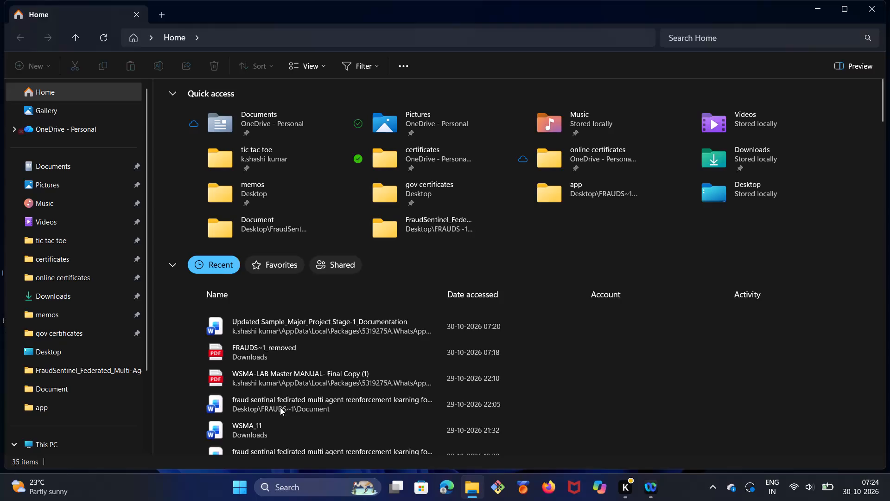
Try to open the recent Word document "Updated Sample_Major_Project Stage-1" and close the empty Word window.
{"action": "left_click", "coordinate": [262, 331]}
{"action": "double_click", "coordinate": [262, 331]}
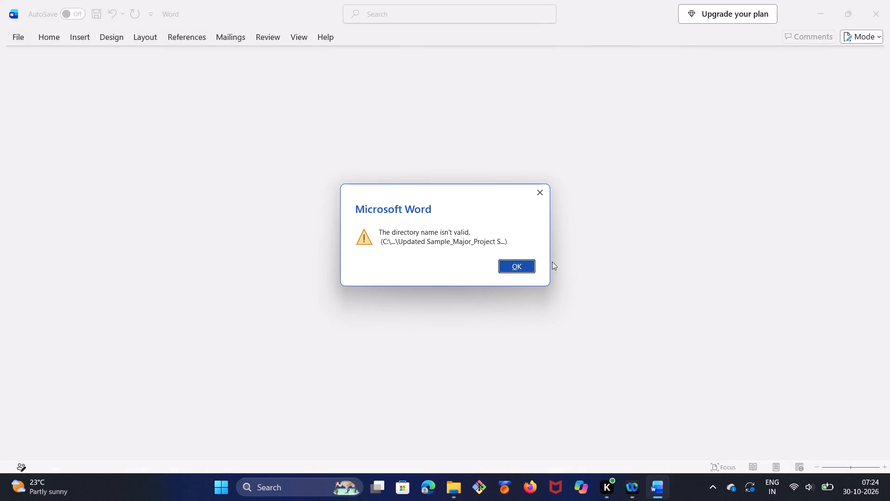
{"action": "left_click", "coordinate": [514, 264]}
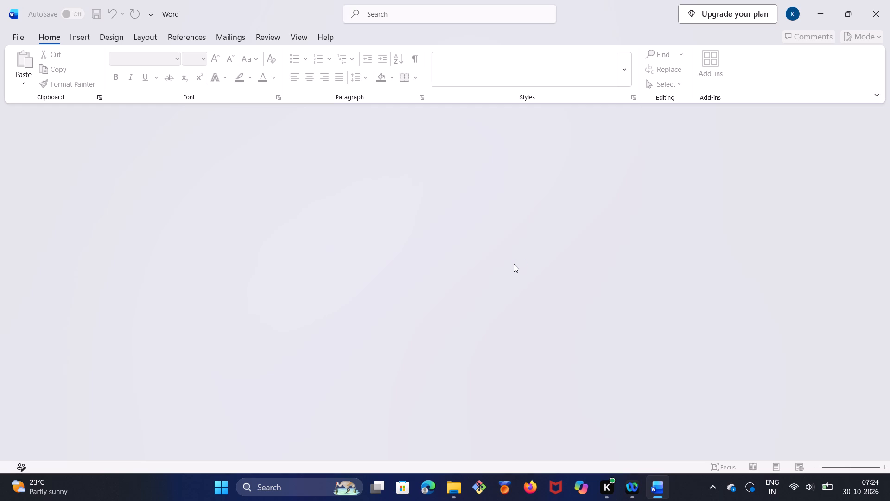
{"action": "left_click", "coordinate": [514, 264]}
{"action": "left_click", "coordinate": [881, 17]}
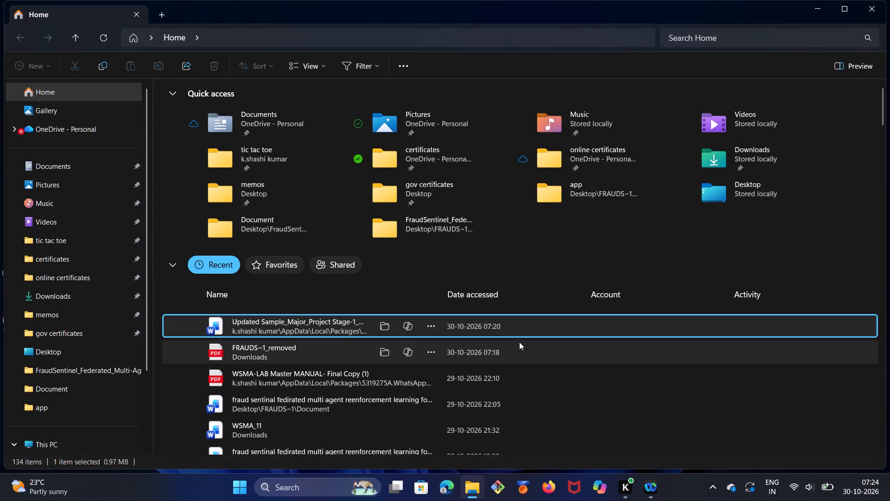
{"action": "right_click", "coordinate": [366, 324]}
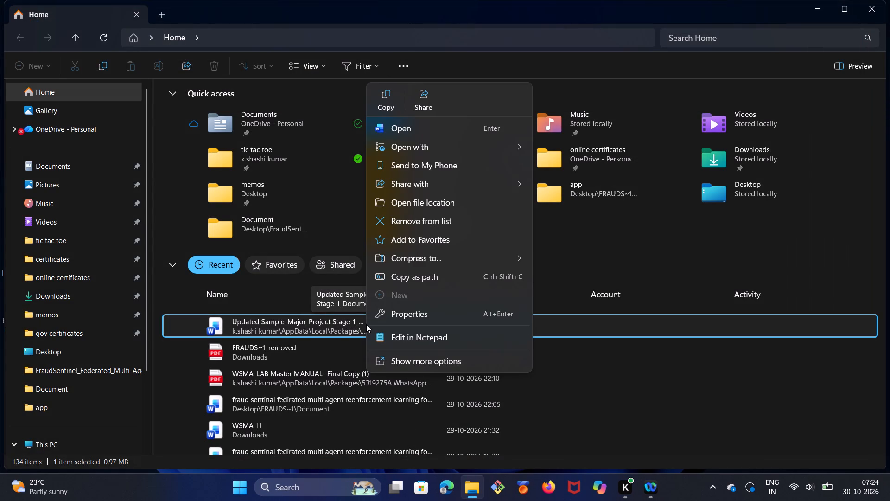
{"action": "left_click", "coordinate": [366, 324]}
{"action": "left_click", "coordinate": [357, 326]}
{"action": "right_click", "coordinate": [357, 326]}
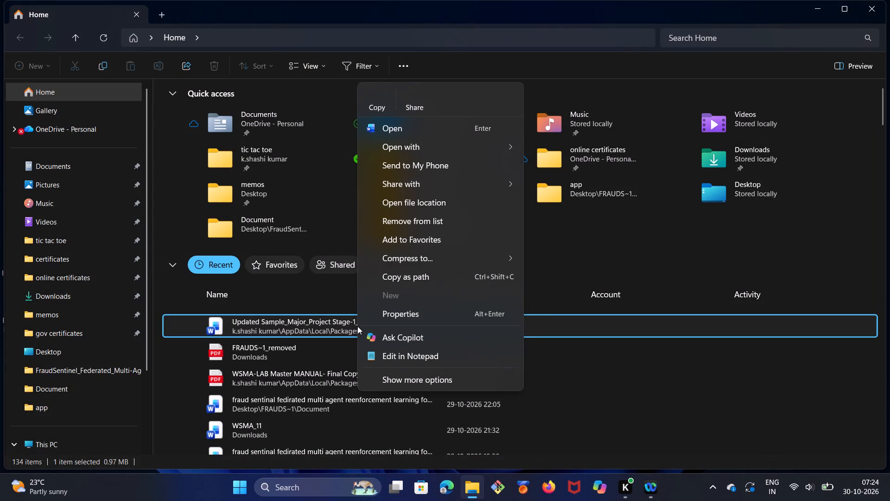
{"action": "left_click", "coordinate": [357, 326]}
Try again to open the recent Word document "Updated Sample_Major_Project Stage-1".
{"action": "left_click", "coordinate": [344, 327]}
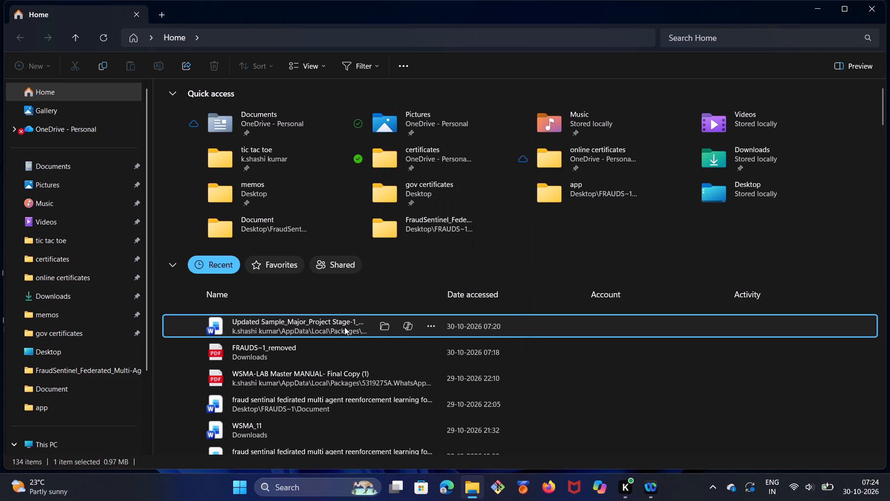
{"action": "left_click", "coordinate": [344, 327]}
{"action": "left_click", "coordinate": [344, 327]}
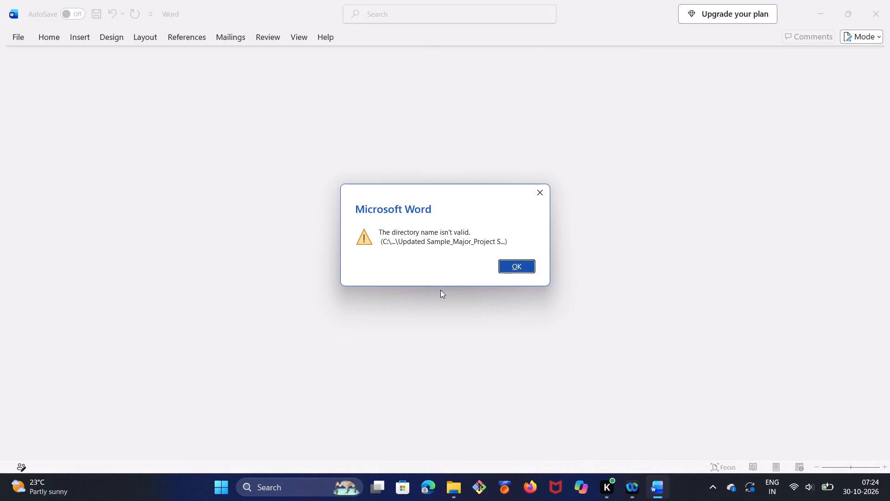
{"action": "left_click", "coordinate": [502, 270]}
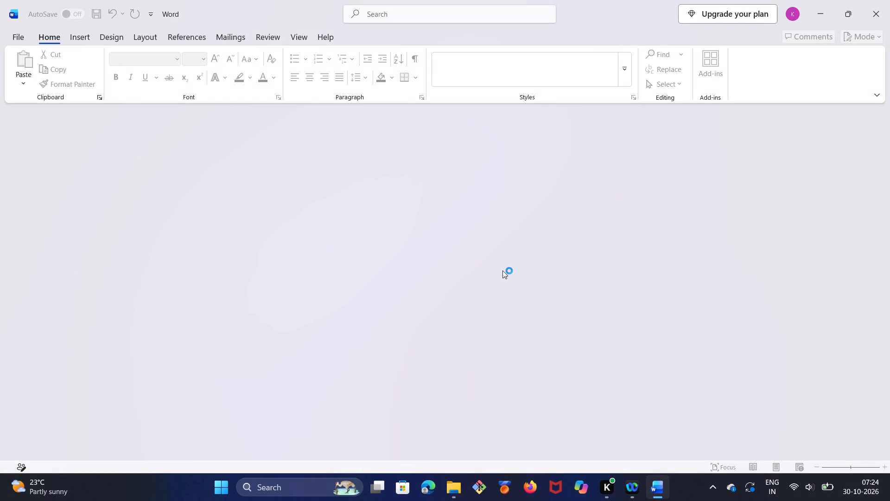
Close the empty Word window.
{"action": "left_click", "coordinate": [868, 13]}
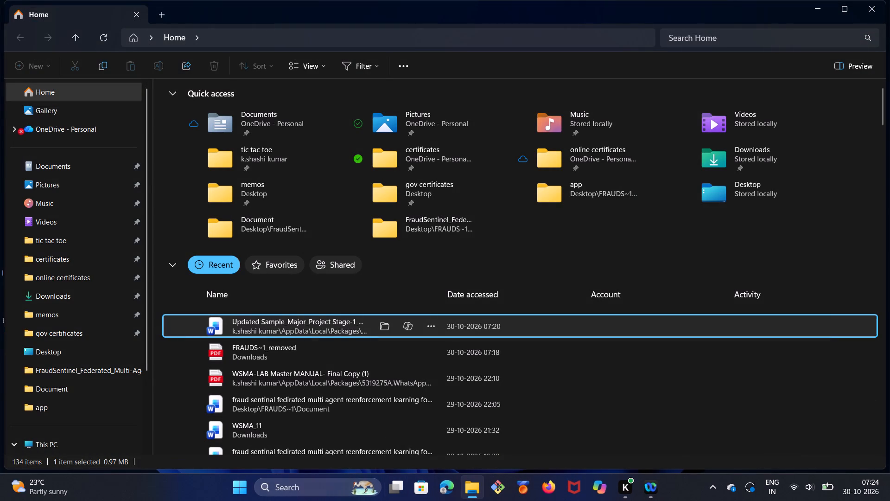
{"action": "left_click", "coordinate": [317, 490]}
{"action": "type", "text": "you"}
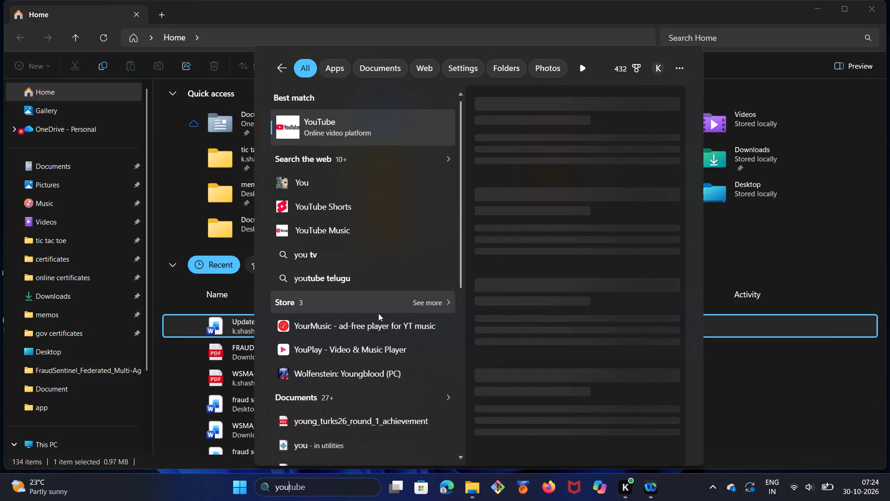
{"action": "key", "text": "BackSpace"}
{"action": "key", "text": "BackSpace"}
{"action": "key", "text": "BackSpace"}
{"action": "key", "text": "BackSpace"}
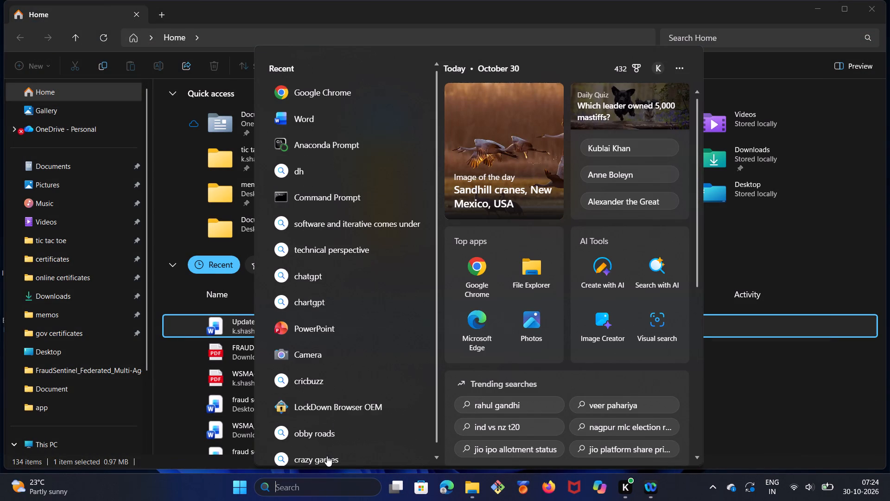
Search Windows for "chro", open Google Chrome and choose a user profile from further down the profile chooser.
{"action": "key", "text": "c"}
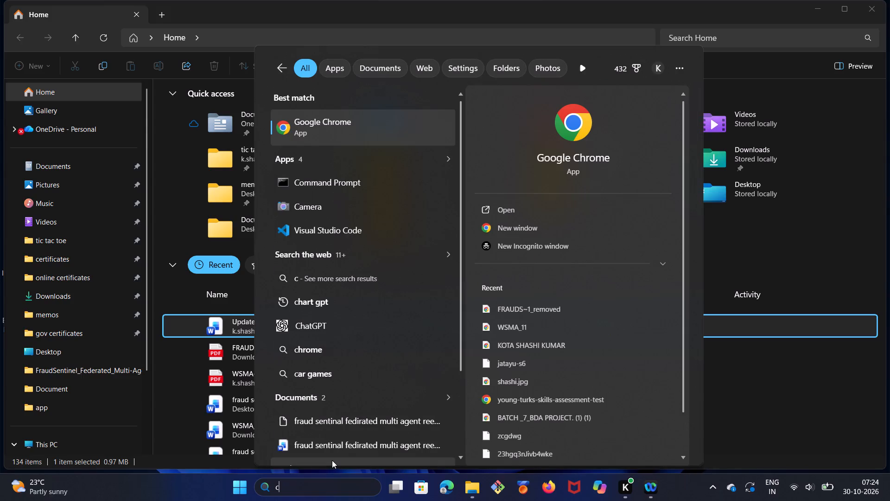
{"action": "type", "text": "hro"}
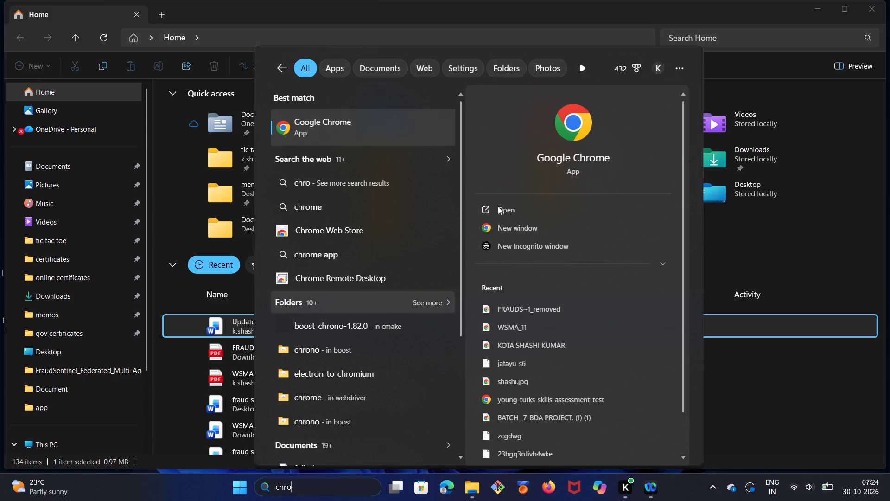
{"action": "left_click", "coordinate": [501, 208]}
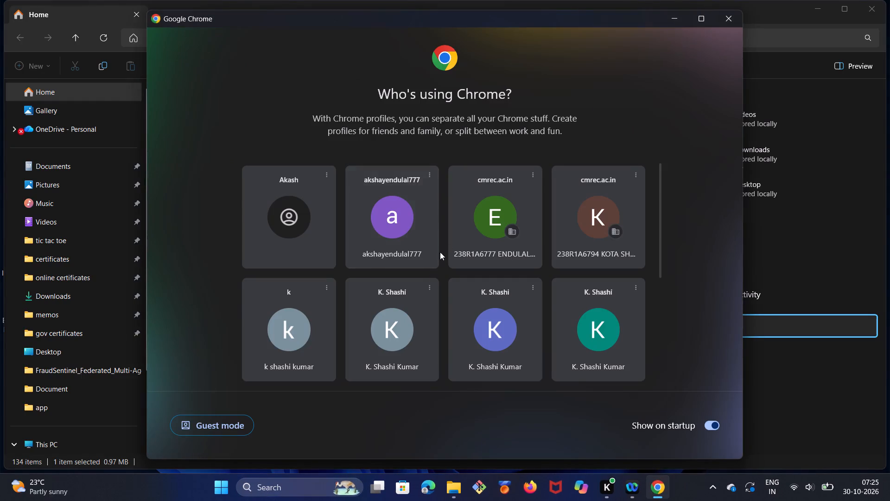
{"action": "scroll", "coordinate": [423, 276], "scroll_direction": "down", "scroll_amount": 1}
{"action": "left_click", "coordinate": [394, 265]}
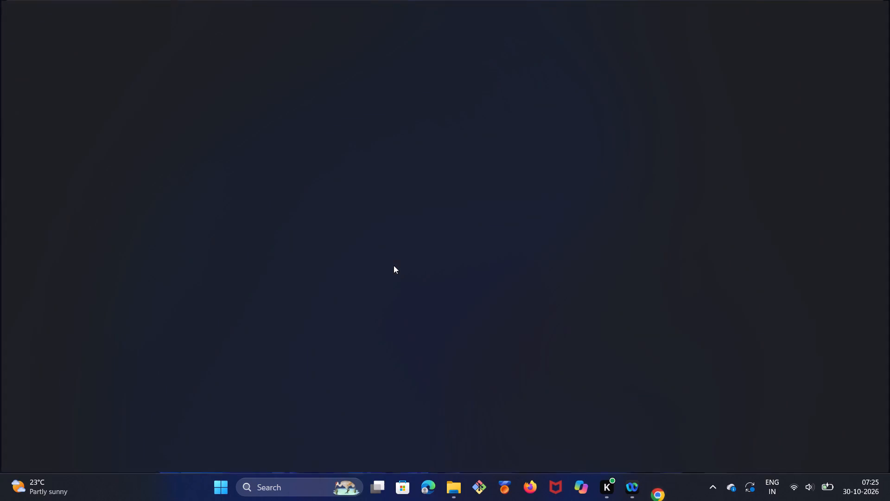
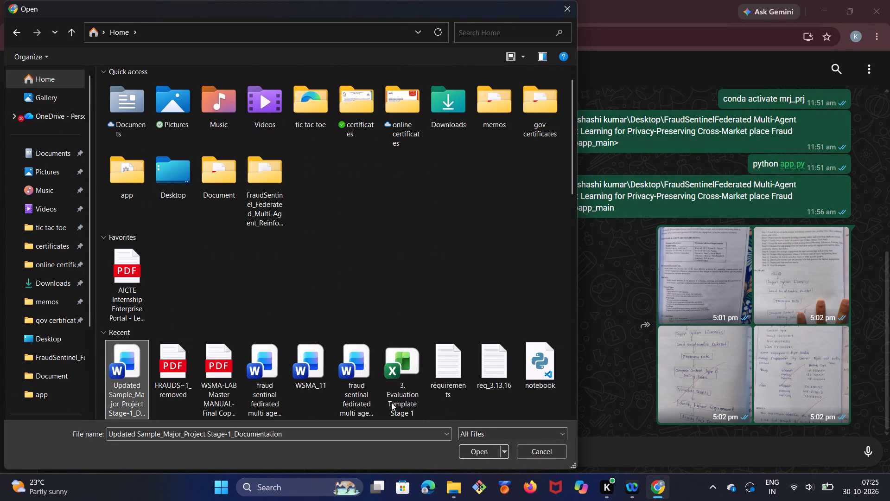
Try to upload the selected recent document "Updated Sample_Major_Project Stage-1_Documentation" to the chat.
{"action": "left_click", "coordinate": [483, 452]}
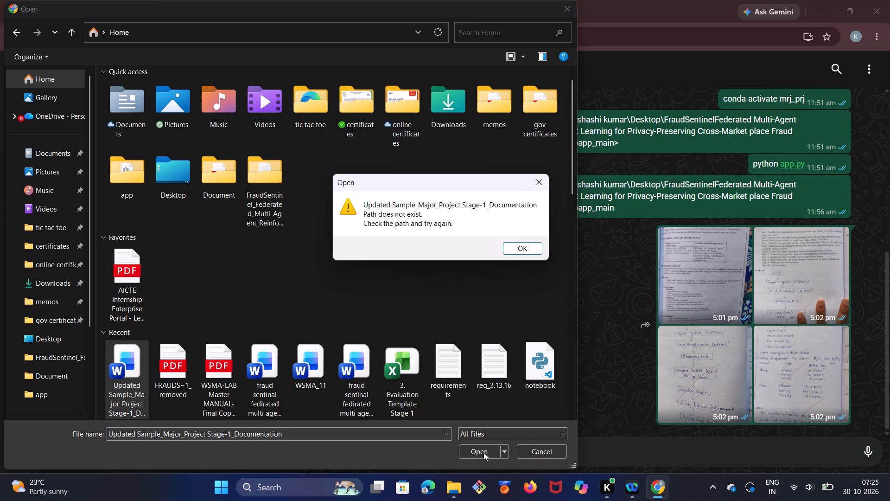
Dismiss the path alert and browse the file picker's Home view for the project documentation file.
{"action": "left_click", "coordinate": [528, 252]}
{"action": "scroll", "coordinate": [274, 312], "scroll_direction": "up", "scroll_amount": 1}
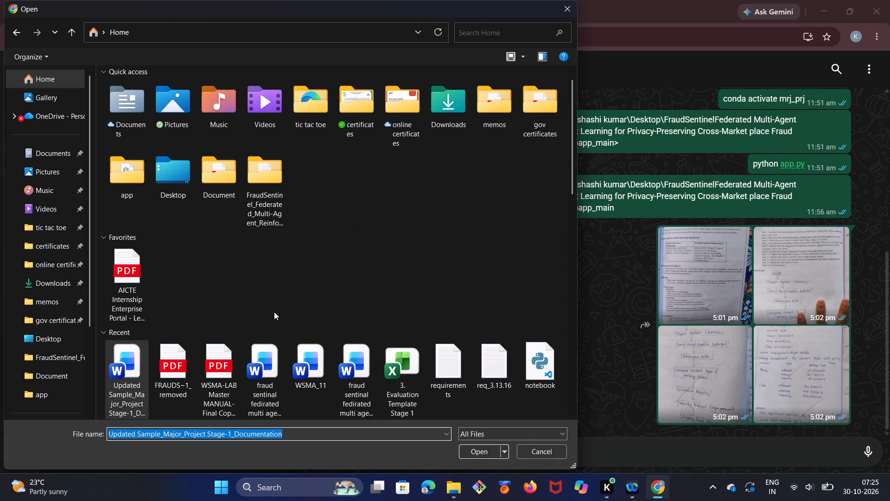
{"action": "scroll", "coordinate": [274, 312], "scroll_direction": "up", "scroll_amount": 2}
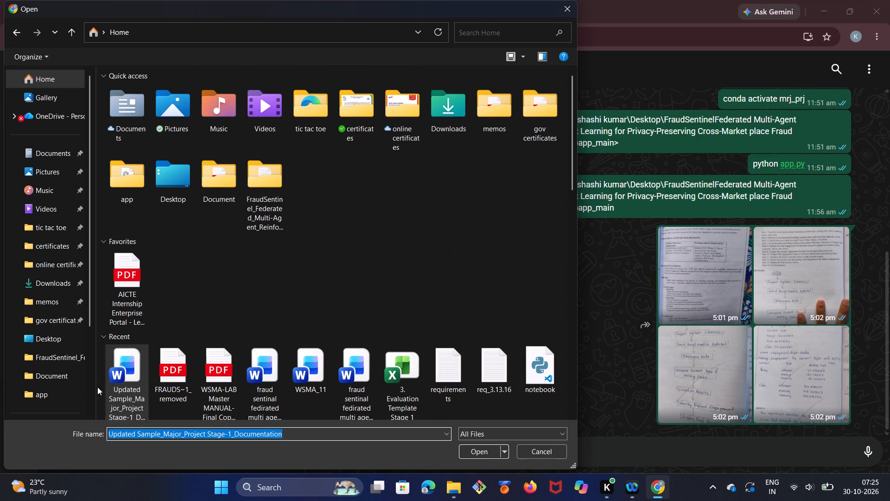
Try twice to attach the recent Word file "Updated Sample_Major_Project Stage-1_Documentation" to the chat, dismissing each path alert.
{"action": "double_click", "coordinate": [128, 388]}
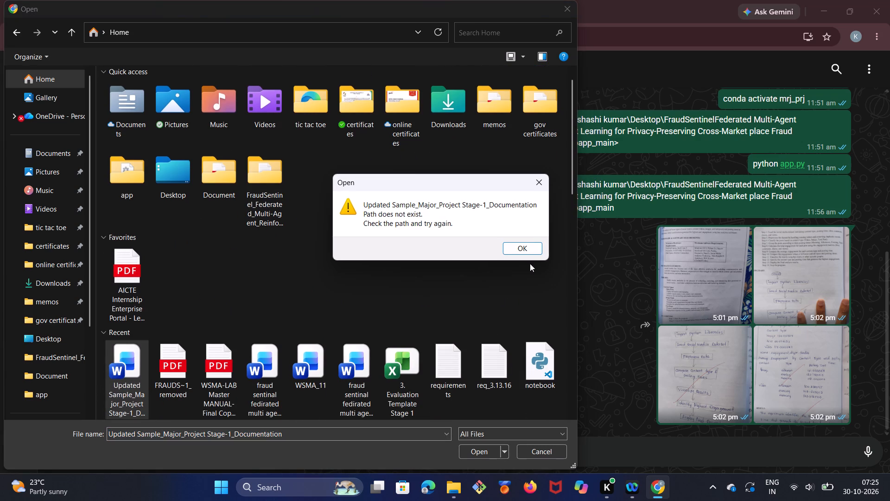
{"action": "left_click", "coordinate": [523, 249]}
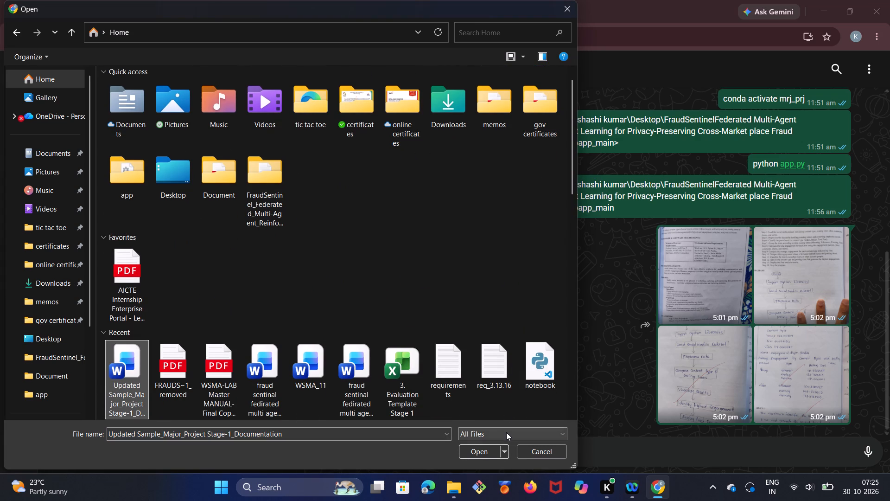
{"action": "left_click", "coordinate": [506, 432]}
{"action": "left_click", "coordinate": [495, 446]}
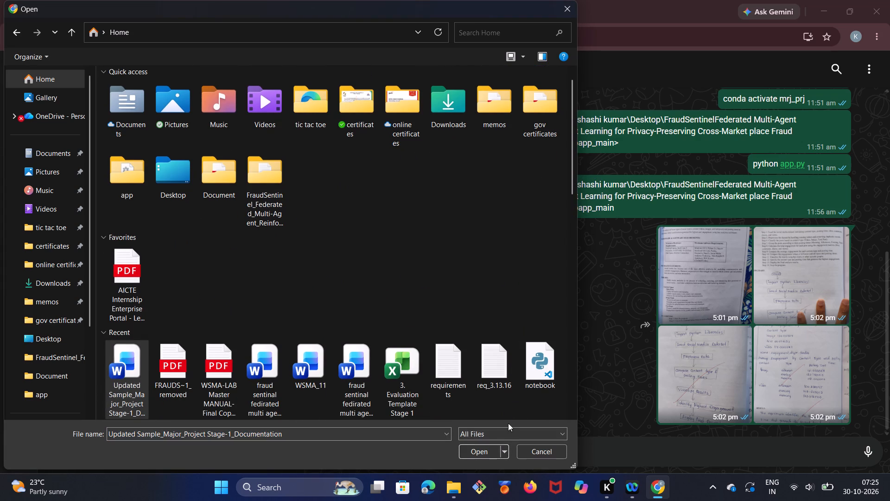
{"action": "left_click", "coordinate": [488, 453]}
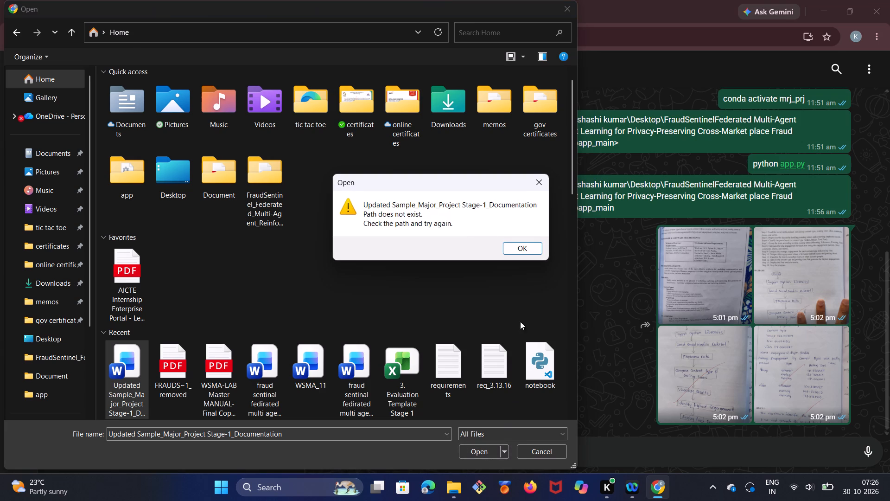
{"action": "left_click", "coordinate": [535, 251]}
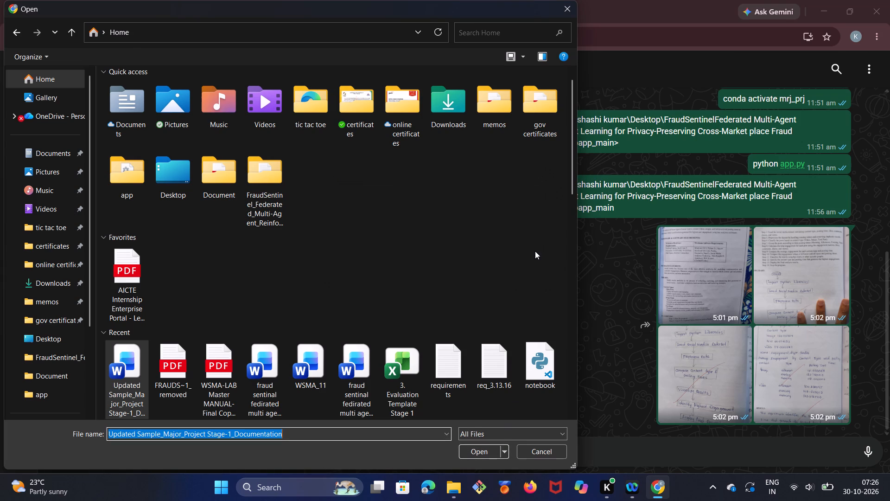
Look through the file picker's recent files for another copy of the project documentation.
{"action": "left_click", "coordinate": [496, 272]}
{"action": "scroll", "coordinate": [496, 272], "scroll_direction": "down", "scroll_amount": 1}
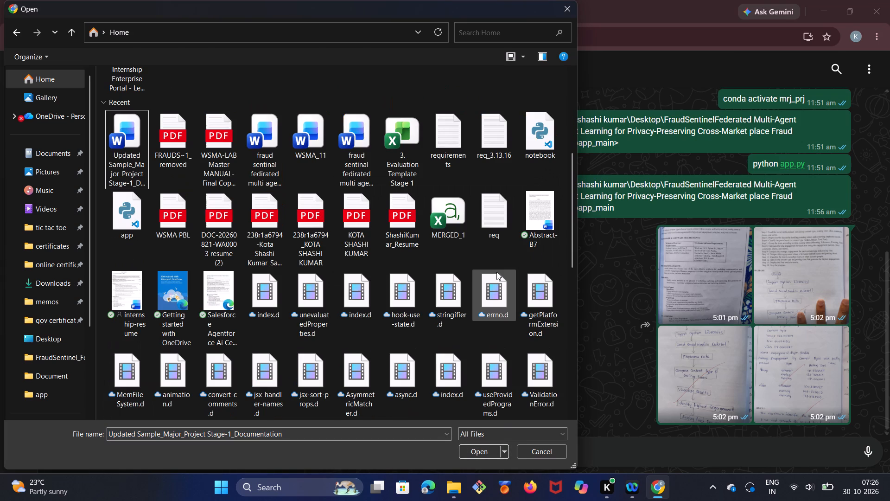
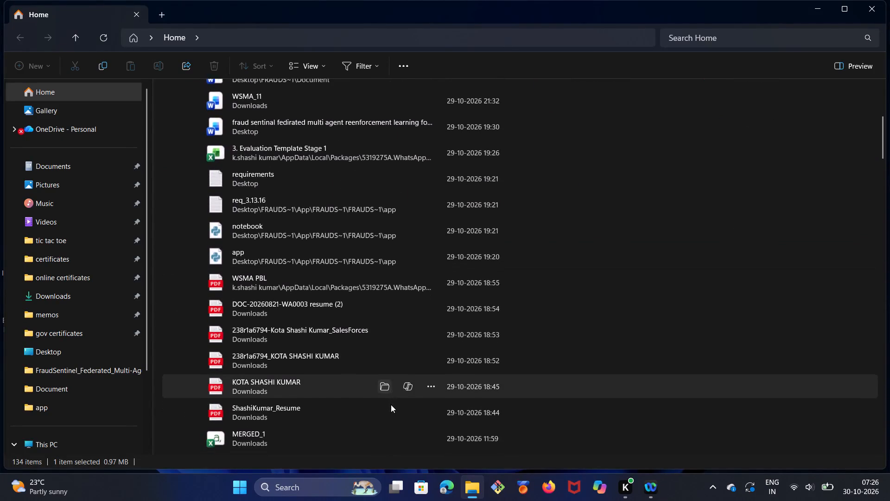
Look through the older recent files in File Explorer's Home view for the major project documentation Word file.
{"action": "scroll", "coordinate": [391, 405], "scroll_direction": "down", "scroll_amount": 3}
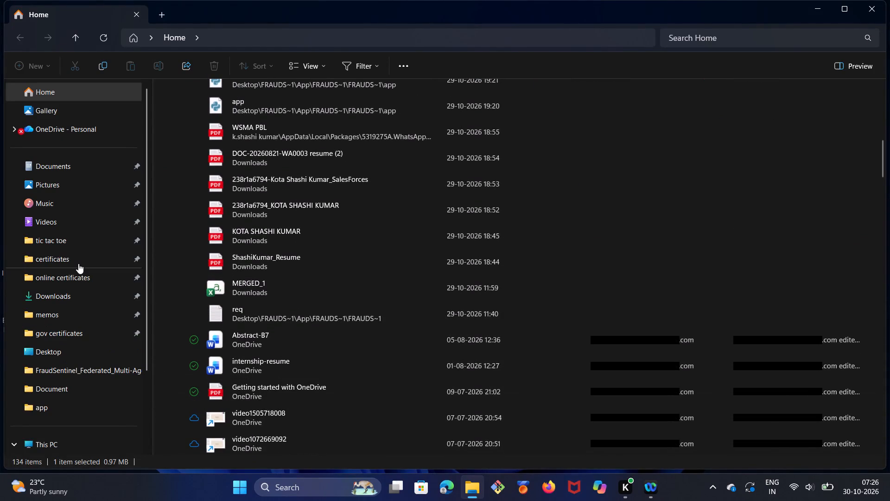
{"action": "scroll", "coordinate": [78, 263], "scroll_direction": "up", "scroll_amount": 4}
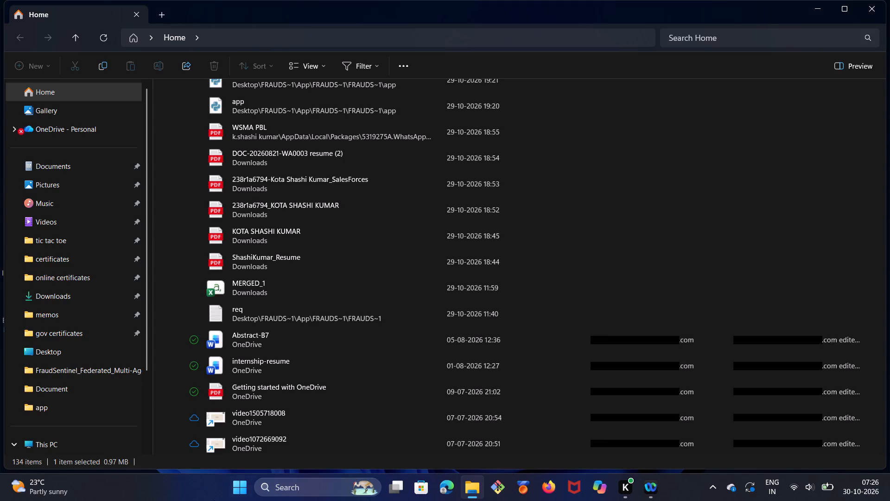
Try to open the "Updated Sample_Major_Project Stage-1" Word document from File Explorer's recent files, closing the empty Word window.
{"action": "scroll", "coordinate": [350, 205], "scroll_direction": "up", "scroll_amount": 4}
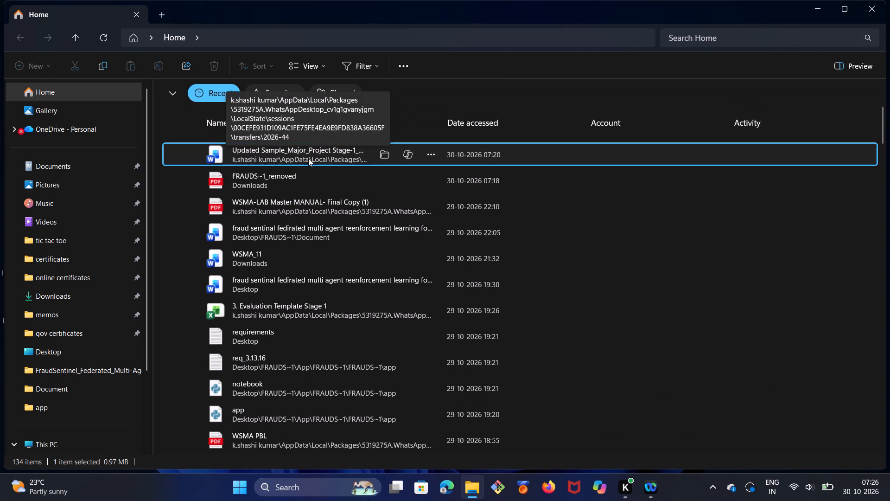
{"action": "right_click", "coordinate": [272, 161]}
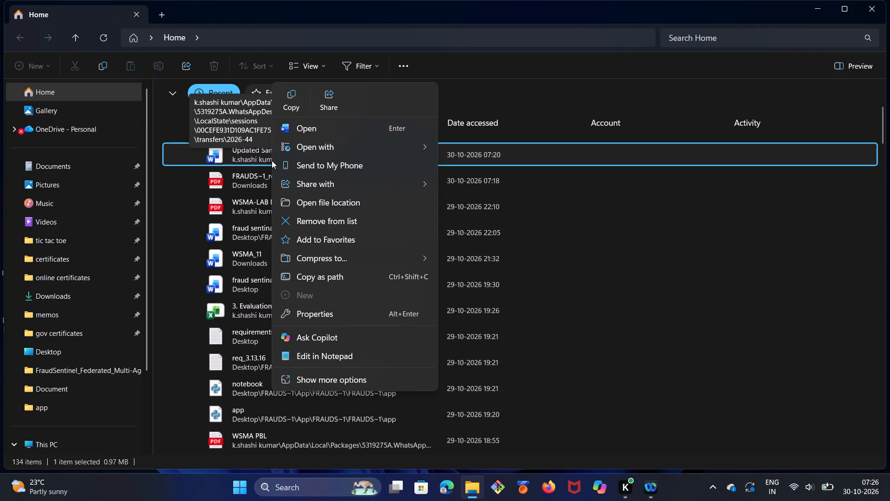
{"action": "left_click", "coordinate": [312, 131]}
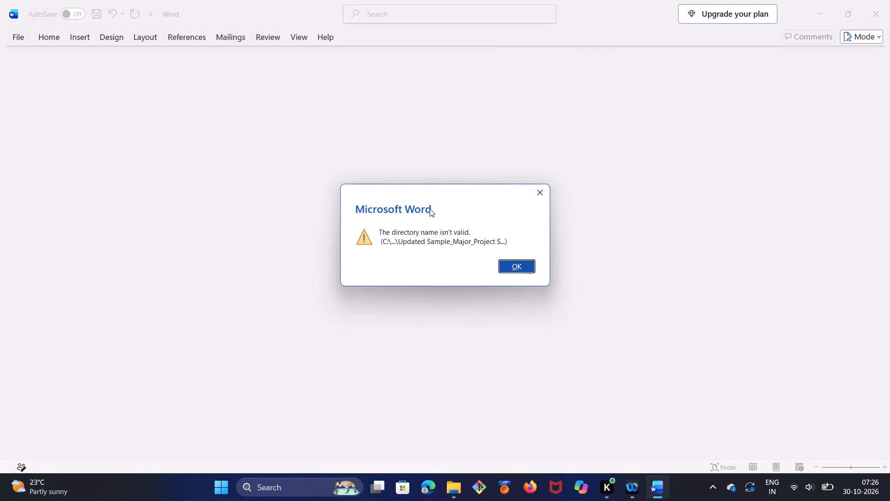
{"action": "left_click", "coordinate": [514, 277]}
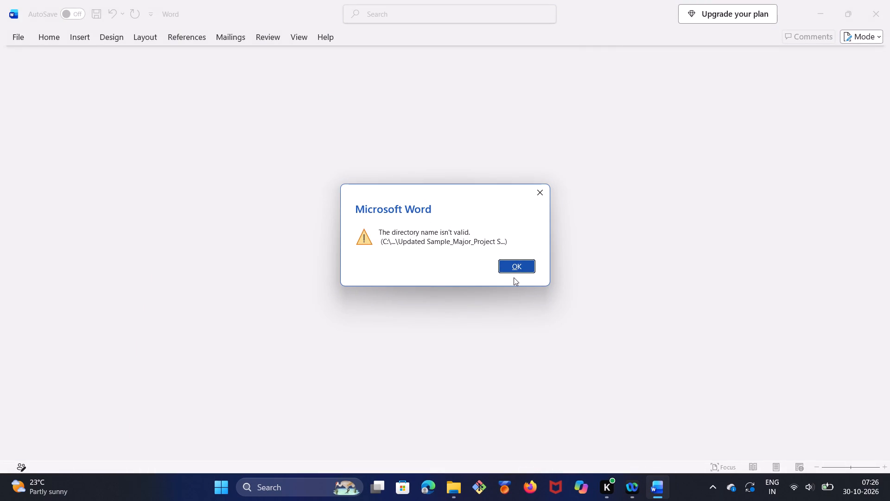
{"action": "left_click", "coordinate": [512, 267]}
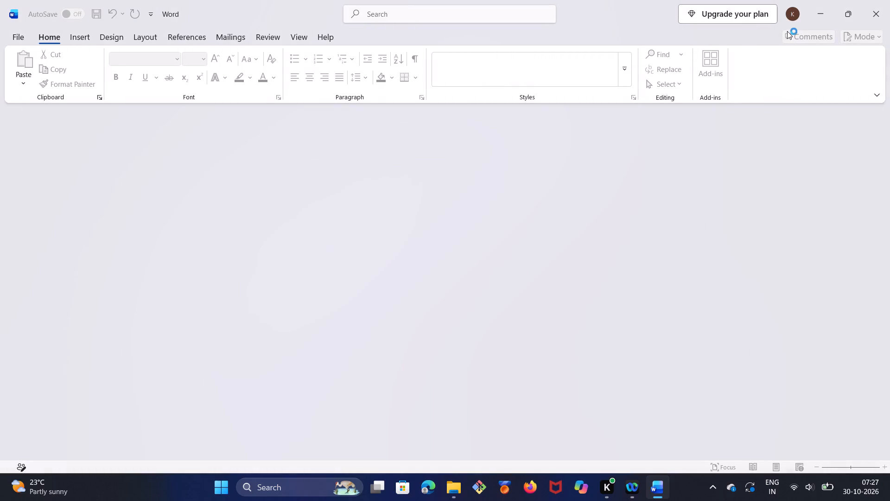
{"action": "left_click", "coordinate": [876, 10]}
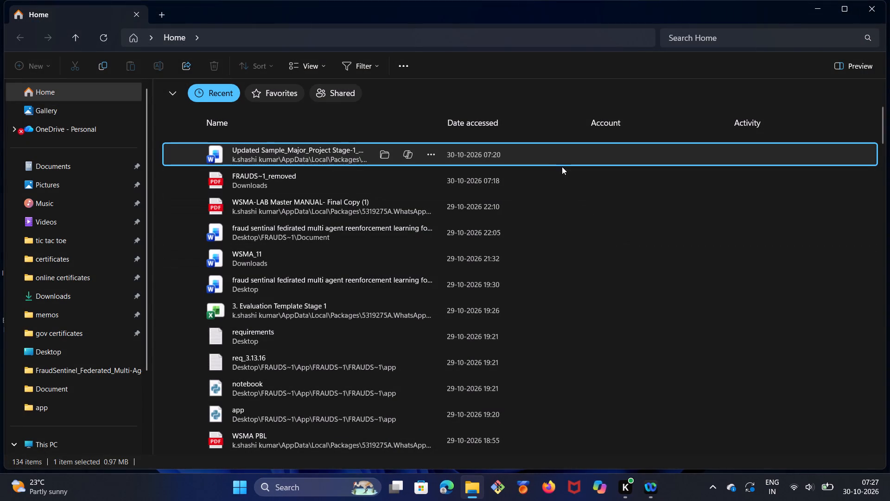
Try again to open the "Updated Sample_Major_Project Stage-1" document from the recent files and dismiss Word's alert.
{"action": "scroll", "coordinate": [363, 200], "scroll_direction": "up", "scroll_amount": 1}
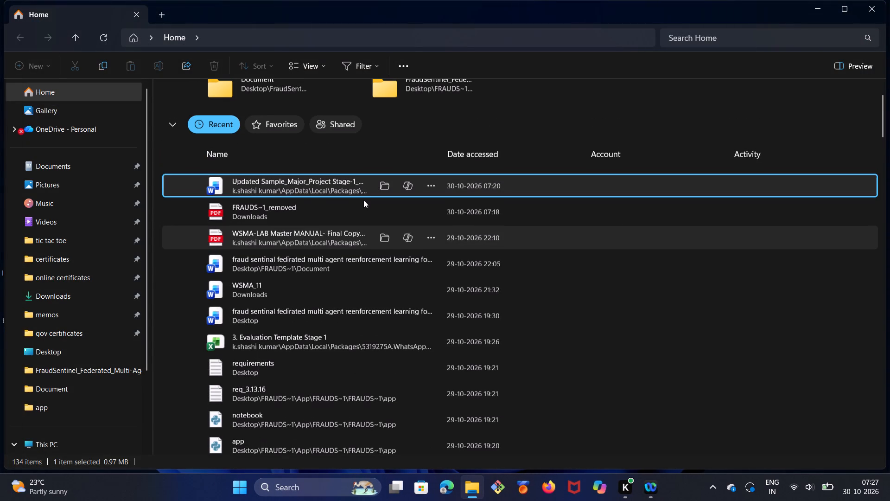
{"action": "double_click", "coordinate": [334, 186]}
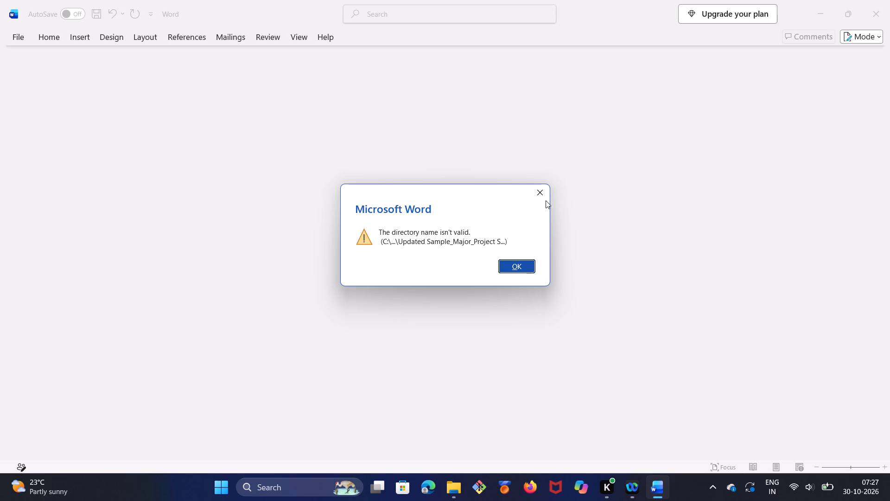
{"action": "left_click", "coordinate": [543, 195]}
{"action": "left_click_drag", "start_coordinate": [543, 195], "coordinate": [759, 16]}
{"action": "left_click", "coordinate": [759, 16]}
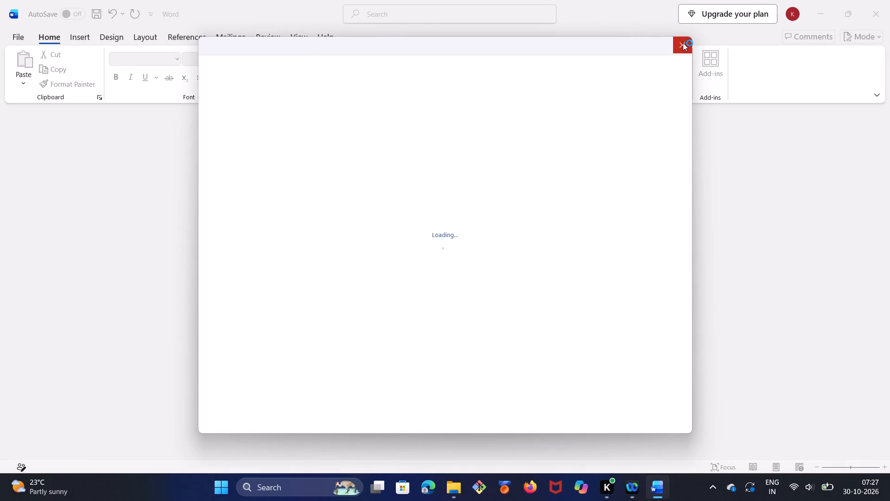
Close the loading dialog and the empty Word window.
{"action": "left_click", "coordinate": [683, 43]}
{"action": "left_click", "coordinate": [879, 13]}
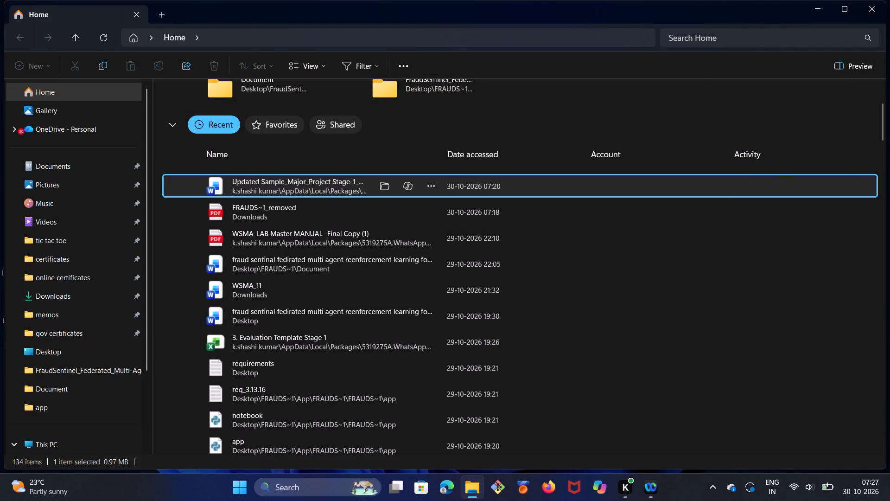
Search Windows for "chrome", launch Google Chrome and open it with the grey capital-K profile.
{"action": "left_click", "coordinate": [344, 486]}
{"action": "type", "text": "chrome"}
{"action": "left_click", "coordinate": [521, 208]}
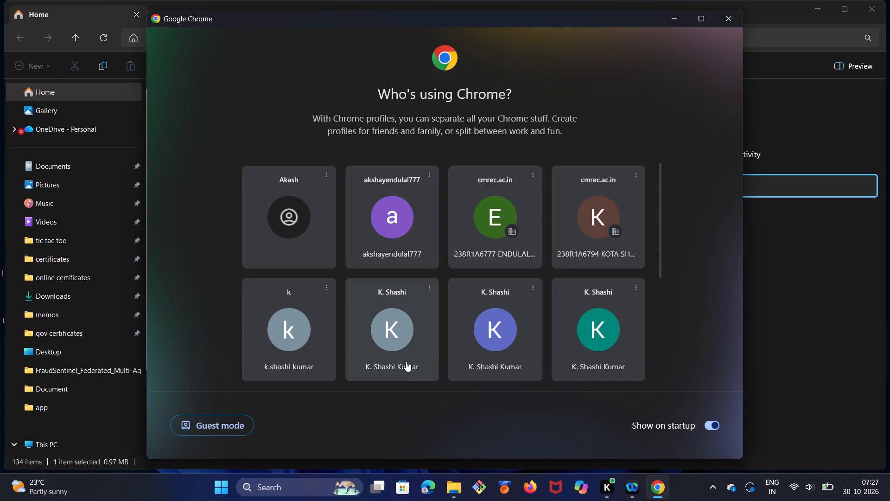
{"action": "left_click", "coordinate": [408, 315]}
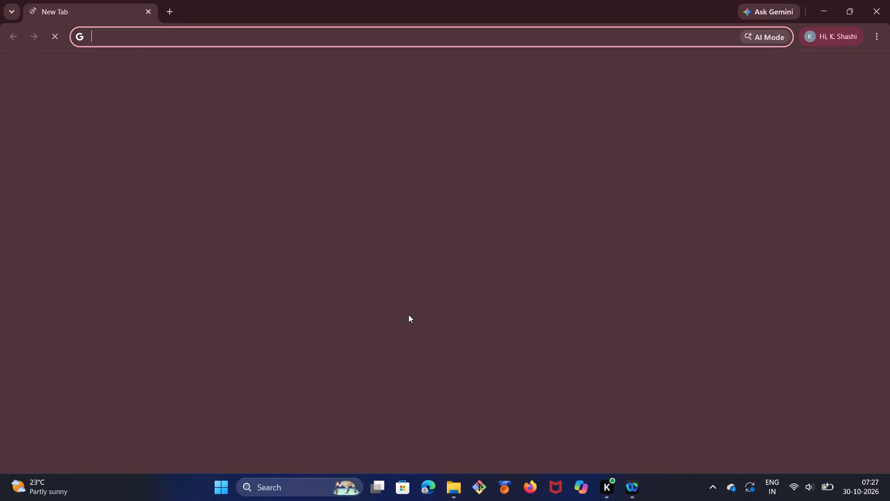
Activate the Google search box on Chrome's new tab page.
{"action": "left_click", "coordinate": [386, 201]}
{"action": "left_click", "coordinate": [375, 202]}
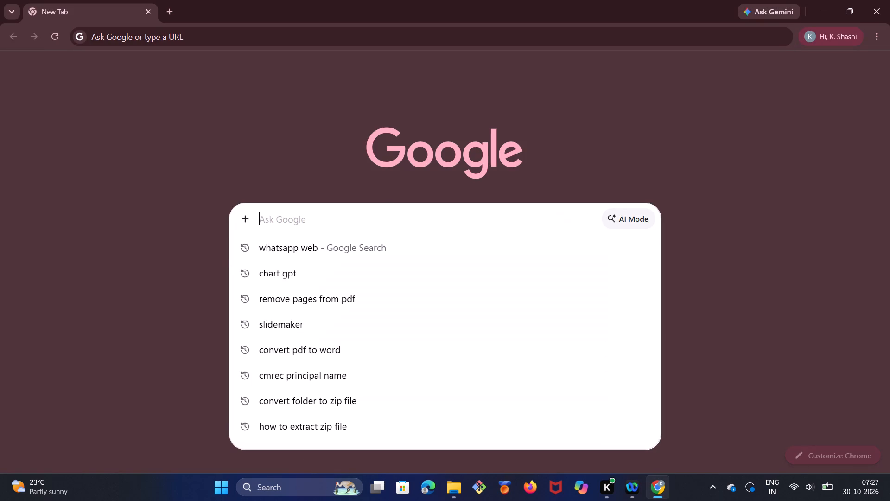
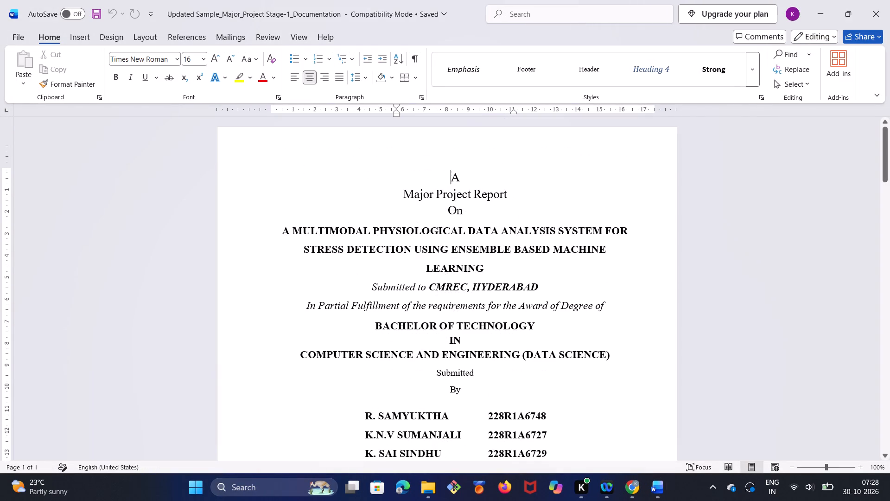
Review the title page of the opened major project report, down to the team members and guide details.
{"action": "scroll", "coordinate": [510, 284], "scroll_direction": "down", "scroll_amount": 4}
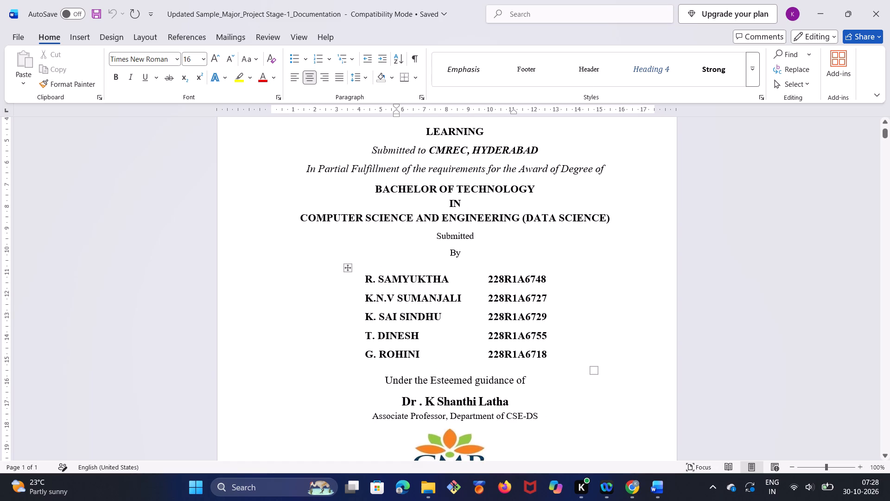
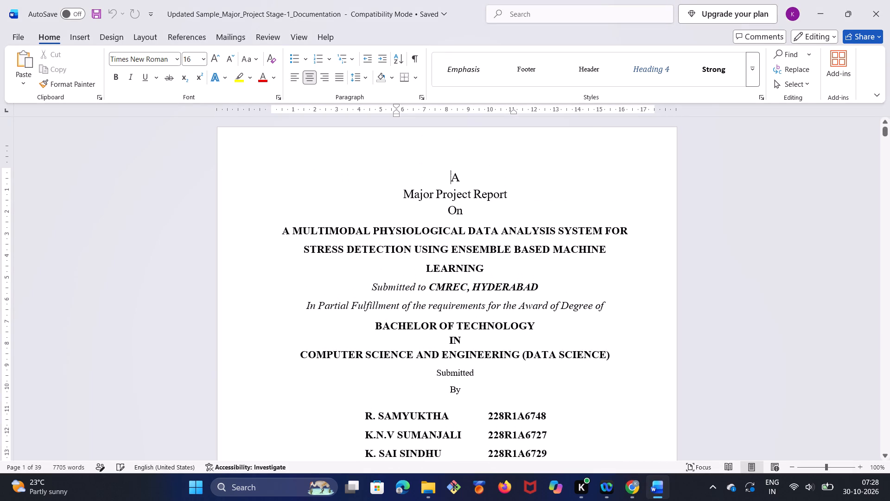
{"action": "left_click", "coordinate": [485, 272]}
{"action": "key", "text": "ctrl+v"}
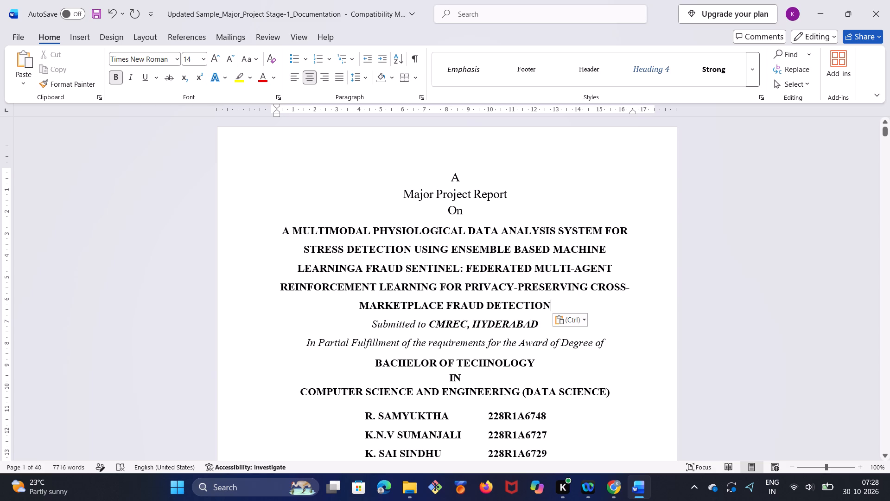
{"action": "left_click_drag", "start_coordinate": [354, 272], "coordinate": [286, 235]}
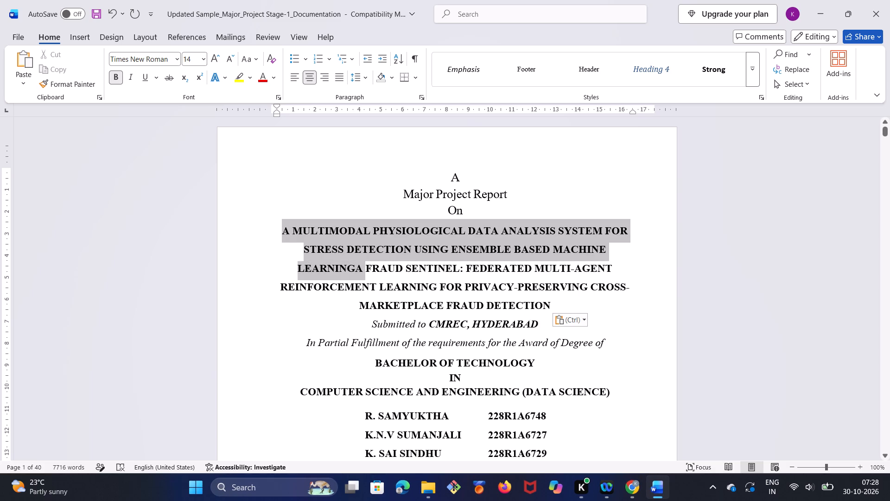
{"action": "left_click_drag", "start_coordinate": [286, 235], "coordinate": [286, 235]}
{"action": "key", "text": "BackSpace"}
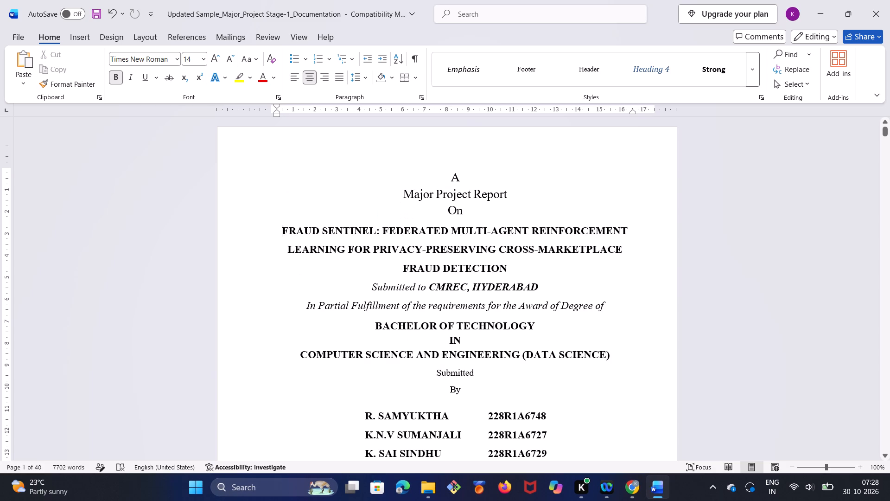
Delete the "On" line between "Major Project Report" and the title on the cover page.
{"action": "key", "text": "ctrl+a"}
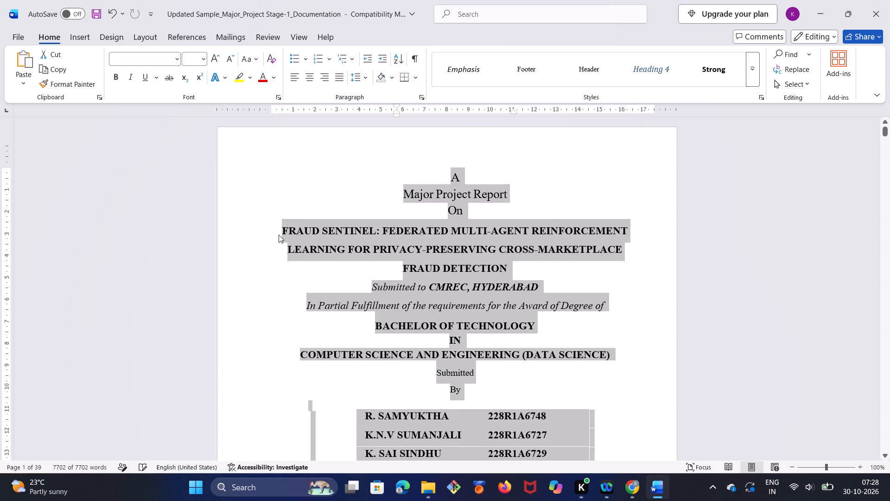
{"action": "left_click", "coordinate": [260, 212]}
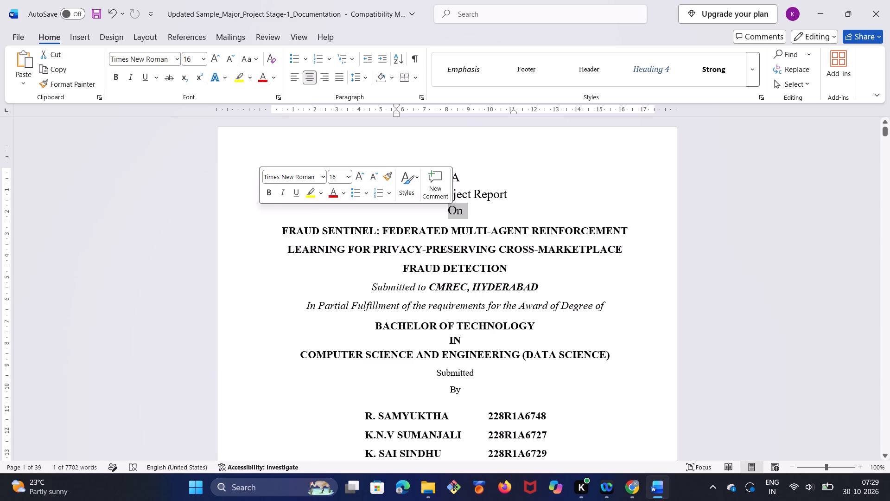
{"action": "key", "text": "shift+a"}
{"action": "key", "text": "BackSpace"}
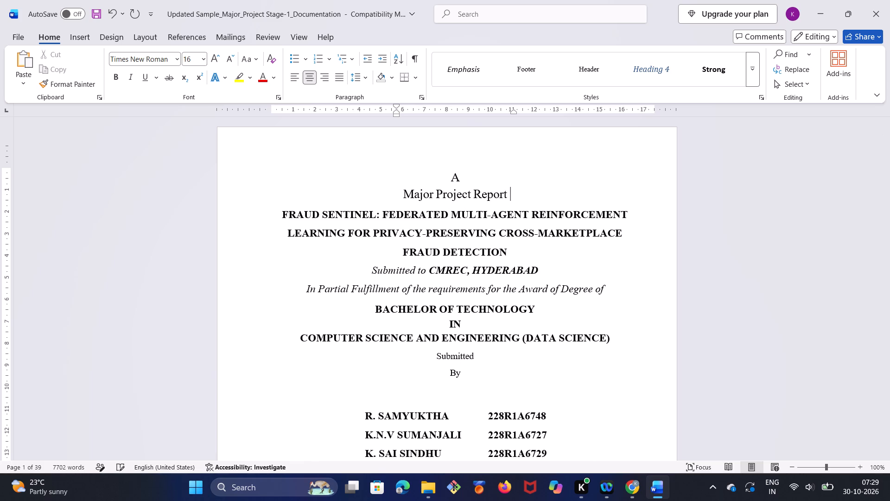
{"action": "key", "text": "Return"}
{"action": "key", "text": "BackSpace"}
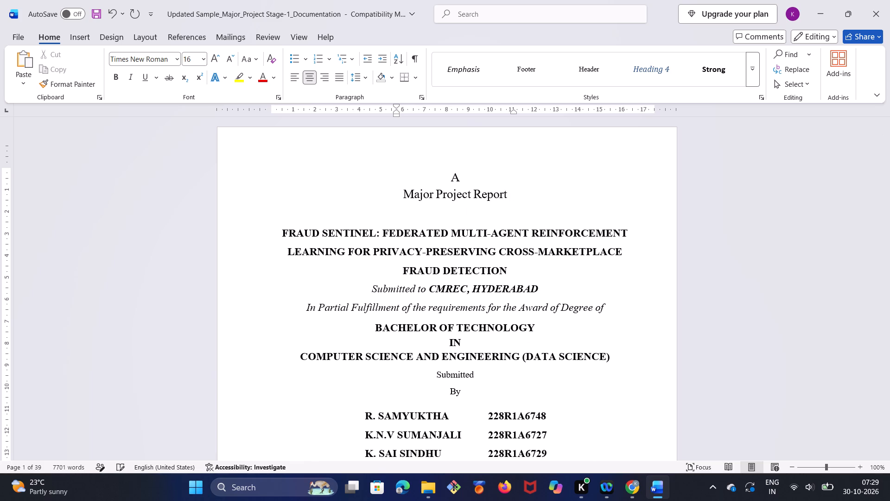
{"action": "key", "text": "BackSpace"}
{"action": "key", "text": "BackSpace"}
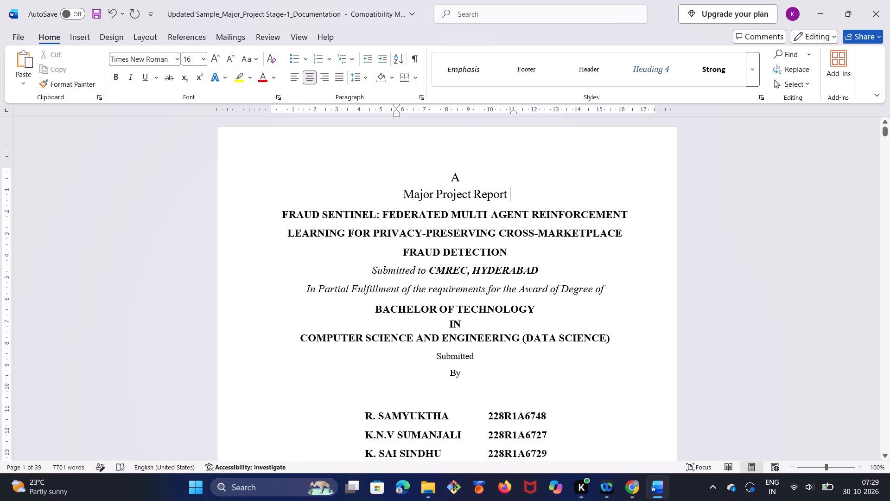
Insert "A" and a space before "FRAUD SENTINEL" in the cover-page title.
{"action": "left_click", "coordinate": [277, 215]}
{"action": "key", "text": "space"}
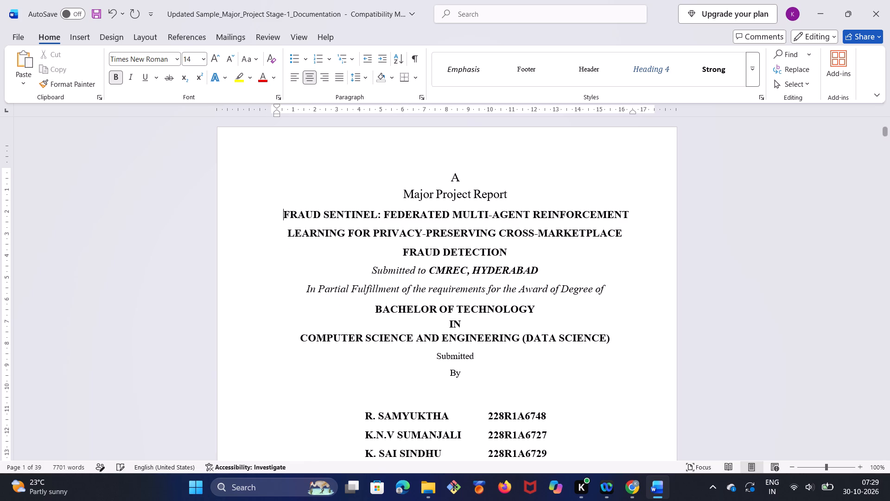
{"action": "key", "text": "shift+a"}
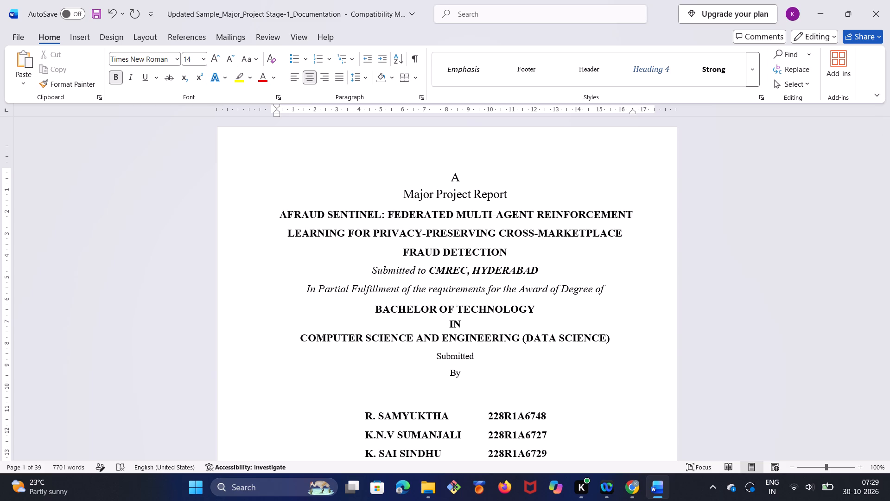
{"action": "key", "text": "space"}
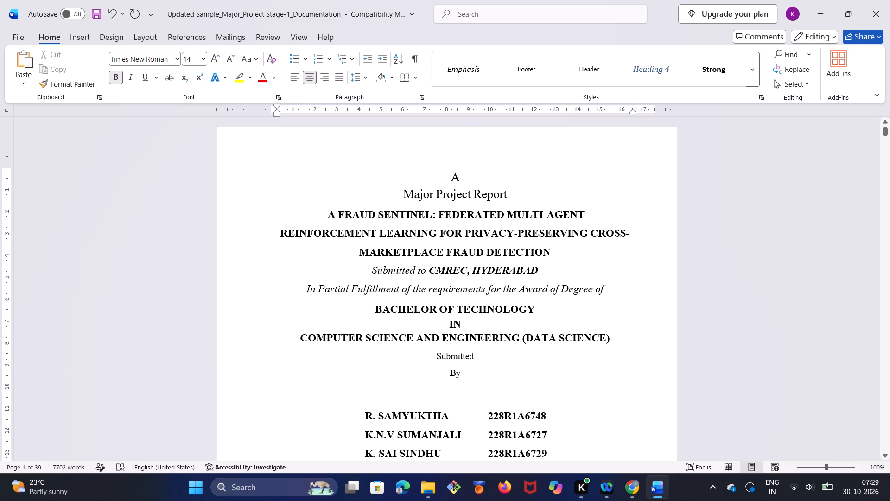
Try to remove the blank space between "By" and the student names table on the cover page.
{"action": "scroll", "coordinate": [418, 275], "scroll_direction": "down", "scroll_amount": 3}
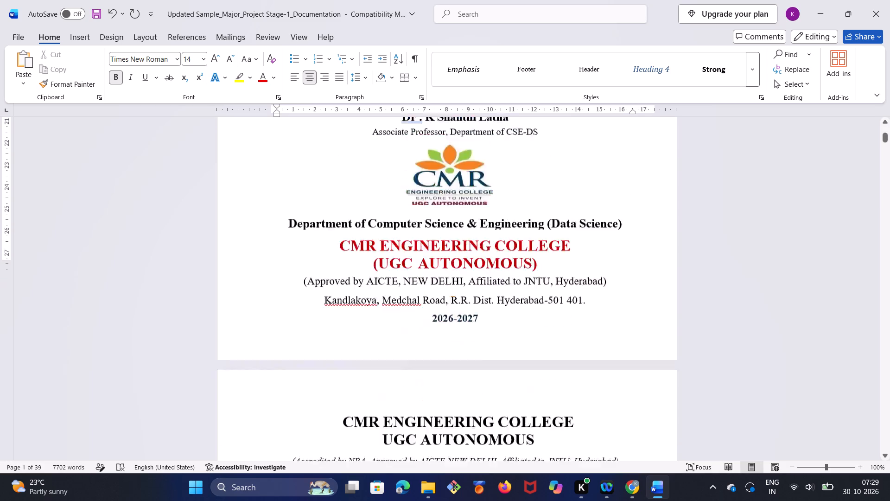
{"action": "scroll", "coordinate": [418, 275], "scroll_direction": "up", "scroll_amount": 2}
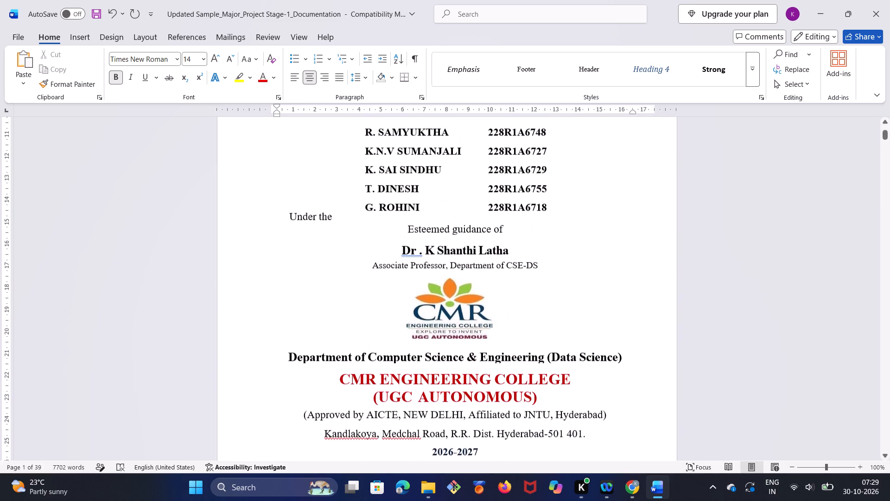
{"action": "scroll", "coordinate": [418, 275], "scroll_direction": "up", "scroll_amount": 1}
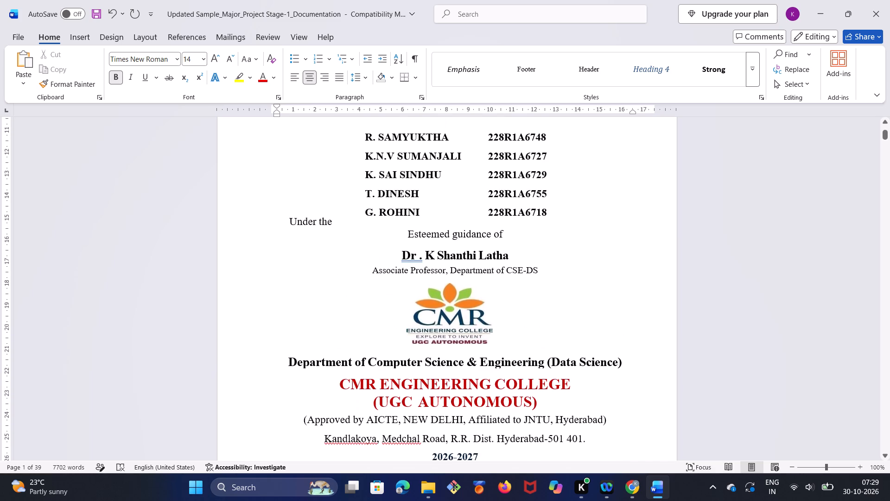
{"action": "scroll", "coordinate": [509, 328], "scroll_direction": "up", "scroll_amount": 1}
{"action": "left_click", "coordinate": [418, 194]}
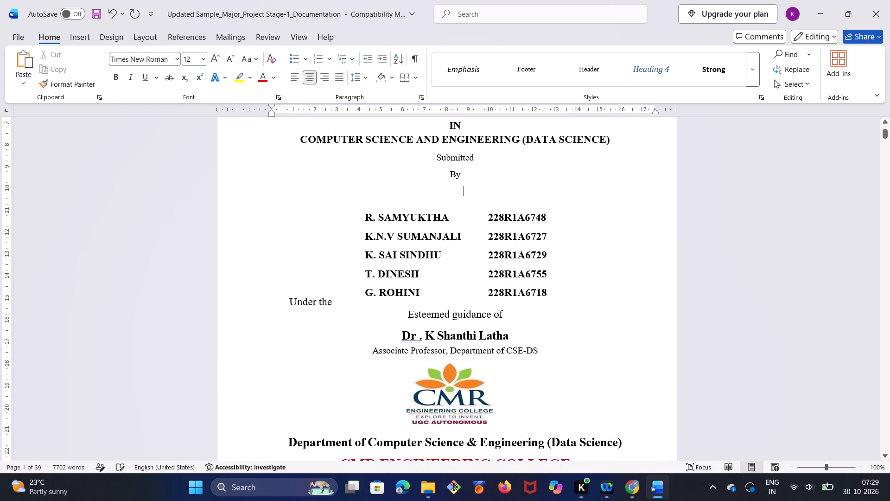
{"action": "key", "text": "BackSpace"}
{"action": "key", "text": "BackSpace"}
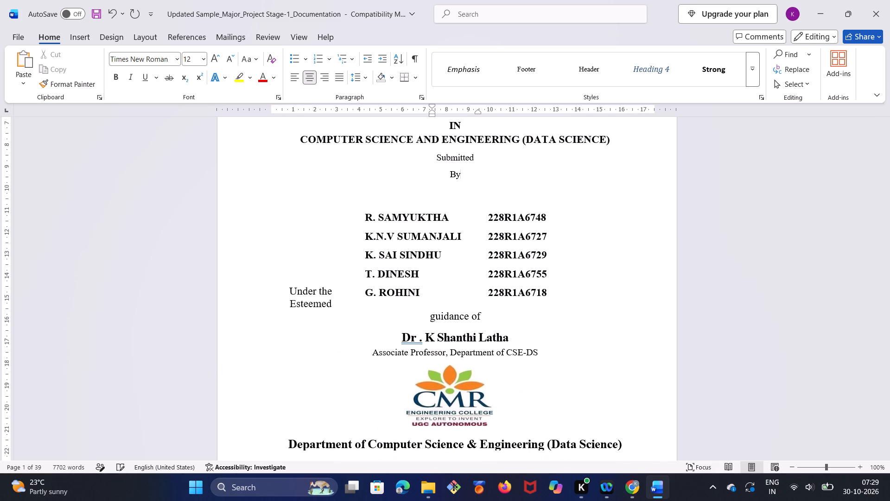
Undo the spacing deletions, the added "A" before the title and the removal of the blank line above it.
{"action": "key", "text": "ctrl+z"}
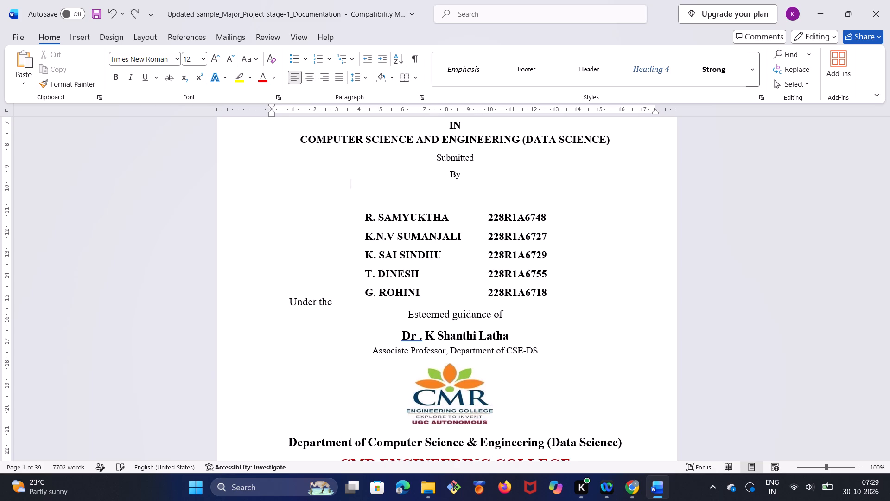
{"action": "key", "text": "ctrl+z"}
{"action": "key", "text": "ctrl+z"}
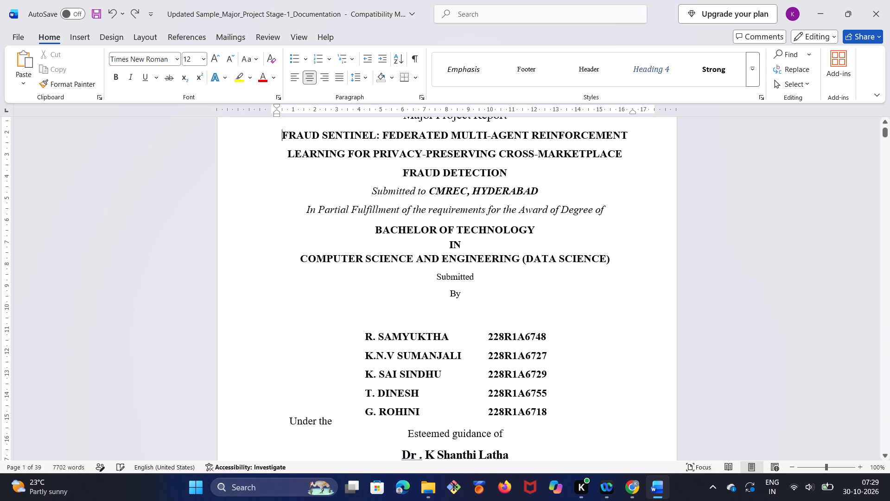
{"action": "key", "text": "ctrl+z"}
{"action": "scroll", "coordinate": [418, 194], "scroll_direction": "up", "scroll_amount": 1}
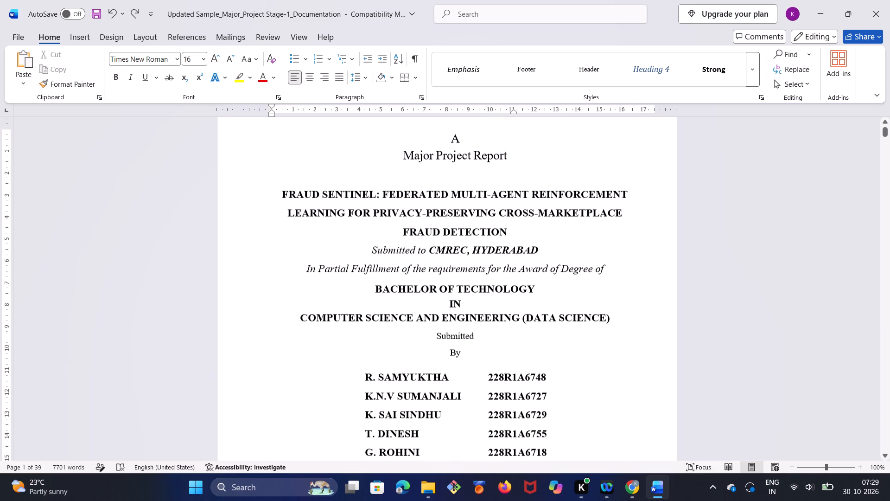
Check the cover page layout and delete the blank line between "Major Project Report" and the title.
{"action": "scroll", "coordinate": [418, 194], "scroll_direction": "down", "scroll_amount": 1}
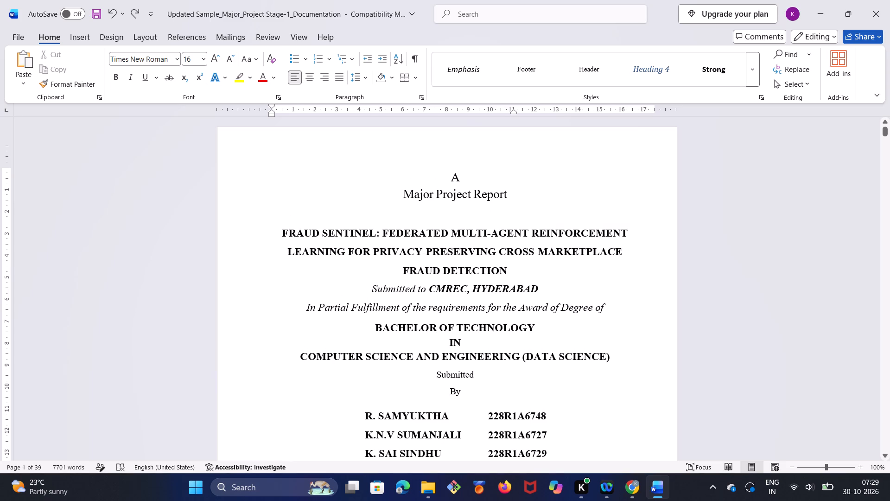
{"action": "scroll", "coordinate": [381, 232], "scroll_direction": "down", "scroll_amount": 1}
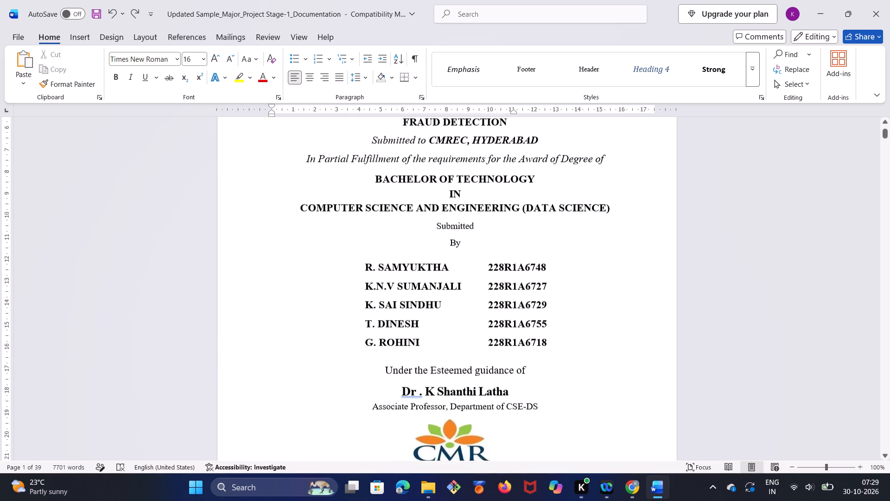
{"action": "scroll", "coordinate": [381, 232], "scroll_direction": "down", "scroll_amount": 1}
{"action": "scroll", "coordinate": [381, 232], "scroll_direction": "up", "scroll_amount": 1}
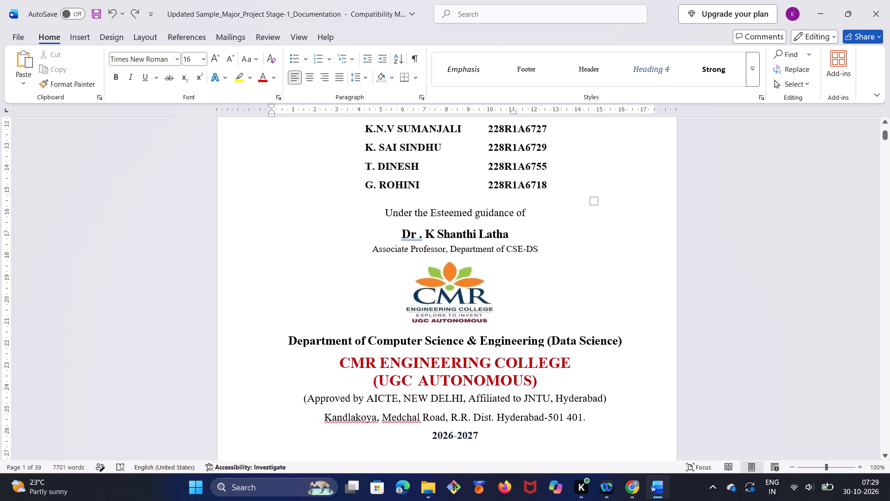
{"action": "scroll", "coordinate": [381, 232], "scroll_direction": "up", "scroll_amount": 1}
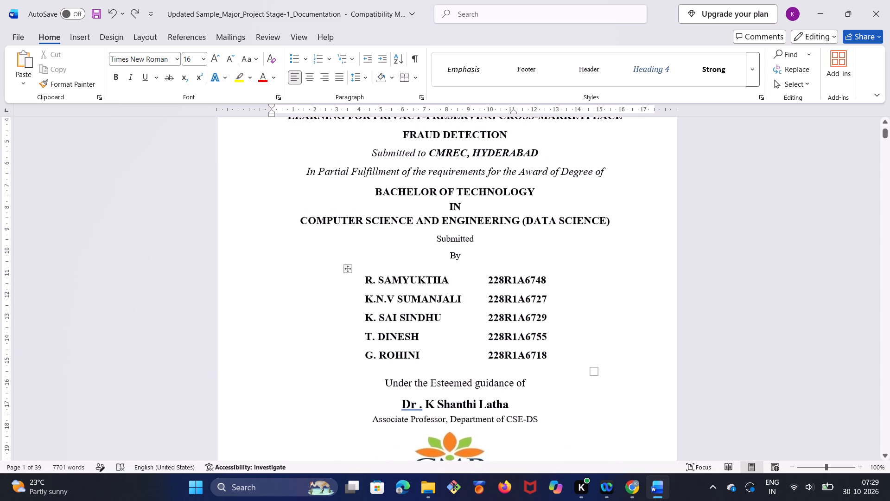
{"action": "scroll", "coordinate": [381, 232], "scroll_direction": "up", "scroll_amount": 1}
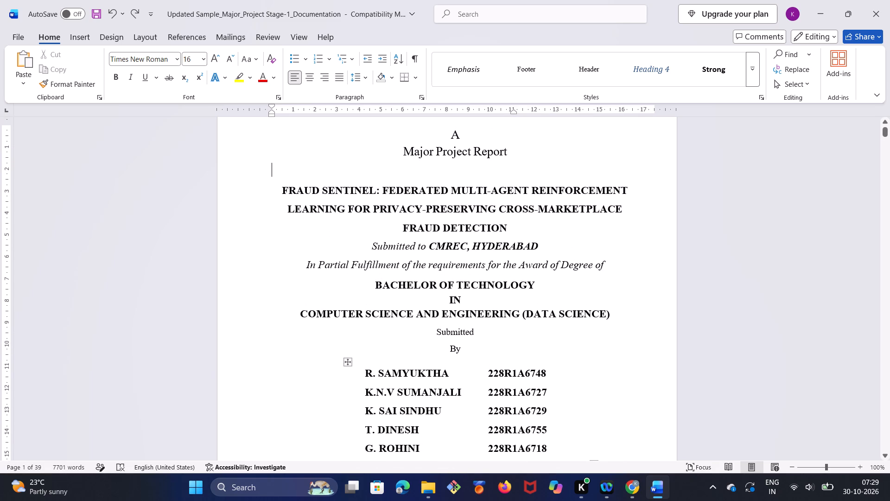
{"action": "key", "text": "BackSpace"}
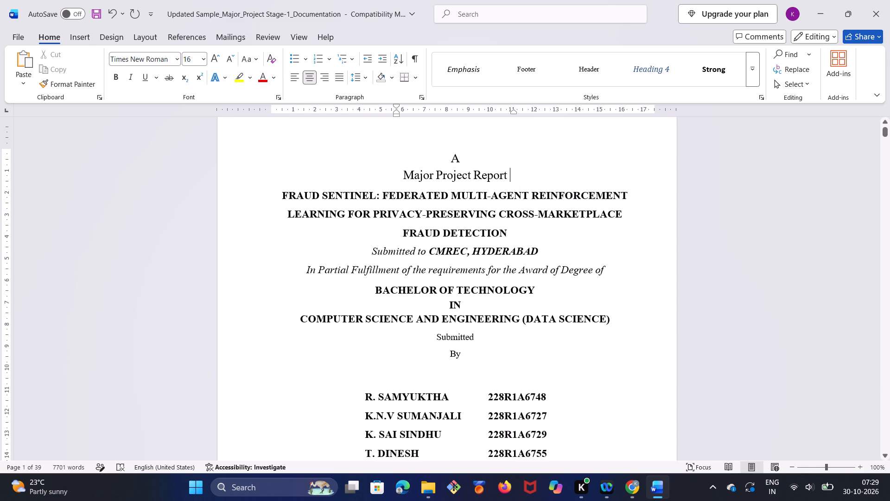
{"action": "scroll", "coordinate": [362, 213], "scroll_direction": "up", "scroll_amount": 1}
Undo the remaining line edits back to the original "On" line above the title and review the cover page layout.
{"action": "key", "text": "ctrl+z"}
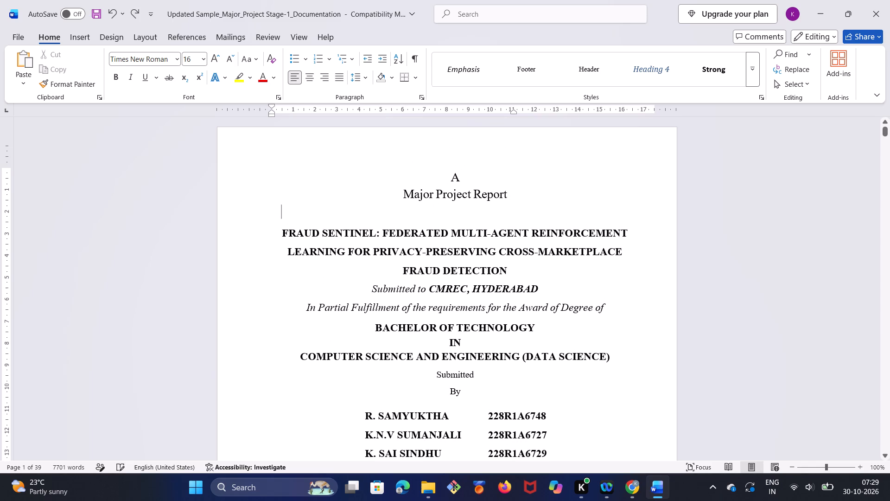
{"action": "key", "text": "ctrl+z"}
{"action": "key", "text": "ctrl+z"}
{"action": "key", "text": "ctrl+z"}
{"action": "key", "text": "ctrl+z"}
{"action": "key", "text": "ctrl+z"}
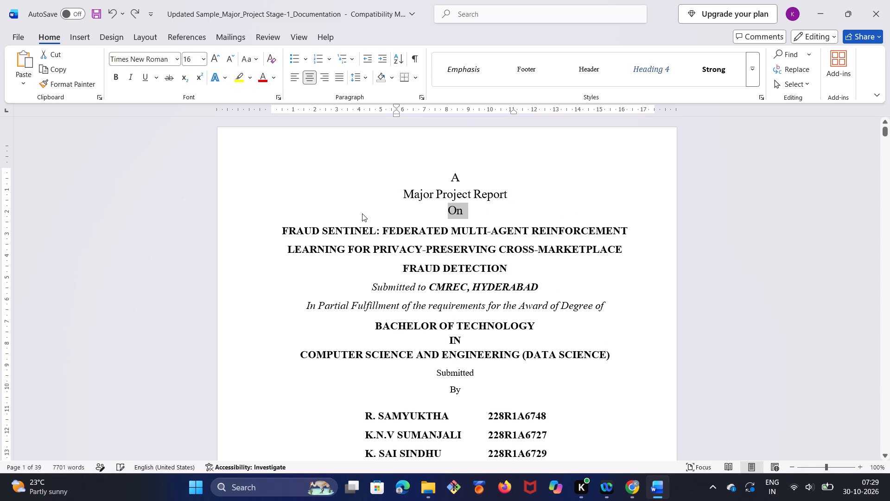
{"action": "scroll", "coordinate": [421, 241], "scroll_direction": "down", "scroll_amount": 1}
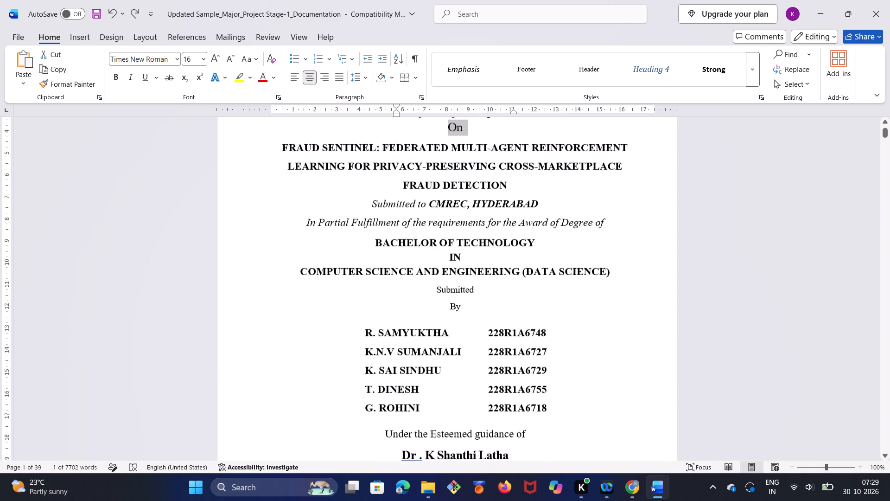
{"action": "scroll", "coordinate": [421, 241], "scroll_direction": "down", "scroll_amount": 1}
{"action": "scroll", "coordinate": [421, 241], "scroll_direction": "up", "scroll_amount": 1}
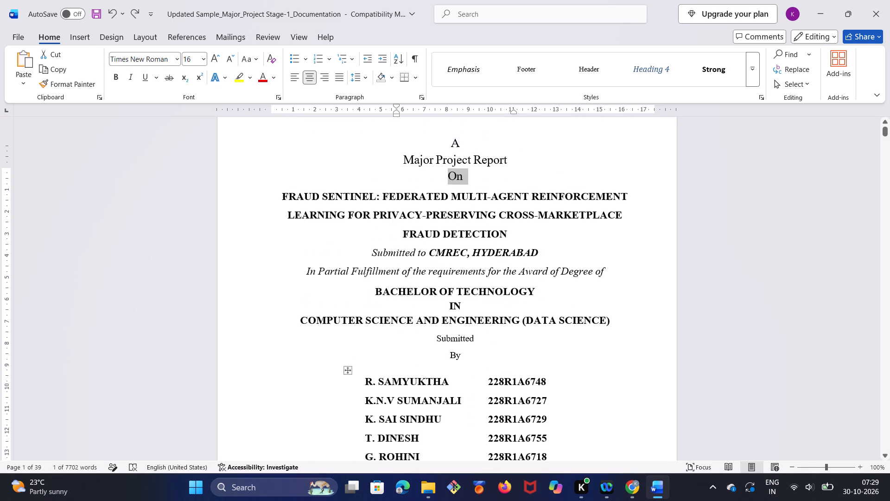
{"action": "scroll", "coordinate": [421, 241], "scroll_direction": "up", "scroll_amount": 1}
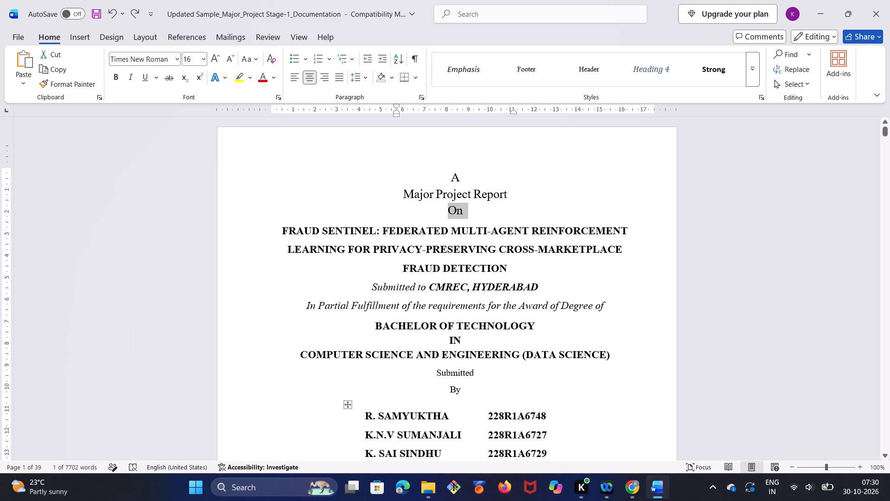
Insert the word "A" before "FRAUD SENTINEL" at the start of the cover-page title.
{"action": "scroll", "coordinate": [400, 250], "scroll_direction": "down", "scroll_amount": 2}
{"action": "scroll", "coordinate": [400, 250], "scroll_direction": "up", "scroll_amount": 1}
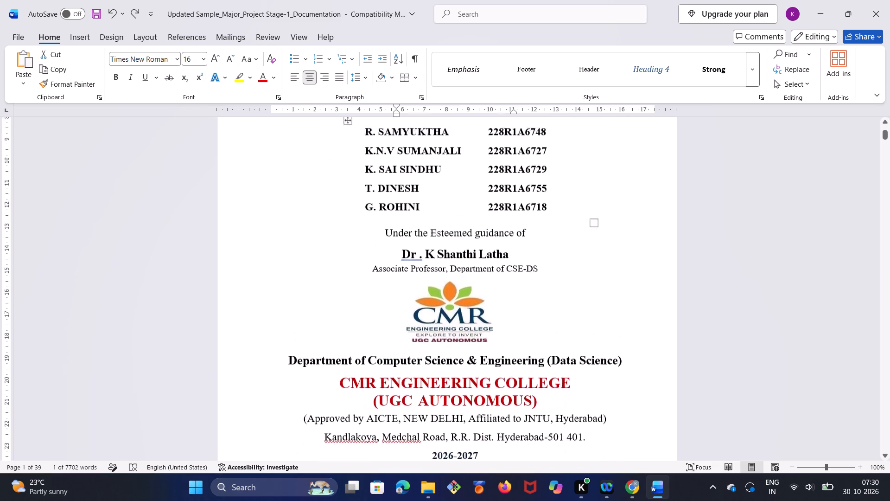
{"action": "scroll", "coordinate": [400, 250], "scroll_direction": "up", "scroll_amount": 1}
{"action": "left_click", "coordinate": [369, 335]}
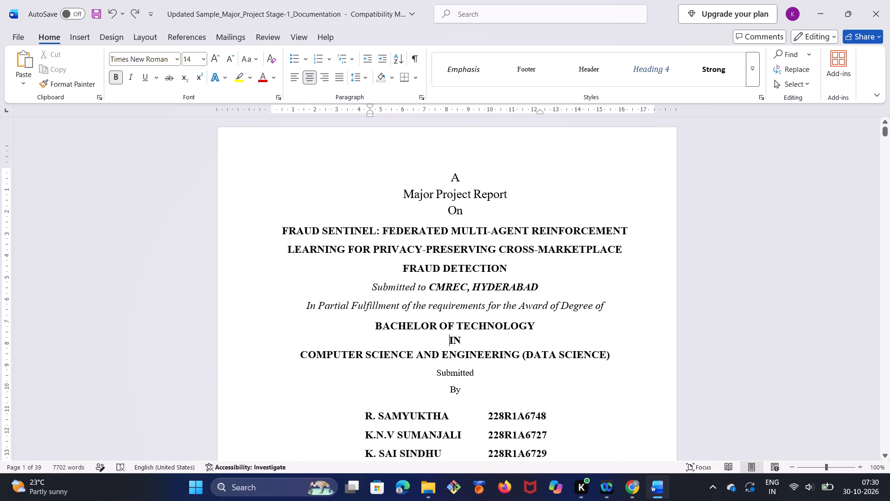
{"action": "left_click", "coordinate": [280, 230]}
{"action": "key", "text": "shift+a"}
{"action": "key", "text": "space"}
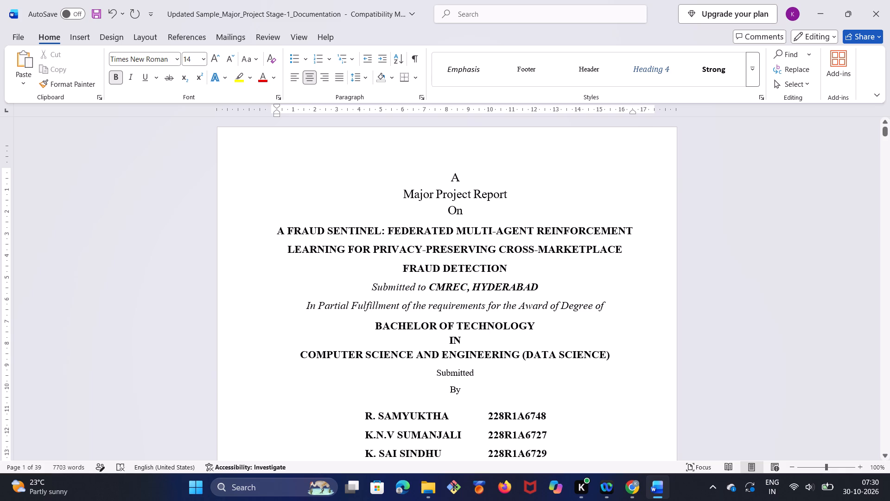
Replace the first student's name in the cover-page table with the new team member's name in capitals.
{"action": "scroll", "coordinate": [373, 301], "scroll_direction": "down", "scroll_amount": 3}
{"action": "scroll", "coordinate": [373, 301], "scroll_direction": "up", "scroll_amount": 2}
{"action": "scroll", "coordinate": [373, 301], "scroll_direction": "down", "scroll_amount": 2}
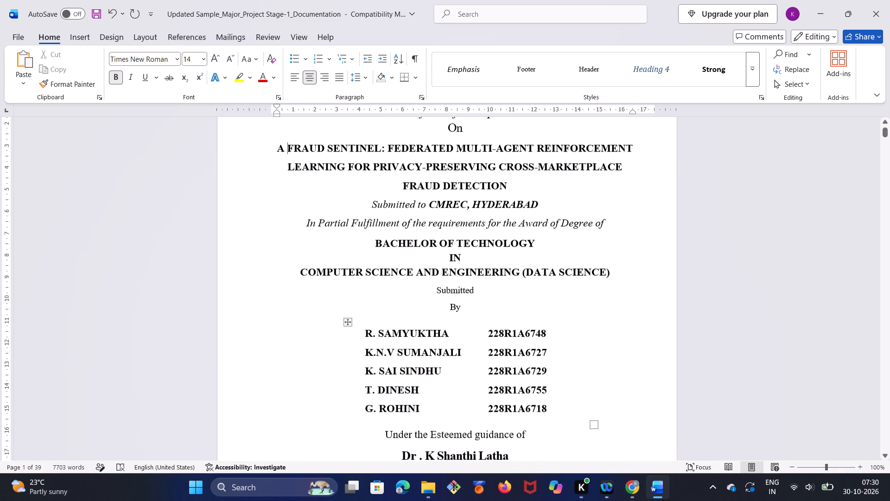
{"action": "scroll", "coordinate": [373, 301], "scroll_direction": "down", "scroll_amount": 1}
{"action": "left_click", "coordinate": [452, 280]}
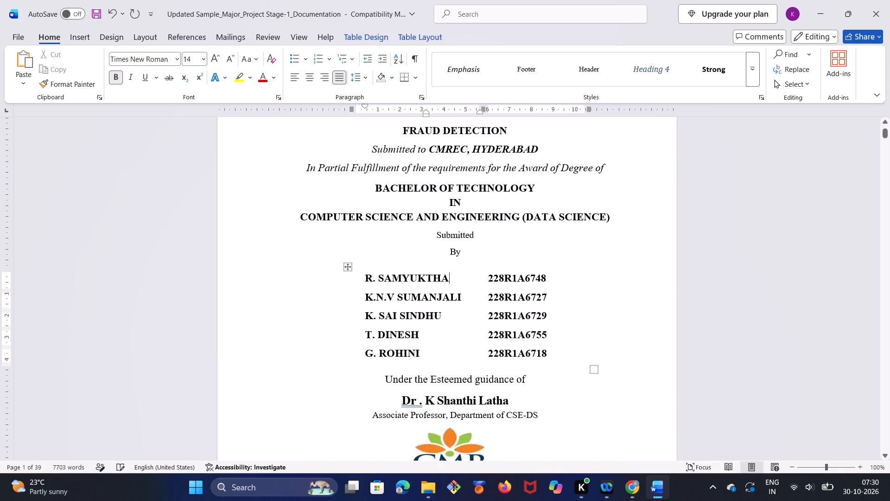
{"action": "key", "text": "BackSpace"}
{"action": "key", "text": "BackSpace"}
{"action": "key", "text": "BackSpace"}
{"action": "key", "text": "BackSpace"}
{"action": "key", "text": "BackSpace"}
{"action": "key", "text": "BackSpace"}
{"action": "key", "text": "BackSpace"}
{"action": "key", "text": "BackSpace"}
{"action": "key", "text": "BackSpace"}
{"action": "key", "text": "BackSpace"}
{"action": "key", "text": "BackSpace"}
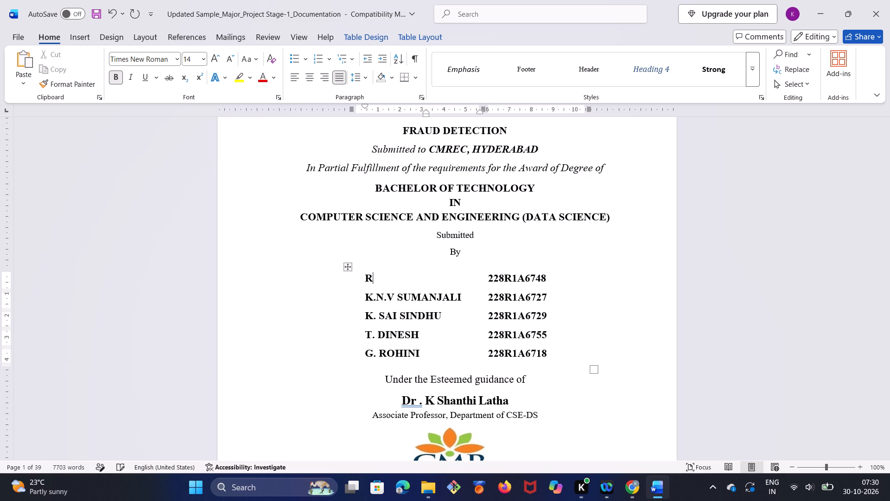
{"action": "key", "text": "BackSpace"}
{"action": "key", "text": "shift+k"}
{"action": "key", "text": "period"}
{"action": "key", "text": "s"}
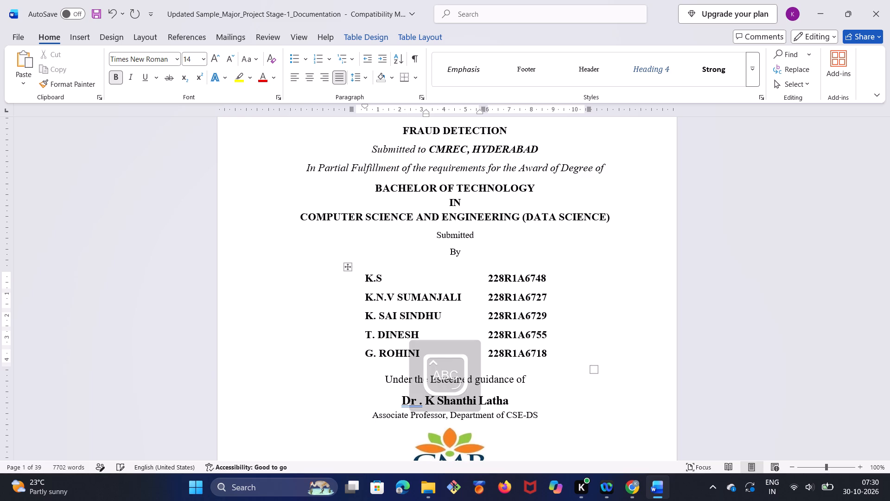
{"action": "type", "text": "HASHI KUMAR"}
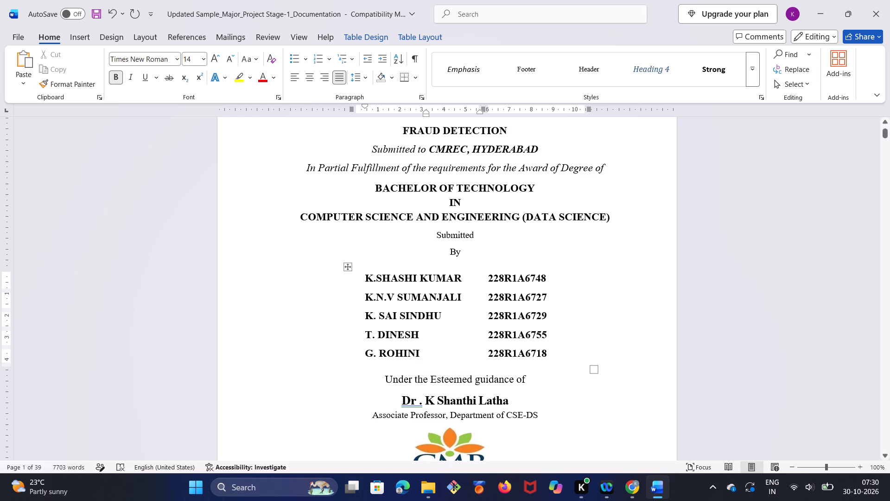
Replace the second student's name in the cover-page table with the new team member's name in capitals.
{"action": "left_click", "coordinate": [462, 299]}
{"action": "key", "text": "BackSpace"}
{"action": "key", "text": "BackSpace"}
{"action": "key", "text": "BackSpace"}
{"action": "key", "text": "BackSpace"}
{"action": "key", "text": "BackSpace"}
{"action": "key", "text": "BackSpace"}
{"action": "key", "text": "BackSpace"}
{"action": "key", "text": "BackSpace"}
{"action": "key", "text": "BackSpace"}
{"action": "key", "text": "BackSpace"}
{"action": "key", "text": "BackSpace"}
{"action": "key", "text": "BackSpace"}
{"action": "key", "text": "BackSpace"}
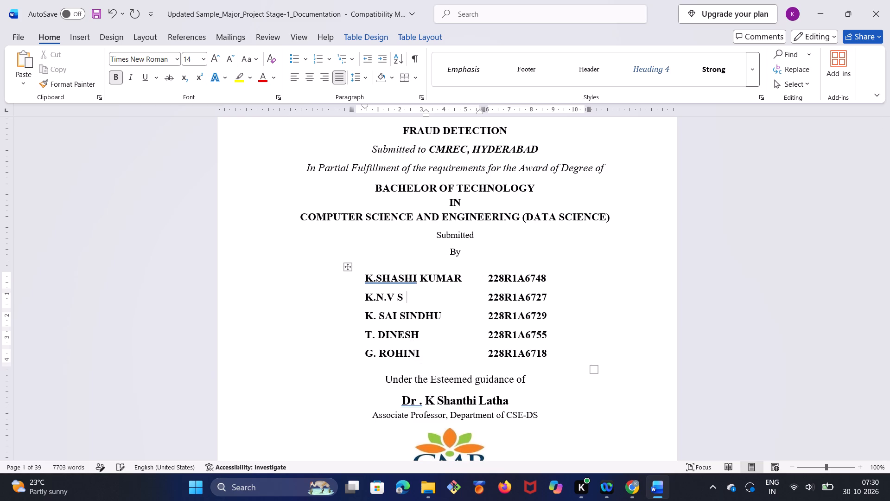
{"action": "key", "text": "BackSpace"}
{"action": "key", "text": "BackSpace"}
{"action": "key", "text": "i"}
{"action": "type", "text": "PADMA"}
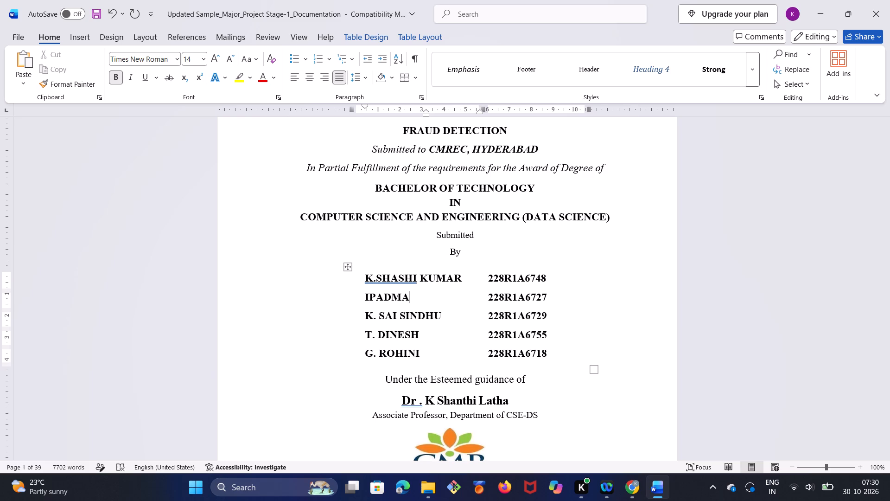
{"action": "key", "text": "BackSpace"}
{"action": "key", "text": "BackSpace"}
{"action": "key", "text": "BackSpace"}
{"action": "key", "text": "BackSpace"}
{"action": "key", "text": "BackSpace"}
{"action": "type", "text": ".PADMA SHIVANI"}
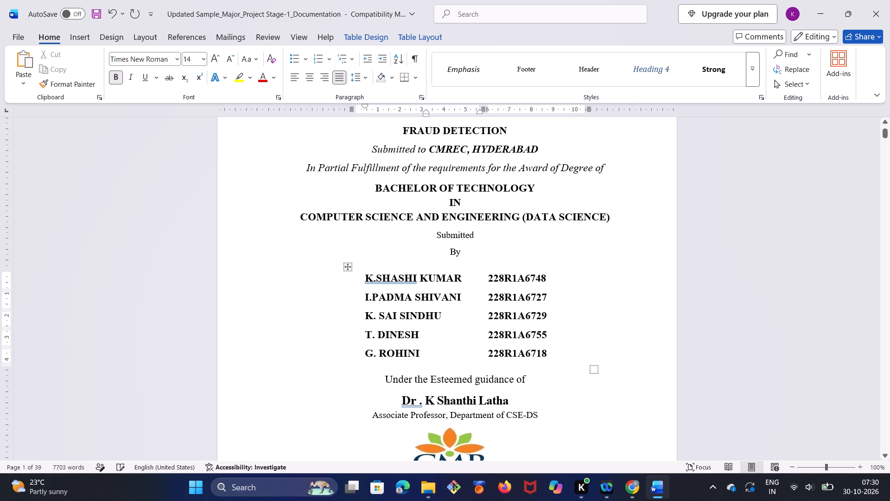
Replace the third student's name in the cover-page table with the new team member's name in capitals.
{"action": "left_click", "coordinate": [452, 317]}
{"action": "key", "text": "BackSpace"}
{"action": "key", "text": "BackSpace"}
{"action": "key", "text": "BackSpace"}
{"action": "key", "text": "BackSpace"}
{"action": "key", "text": "BackSpace"}
{"action": "key", "text": "BackSpace"}
{"action": "key", "text": "BackSpace"}
{"action": "key", "text": "BackSpace"}
{"action": "key", "text": "BackSpace"}
{"action": "key", "text": "BackSpace"}
{"action": "key", "text": "BackSpace"}
{"action": "key", "text": "BackSpace"}
{"action": "key", "text": "BackSpace"}
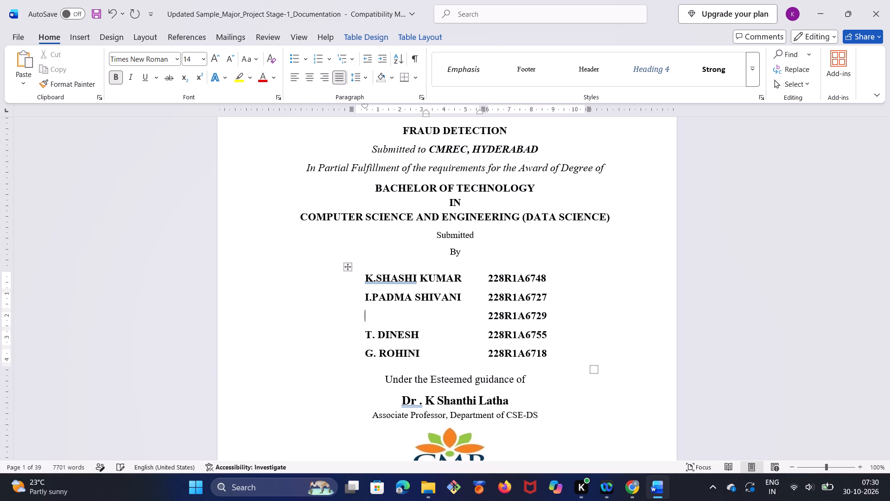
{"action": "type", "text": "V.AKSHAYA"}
Replace the fourth student's name in the cover-page table with the new team member's name in capitals.
{"action": "left_click", "coordinate": [425, 335]}
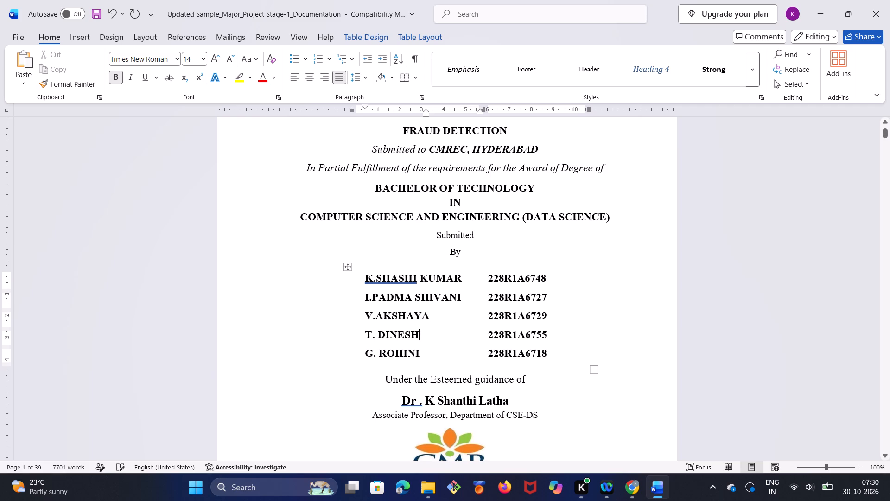
{"action": "key", "text": "BackSpace"}
{"action": "key", "text": "BackSpace"}
{"action": "key", "text": "BackSpace"}
{"action": "key", "text": "BackSpace"}
{"action": "key", "text": "BackSpace"}
{"action": "key", "text": "BackSpace"}
{"action": "key", "text": "BackSpace"}
{"action": "key", "text": "BackSpace"}
{"action": "key", "text": "BackSpace"}
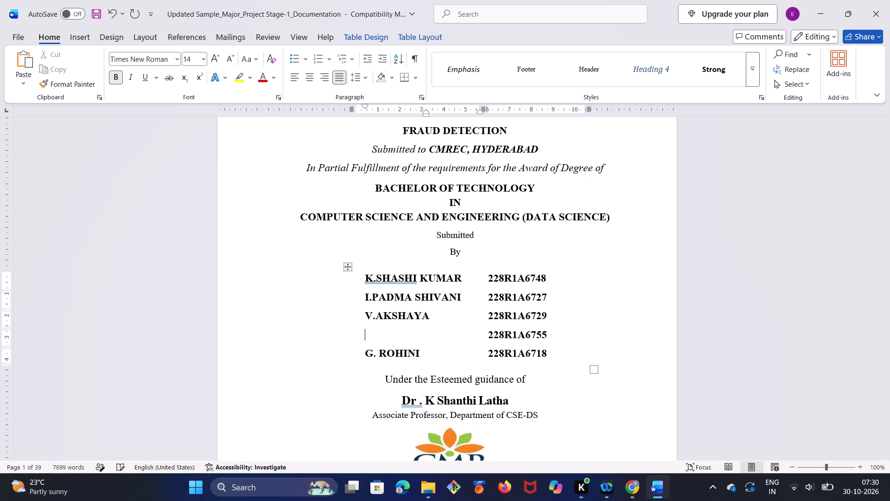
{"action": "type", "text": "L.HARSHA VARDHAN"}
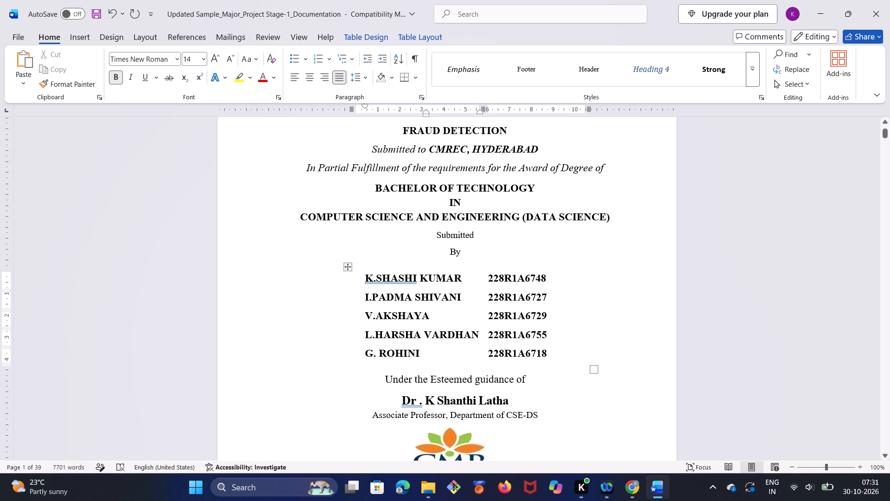
Update the year prefix and final two digits of the fourth student's roll number to the new member's number.
{"action": "left_click", "coordinate": [549, 332]}
{"action": "key", "text": "BackSpace"}
{"action": "key", "text": "BackSpace"}
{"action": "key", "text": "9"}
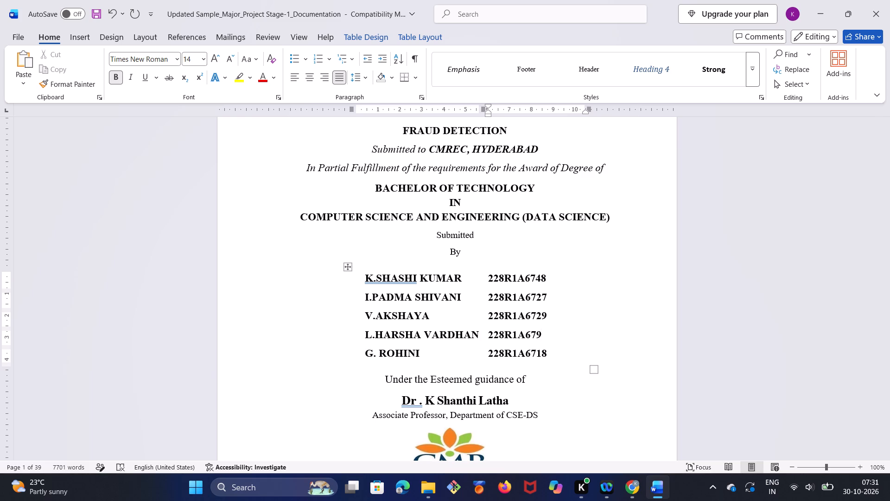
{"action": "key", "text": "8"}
{"action": "left_click", "coordinate": [500, 335]}
{"action": "key", "text": "BackSpace"}
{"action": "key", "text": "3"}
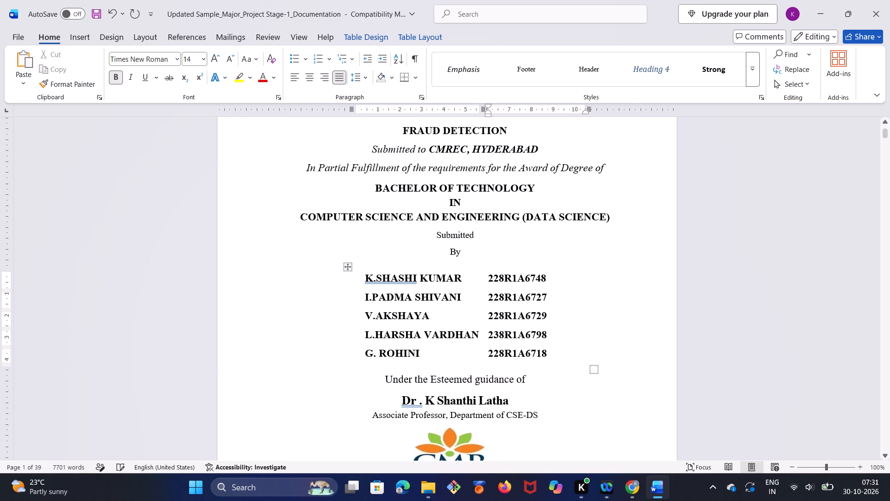
Update the year prefix and final two characters of the third student's roll number to the new member's number.
{"action": "left_click", "coordinate": [497, 318]}
{"action": "key", "text": "BackSpace"}
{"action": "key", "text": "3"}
{"action": "left_click", "coordinate": [550, 312]}
{"action": "key", "text": "BackSpace"}
{"action": "key", "text": "BackSpace"}
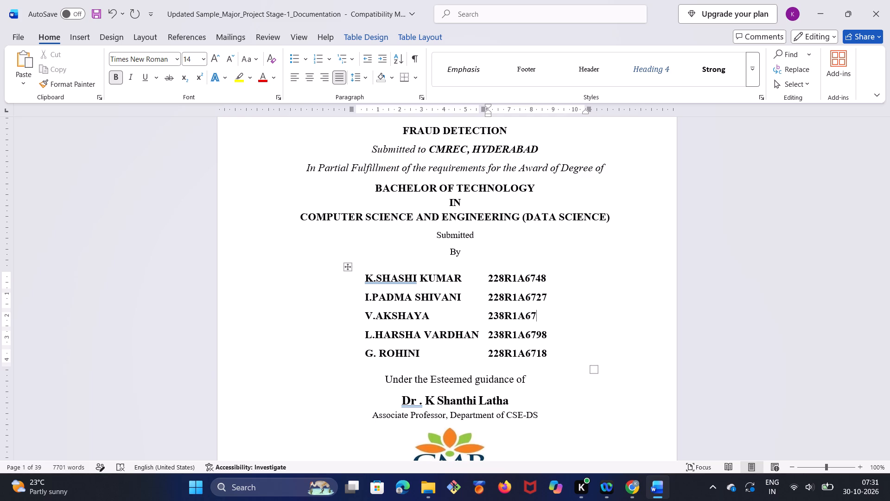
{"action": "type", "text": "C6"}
Update the year prefix and final two digits of the second student's roll number to the new member's number.
{"action": "left_click", "coordinate": [500, 296]}
{"action": "key", "text": "BackSpace"}
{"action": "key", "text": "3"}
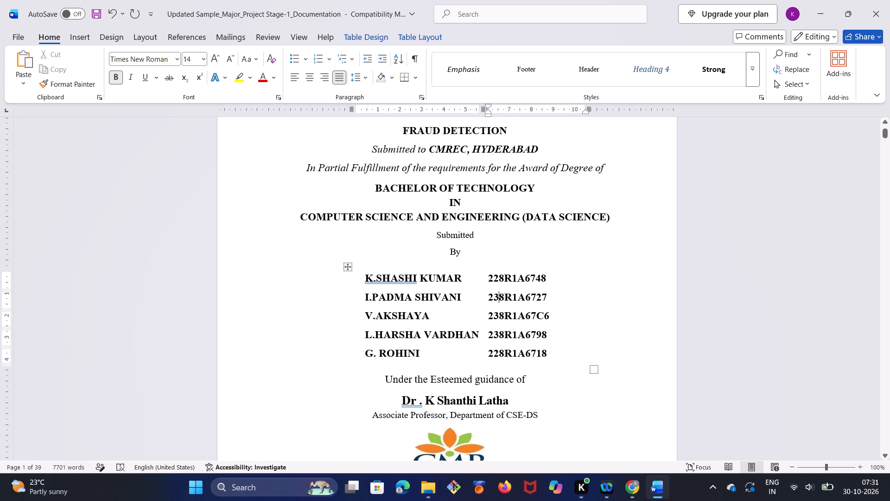
{"action": "left_click", "coordinate": [547, 294]}
{"action": "key", "text": "BackSpace"}
{"action": "key", "text": "BackSpace"}
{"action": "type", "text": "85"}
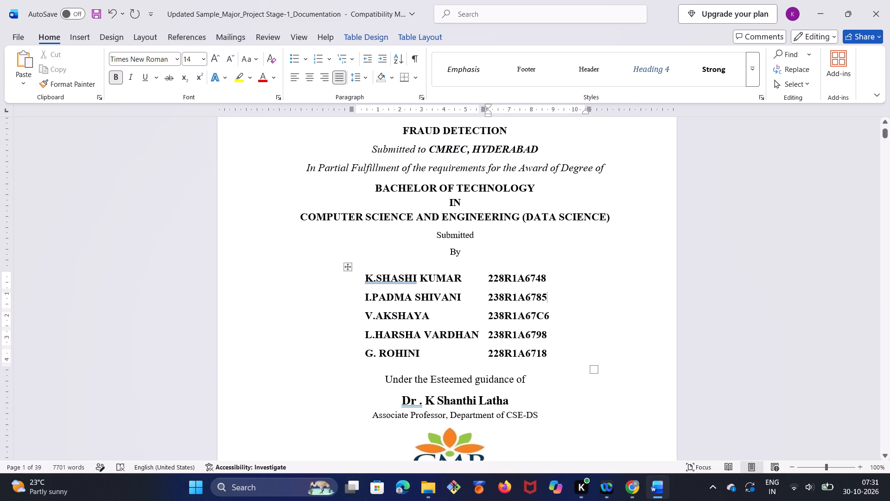
Update the year prefix and final two digits of the first student's roll number to the new member's number.
{"action": "left_click", "coordinate": [548, 279]}
{"action": "key", "text": "BackSpace"}
{"action": "key", "text": "BackSpace"}
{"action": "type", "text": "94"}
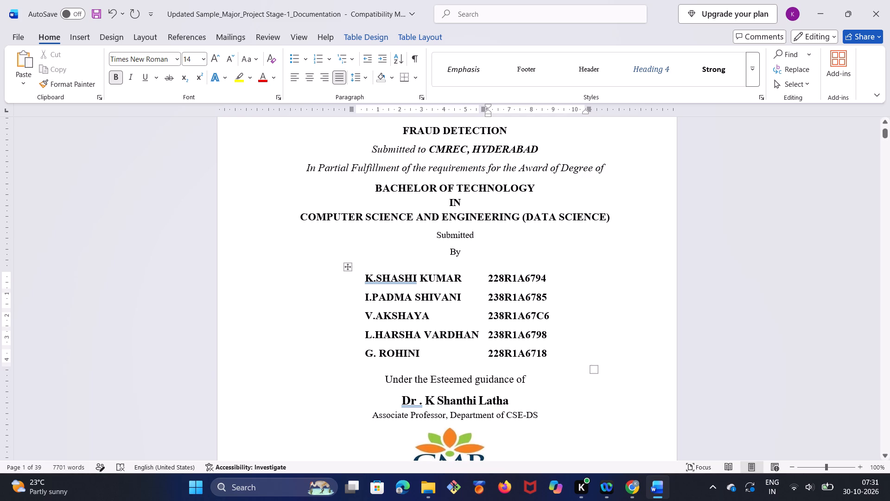
{"action": "left_click", "coordinate": [497, 278]}
{"action": "key", "text": "BackSpace"}
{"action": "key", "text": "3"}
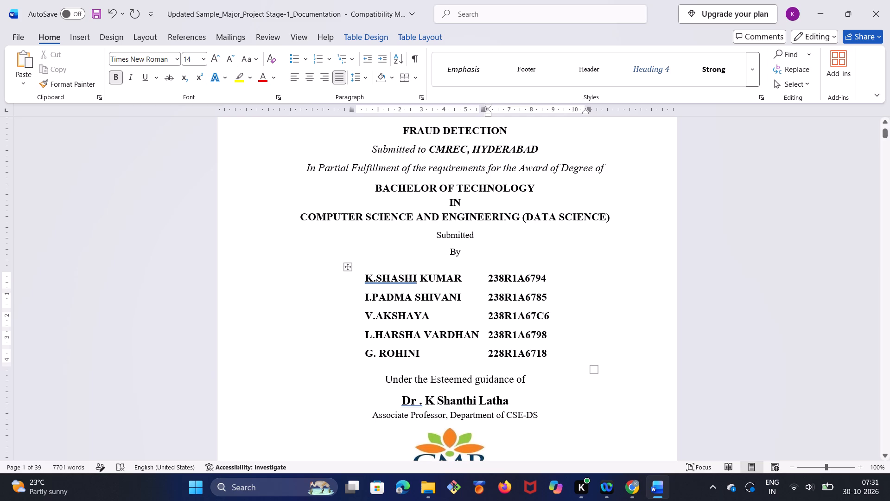
Insert a space after the second student's initial without list formatting, and remove the trial space added after the first student's initial.
{"action": "left_click", "coordinate": [376, 278]}
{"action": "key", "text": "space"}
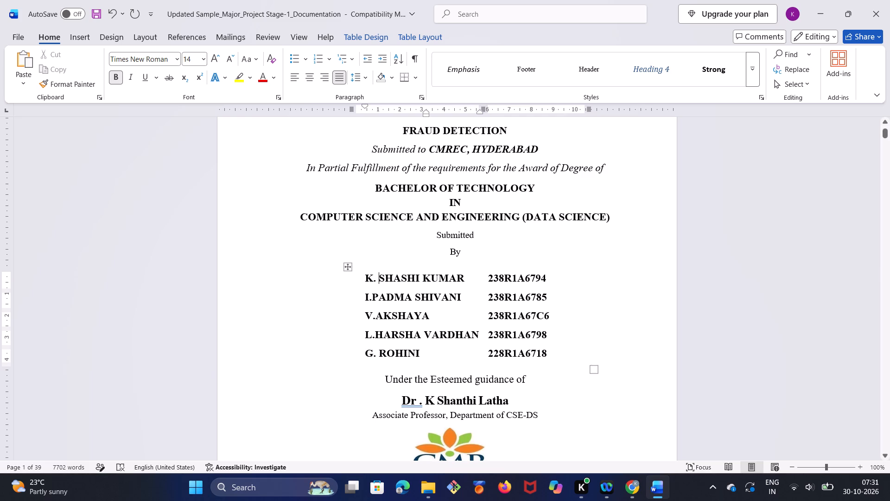
{"action": "left_click", "coordinate": [373, 299]}
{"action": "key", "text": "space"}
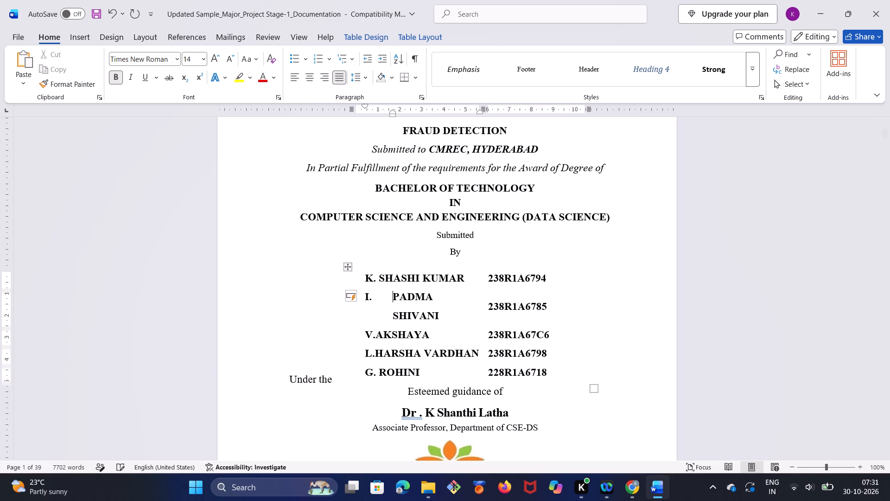
{"action": "key", "text": "ctrl+z"}
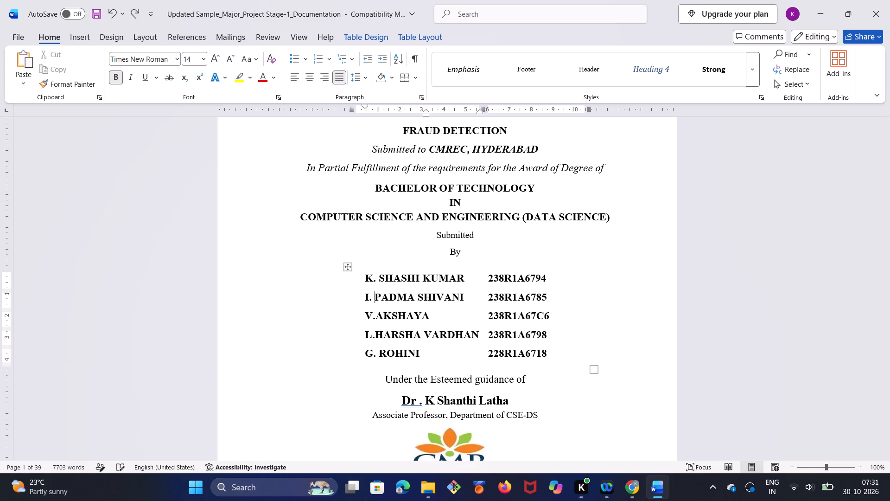
{"action": "left_click", "coordinate": [377, 279]}
{"action": "key", "text": "BackSpace"}
Delete the fifth student's roll number from the last row of the cover-page table.
{"action": "scroll", "coordinate": [454, 371], "scroll_direction": "down", "scroll_amount": 1}
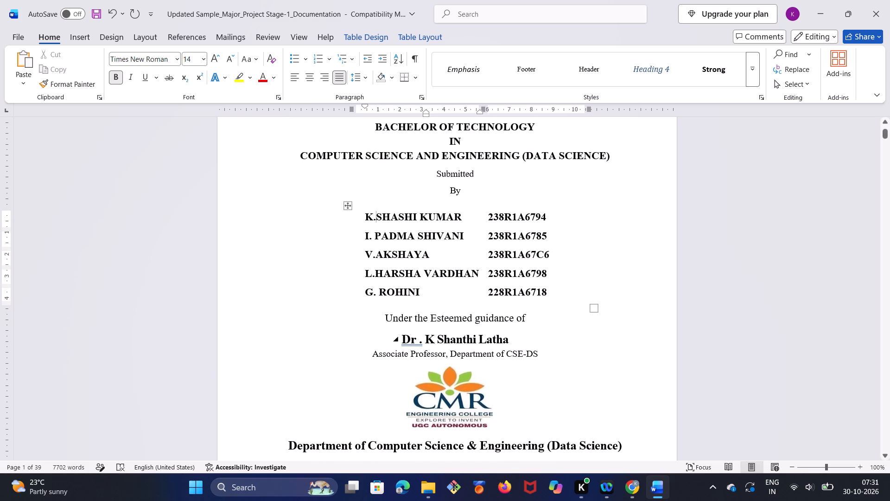
{"action": "left_click", "coordinate": [549, 294]}
{"action": "key", "text": "BackSpace"}
{"action": "key", "text": "BackSpace"}
{"action": "key", "text": "BackSpace"}
{"action": "key", "text": "BackSpace"}
{"action": "key", "text": "BackSpace"}
{"action": "key", "text": "BackSpace"}
{"action": "key", "text": "BackSpace"}
{"action": "key", "text": "BackSpace"}
{"action": "key", "text": "BackSpace"}
{"action": "key", "text": "BackSpace"}
{"action": "key", "text": "BackSpace"}
{"action": "key", "text": "BackSpace"}
{"action": "key", "text": "BackSpace"}
{"action": "key", "text": "BackSpace"}
{"action": "key", "text": "BackSpace"}
{"action": "key", "text": "BackSpace"}
{"action": "key", "text": "BackSpace"}
{"action": "key", "text": "BackSpace"}
{"action": "key", "text": "BackSpace"}
{"action": "key", "text": "BackSpace"}
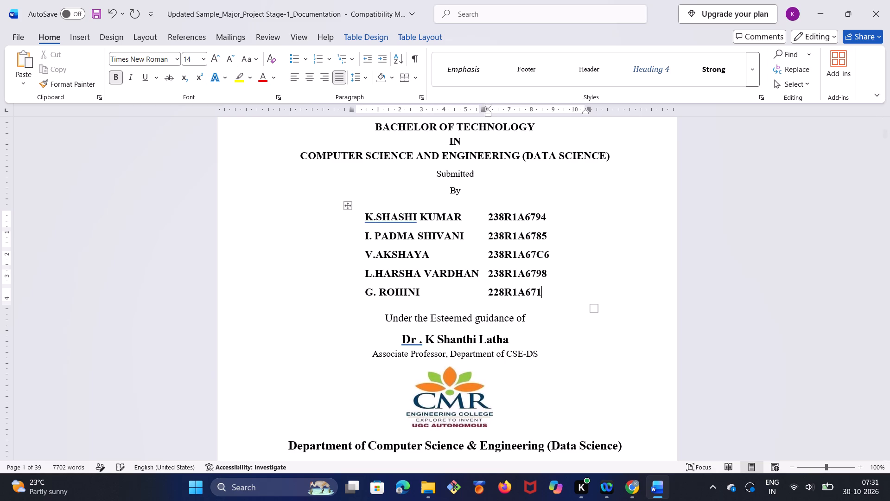
{"action": "key", "text": "BackSpace"}
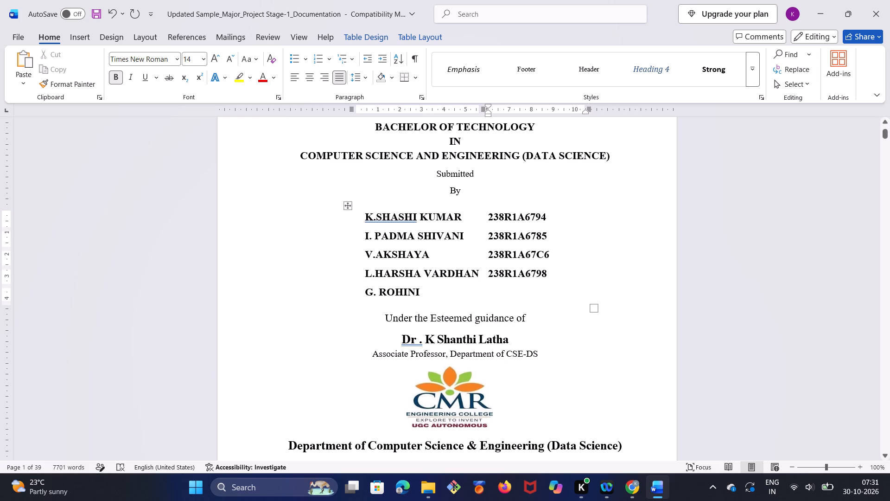
Delete the fifth student's name so the last row of the cover-page student table is empty.
{"action": "left_click", "coordinate": [420, 293]}
{"action": "key", "text": "BackSpace"}
{"action": "key", "text": "BackSpace"}
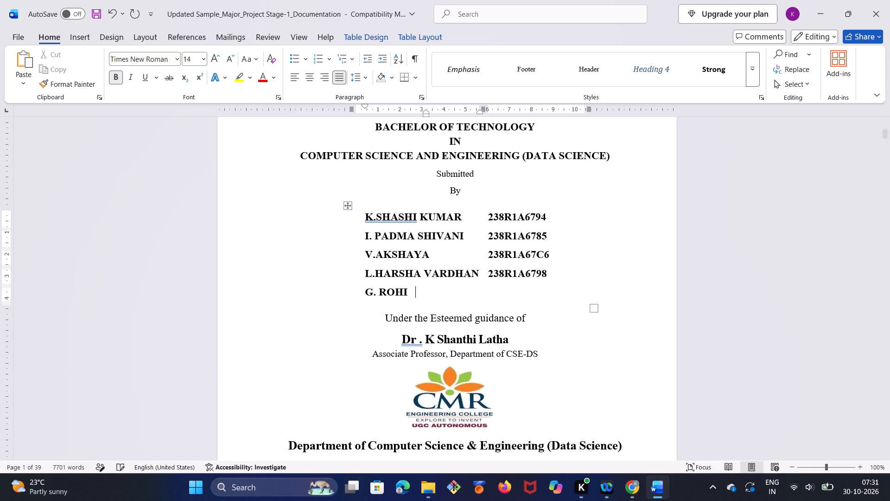
{"action": "key", "text": "BackSpace"}
{"action": "key", "text": "BackSpace"}
{"action": "key", "text": "BackSpace"}
{"action": "key", "text": "BackSpace"}
{"action": "key", "text": "BackSpace"}
{"action": "key", "text": "BackSpace"}
{"action": "key", "text": "BackSpace"}
{"action": "key", "text": "BackSpace"}
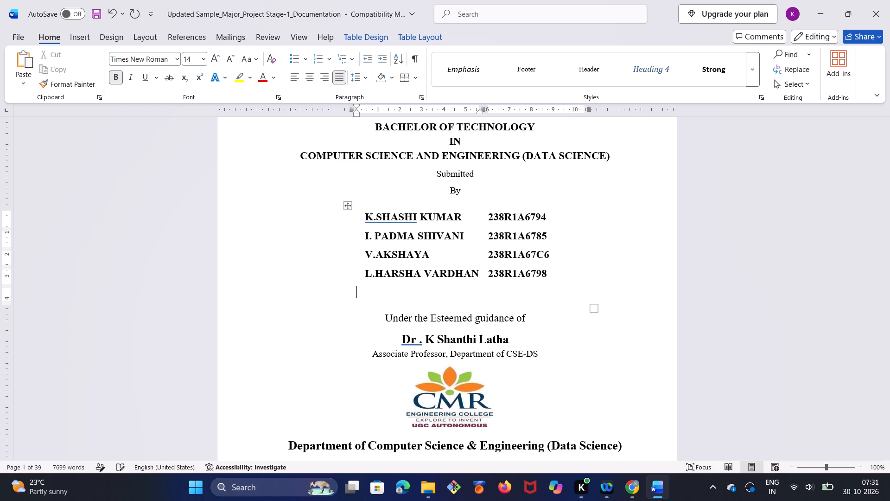
{"action": "key", "text": "BackSpace"}
{"action": "key", "text": "BackSpace"}
{"action": "key", "text": "BackSpace"}
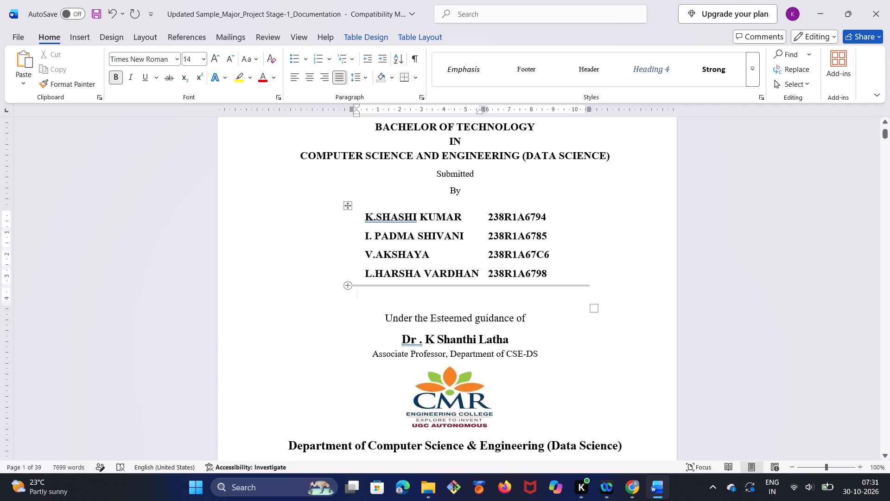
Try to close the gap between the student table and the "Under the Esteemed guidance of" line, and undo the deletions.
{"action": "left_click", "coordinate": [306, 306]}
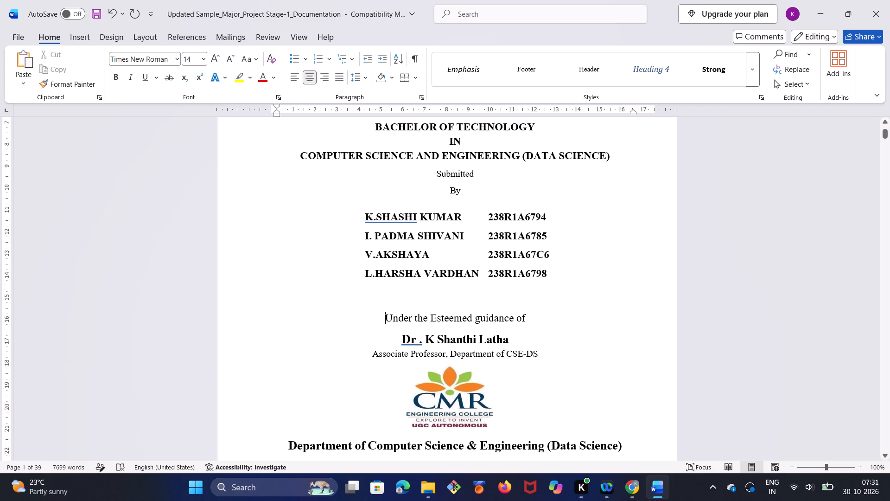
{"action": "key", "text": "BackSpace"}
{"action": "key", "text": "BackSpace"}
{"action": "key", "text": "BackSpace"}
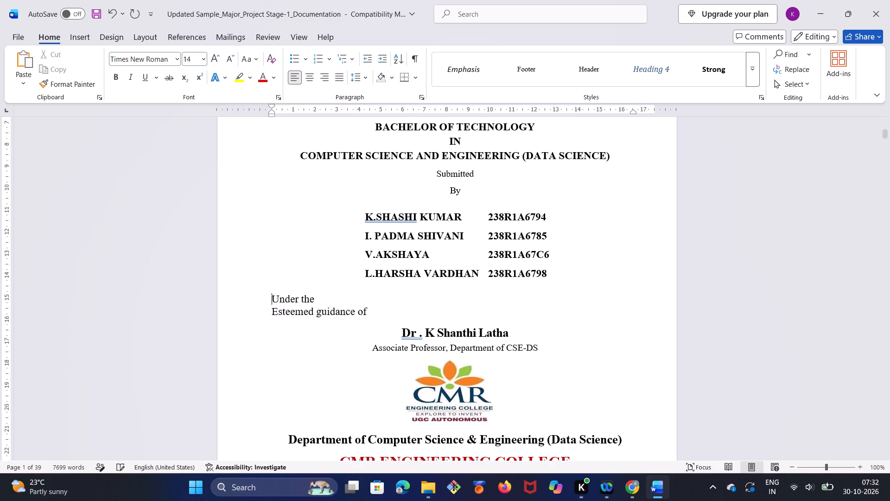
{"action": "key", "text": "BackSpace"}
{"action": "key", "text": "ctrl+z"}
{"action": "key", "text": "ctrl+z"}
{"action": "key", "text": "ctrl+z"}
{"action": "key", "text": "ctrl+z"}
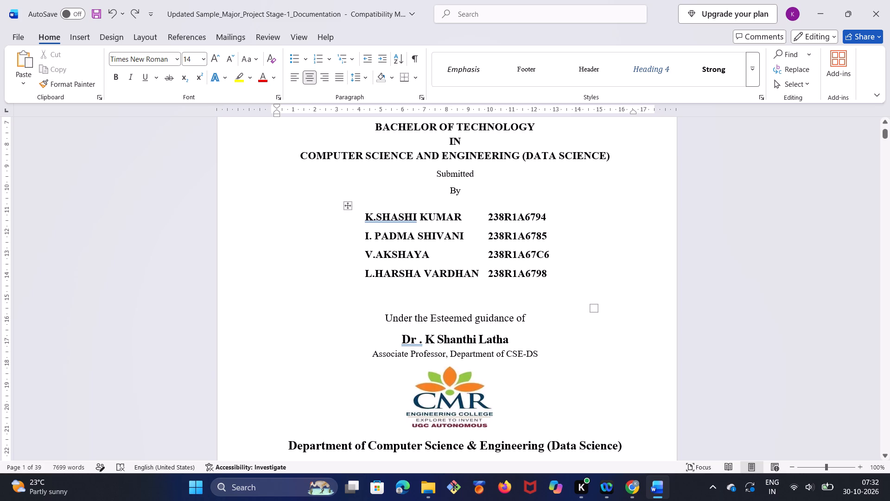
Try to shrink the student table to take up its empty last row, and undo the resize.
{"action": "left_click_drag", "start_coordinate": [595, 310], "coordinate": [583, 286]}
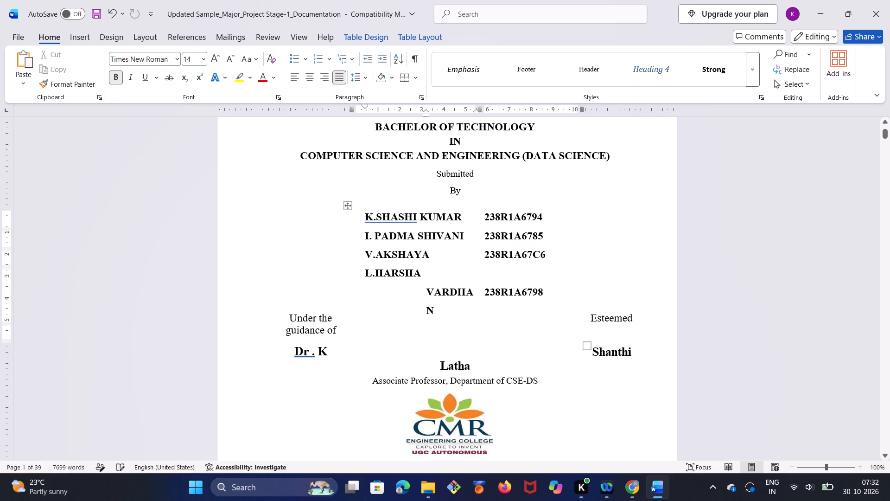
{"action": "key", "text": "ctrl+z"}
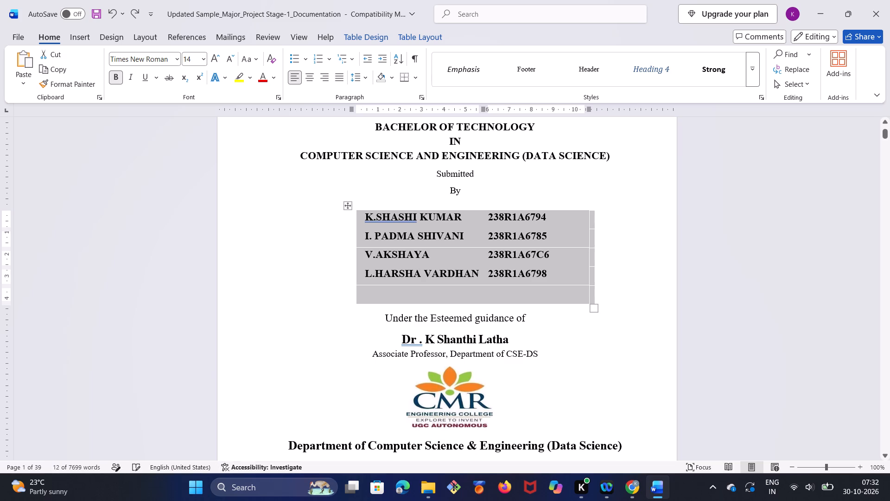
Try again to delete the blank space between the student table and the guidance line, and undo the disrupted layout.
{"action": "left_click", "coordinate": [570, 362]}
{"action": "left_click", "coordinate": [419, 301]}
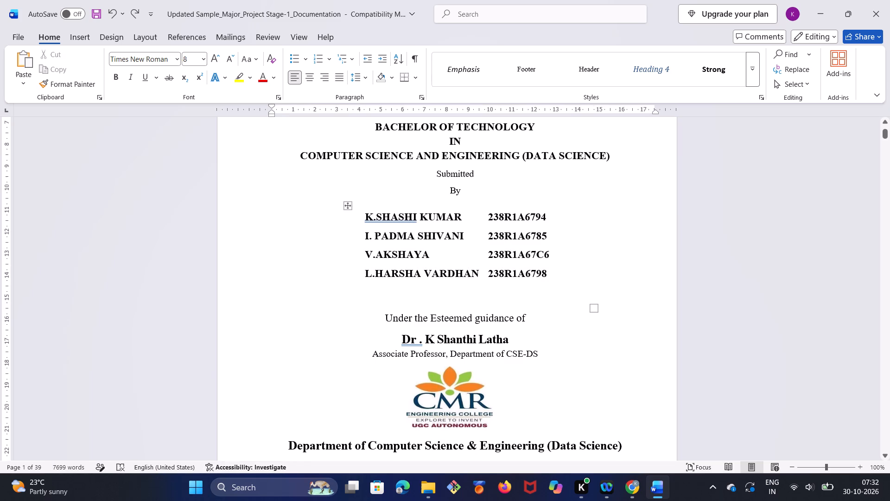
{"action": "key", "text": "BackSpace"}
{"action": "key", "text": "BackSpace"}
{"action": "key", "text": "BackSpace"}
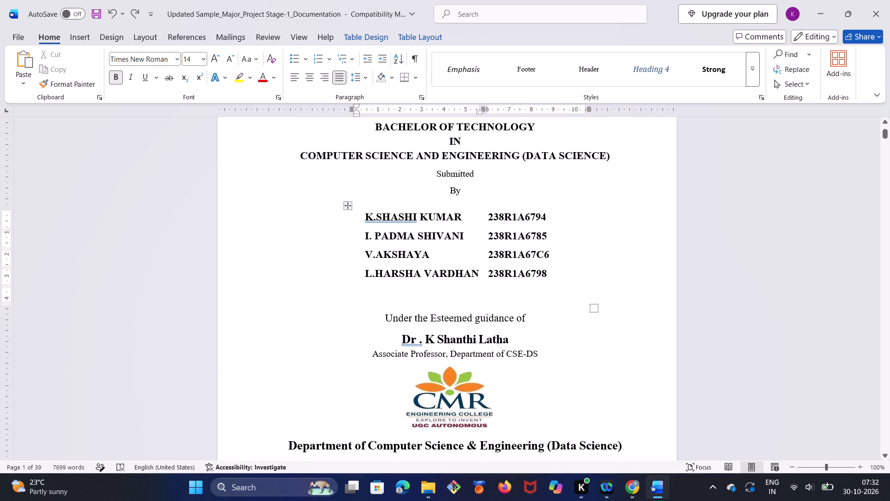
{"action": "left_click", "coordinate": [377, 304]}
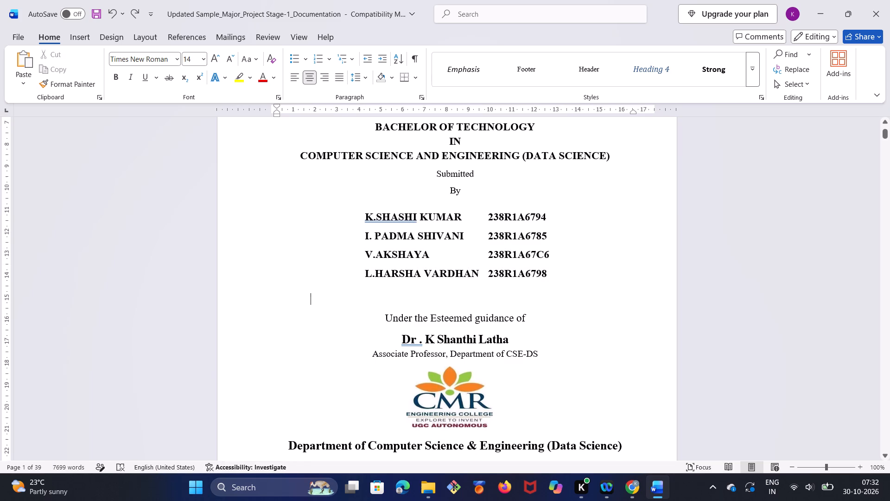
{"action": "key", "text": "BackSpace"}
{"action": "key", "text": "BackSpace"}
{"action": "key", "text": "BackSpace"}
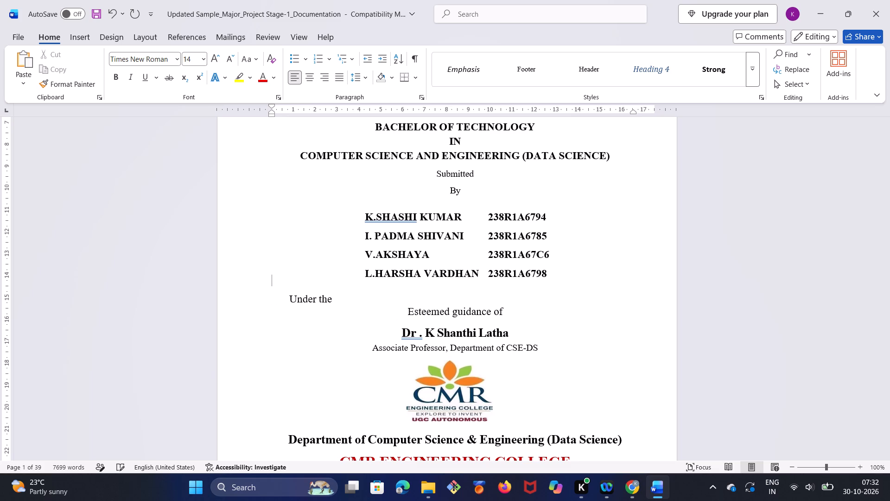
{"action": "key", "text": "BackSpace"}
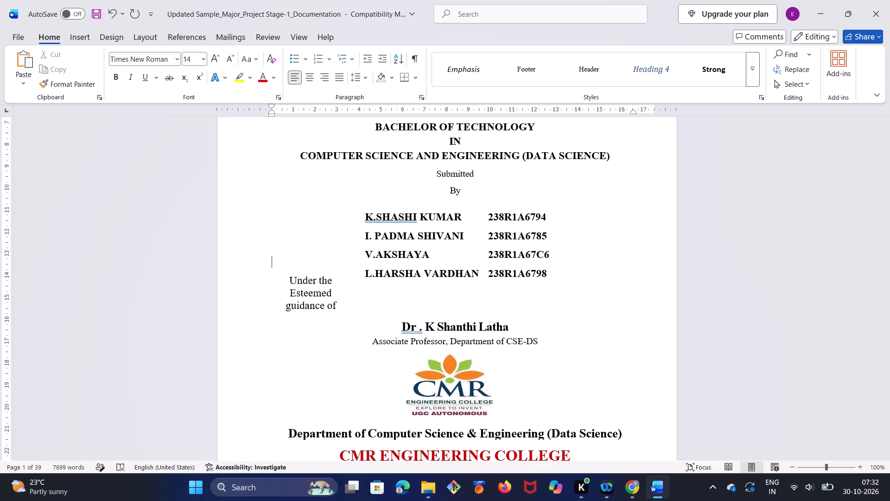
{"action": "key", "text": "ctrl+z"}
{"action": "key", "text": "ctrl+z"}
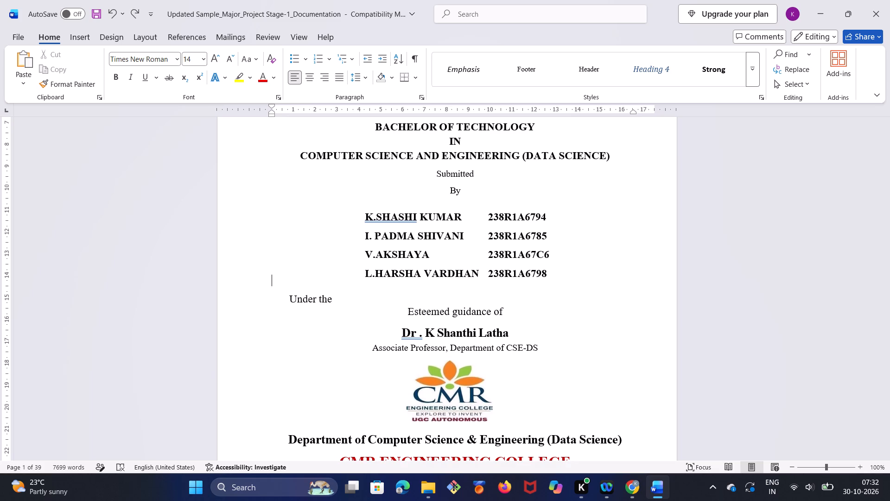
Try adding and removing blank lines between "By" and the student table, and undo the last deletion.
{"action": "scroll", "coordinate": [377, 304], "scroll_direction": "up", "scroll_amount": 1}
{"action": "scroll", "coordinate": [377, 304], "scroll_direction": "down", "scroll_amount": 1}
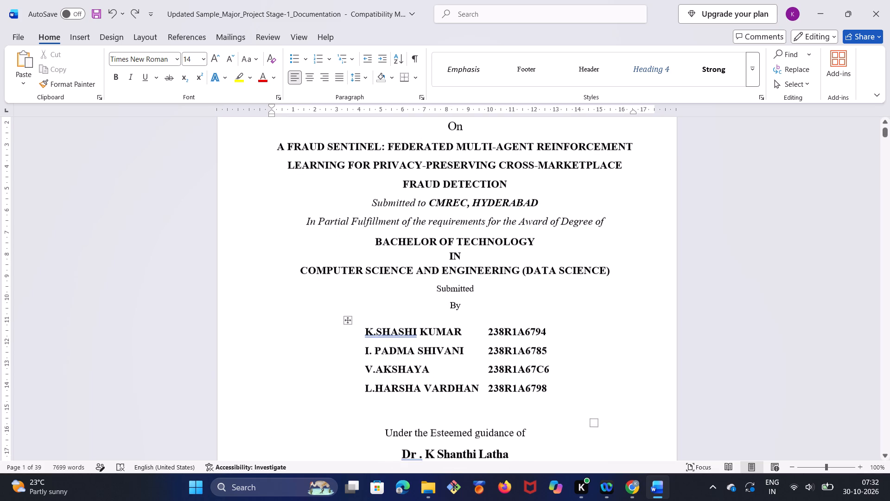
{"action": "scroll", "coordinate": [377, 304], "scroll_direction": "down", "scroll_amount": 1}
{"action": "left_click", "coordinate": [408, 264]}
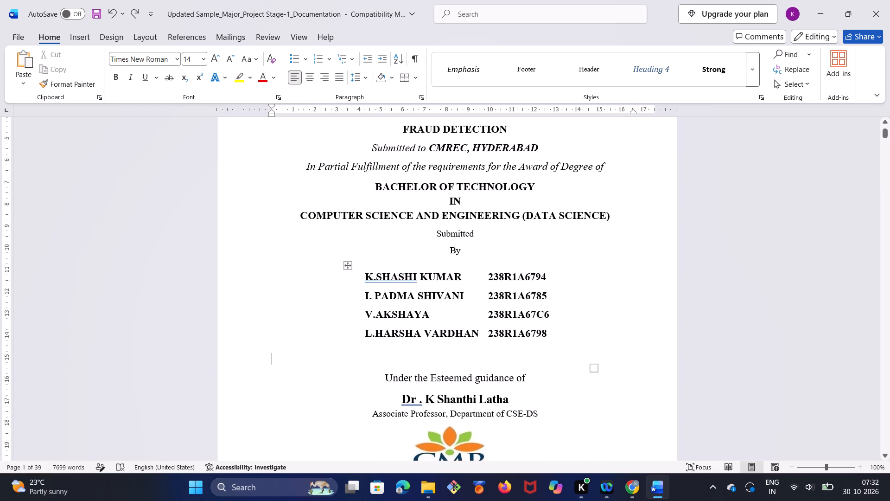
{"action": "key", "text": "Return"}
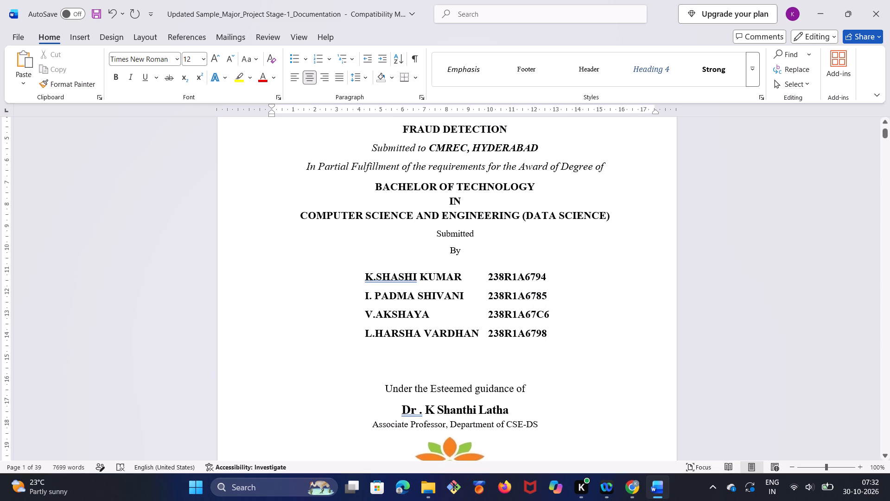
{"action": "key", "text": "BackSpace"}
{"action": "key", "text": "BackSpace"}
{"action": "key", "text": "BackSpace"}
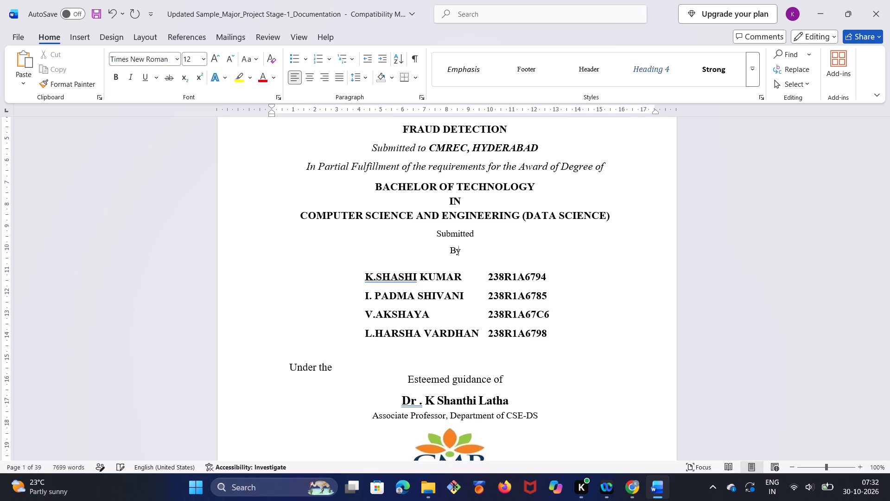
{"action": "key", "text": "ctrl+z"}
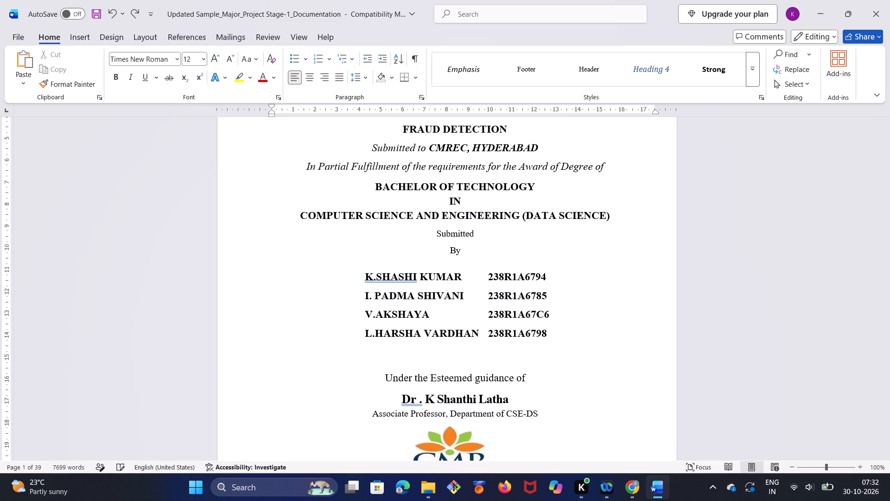
Review the cover-page layout, from the title and student list down to the college details and academic year.
{"action": "scroll", "coordinate": [541, 300], "scroll_direction": "down", "scroll_amount": 2}
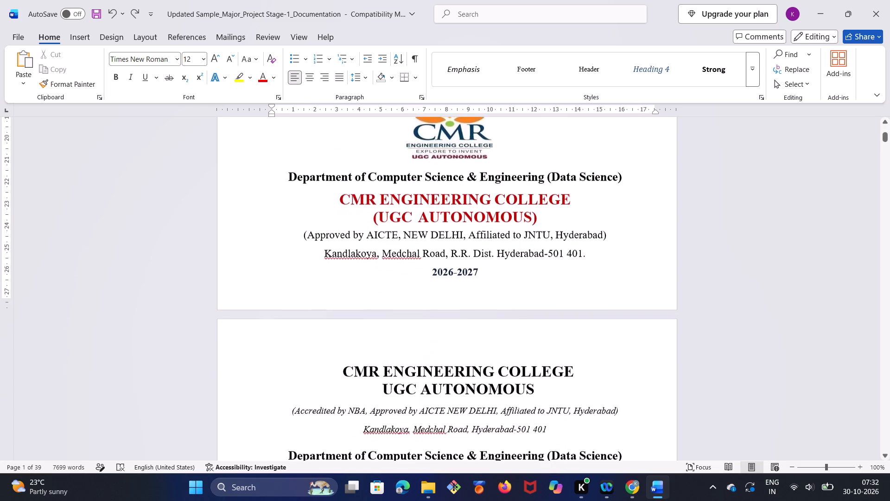
{"action": "scroll", "coordinate": [541, 300], "scroll_direction": "up", "scroll_amount": 2}
{"action": "scroll", "coordinate": [541, 300], "scroll_direction": "right", "scroll_amount": 1}
{"action": "scroll", "coordinate": [541, 300], "scroll_direction": "up", "scroll_amount": 1}
{"action": "scroll", "coordinate": [541, 300], "scroll_direction": "right", "scroll_amount": 1}
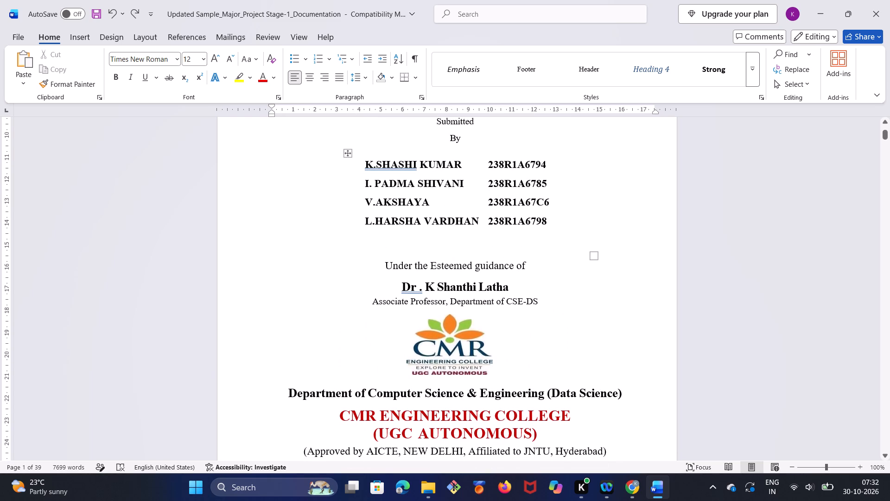
{"action": "left_click", "coordinate": [369, 150]}
{"action": "scroll", "coordinate": [442, 312], "scroll_direction": "up", "scroll_amount": 1}
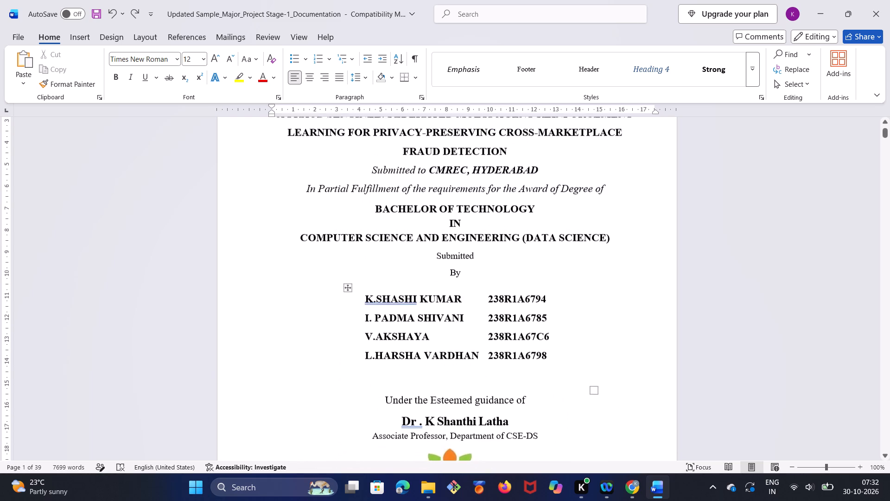
On the certificate page, update the first student's roll number to match the first student on the cover page.
{"action": "scroll", "coordinate": [442, 312], "scroll_direction": "up", "scroll_amount": 1}
{"action": "scroll", "coordinate": [442, 312], "scroll_direction": "down", "scroll_amount": 6}
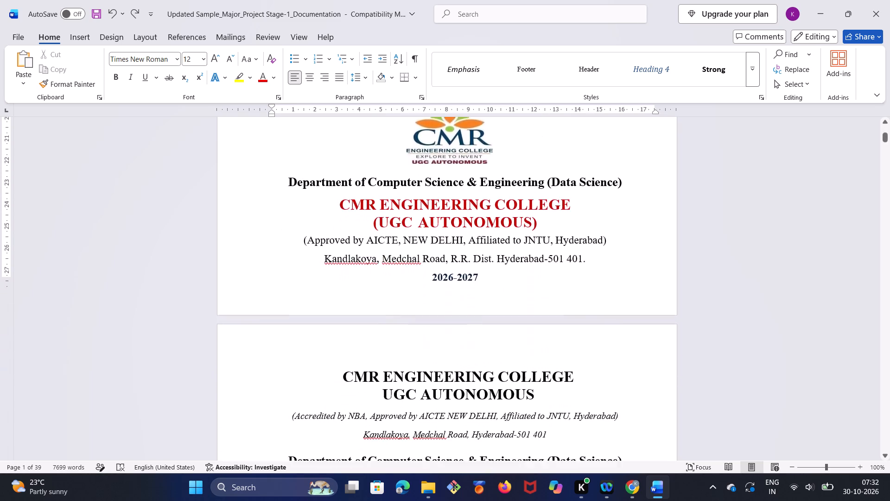
{"action": "scroll", "coordinate": [442, 312], "scroll_direction": "down", "scroll_amount": 3}
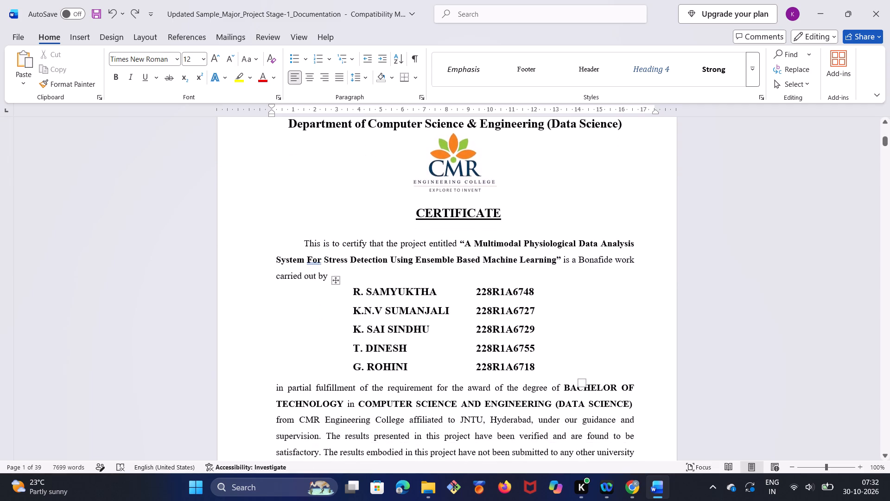
{"action": "scroll", "coordinate": [442, 312], "scroll_direction": "down", "scroll_amount": 1}
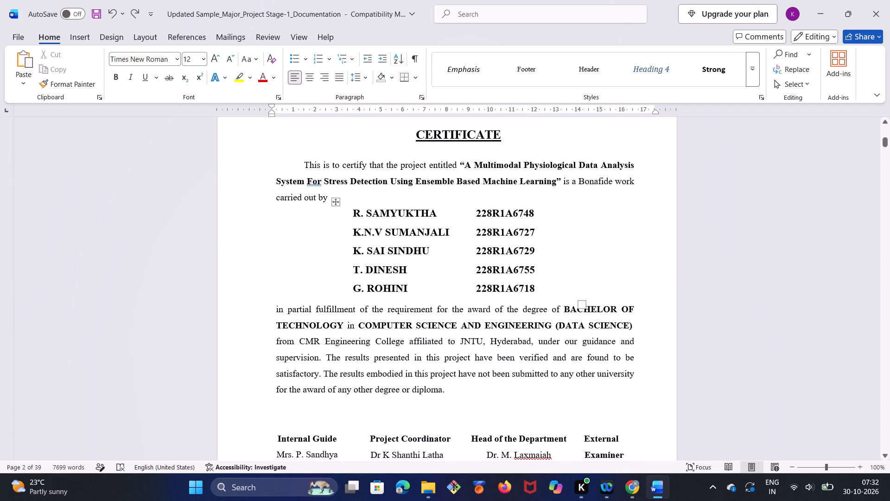
{"action": "left_click", "coordinate": [486, 211]}
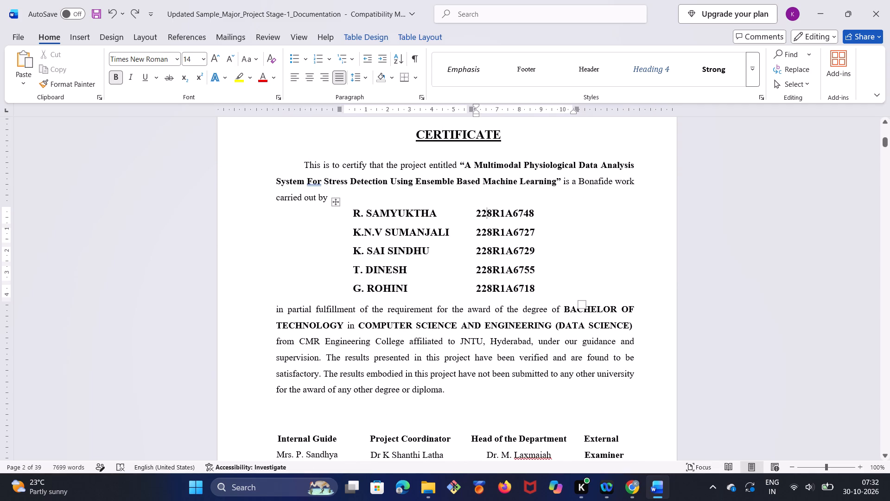
{"action": "key", "text": "BackSpace"}
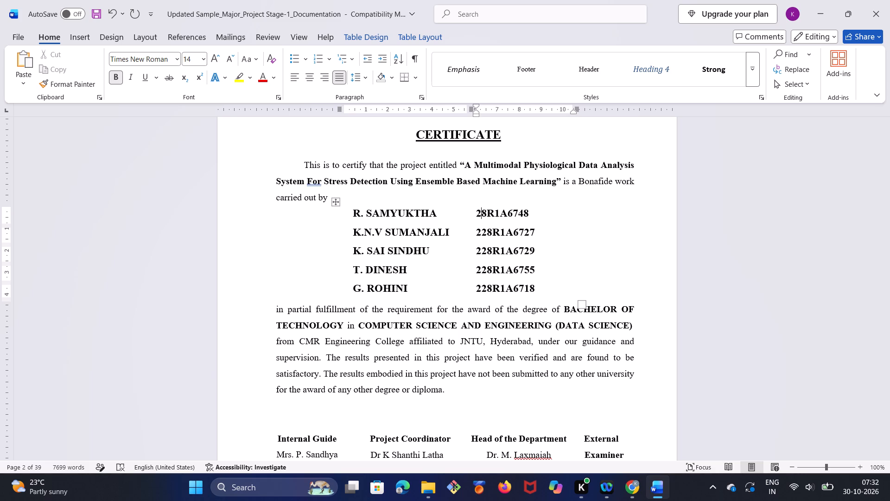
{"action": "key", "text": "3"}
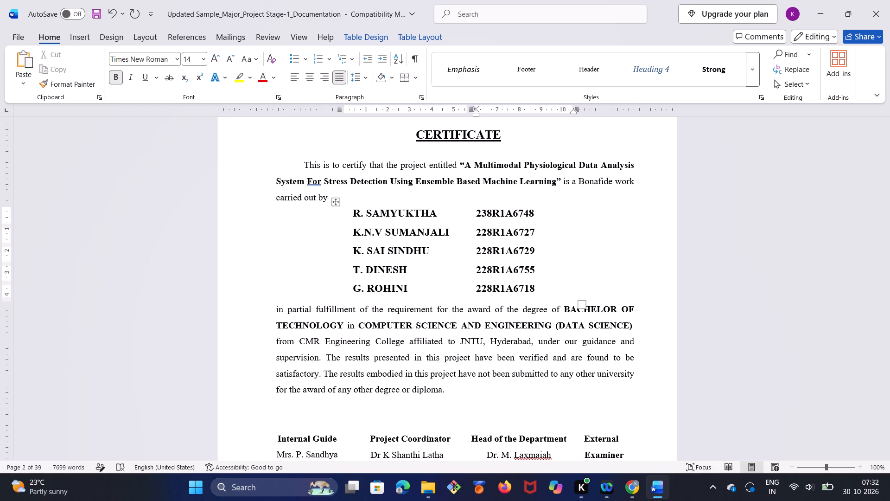
{"action": "left_click", "coordinate": [533, 213]}
{"action": "key", "text": "BackSpace"}
{"action": "key", "text": "BackSpace"}
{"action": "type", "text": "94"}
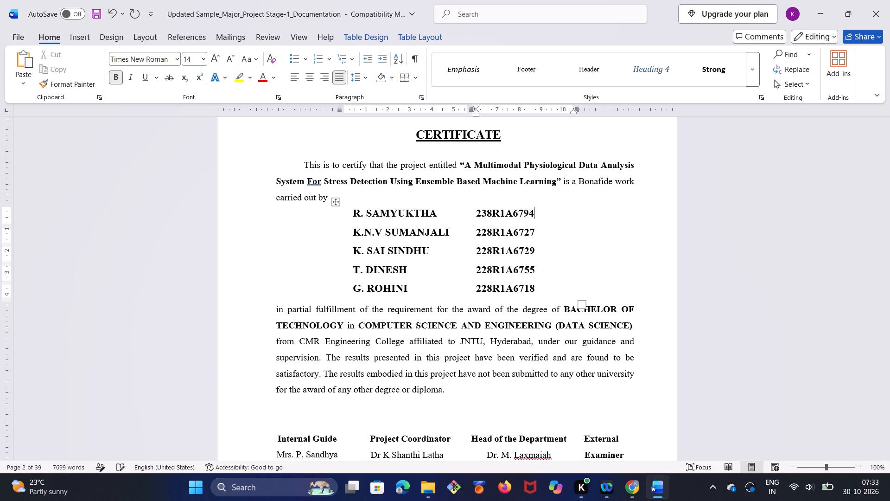
Update the second roll number in the certificate's student table to match the cover page's second student.
{"action": "left_click", "coordinate": [486, 232]}
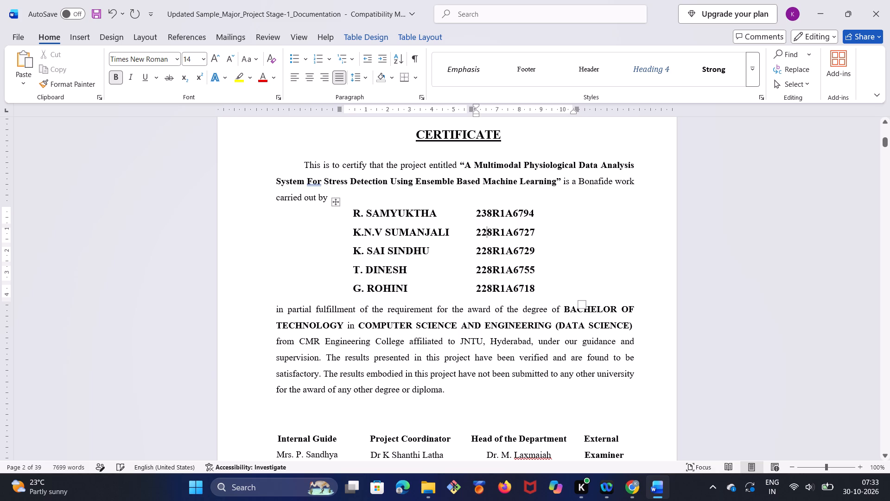
{"action": "key", "text": "BackSpace"}
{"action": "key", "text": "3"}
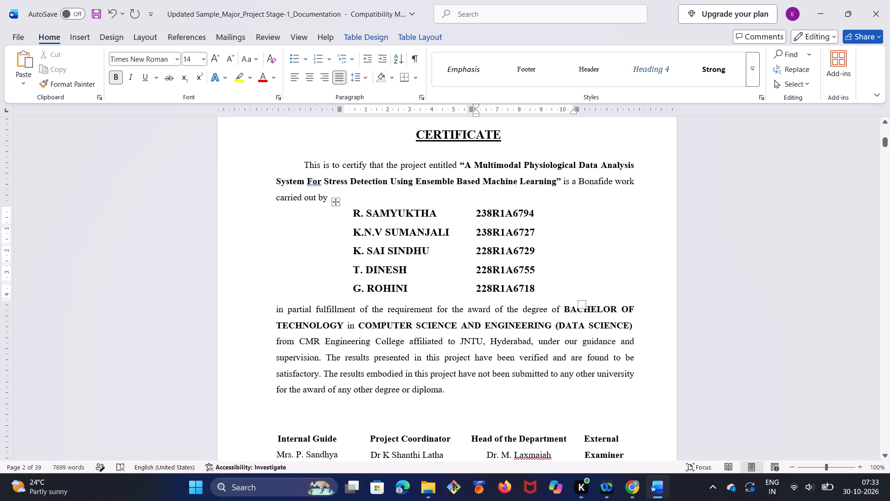
{"action": "left_click", "coordinate": [535, 231]}
{"action": "key", "text": "BackSpace"}
{"action": "key", "text": "BackSpace"}
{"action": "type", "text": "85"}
Update the third roll number in the certificate's student table to match the cover page's third student.
{"action": "left_click", "coordinate": [486, 245]}
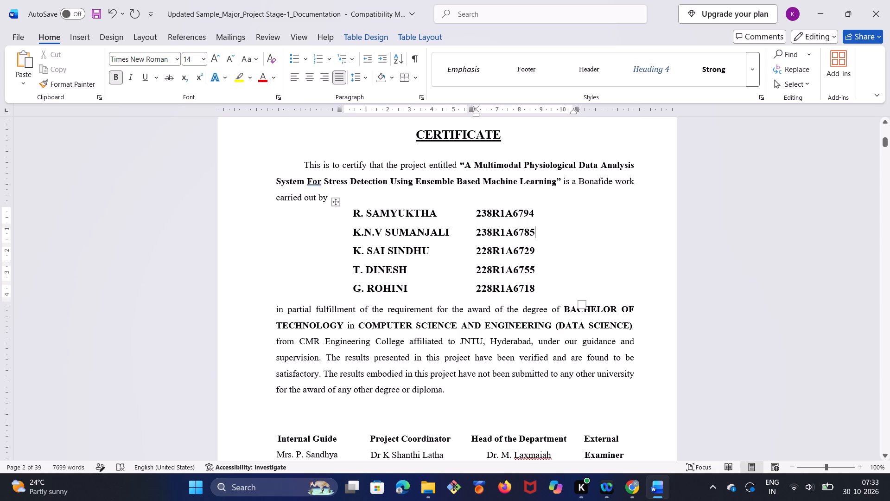
{"action": "left_click", "coordinate": [484, 254]}
{"action": "key", "text": "Right"}
{"action": "key", "text": "BackSpace"}
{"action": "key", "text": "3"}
{"action": "left_click", "coordinate": [537, 255]}
{"action": "key", "text": "BackSpace"}
{"action": "key", "text": "BackSpace"}
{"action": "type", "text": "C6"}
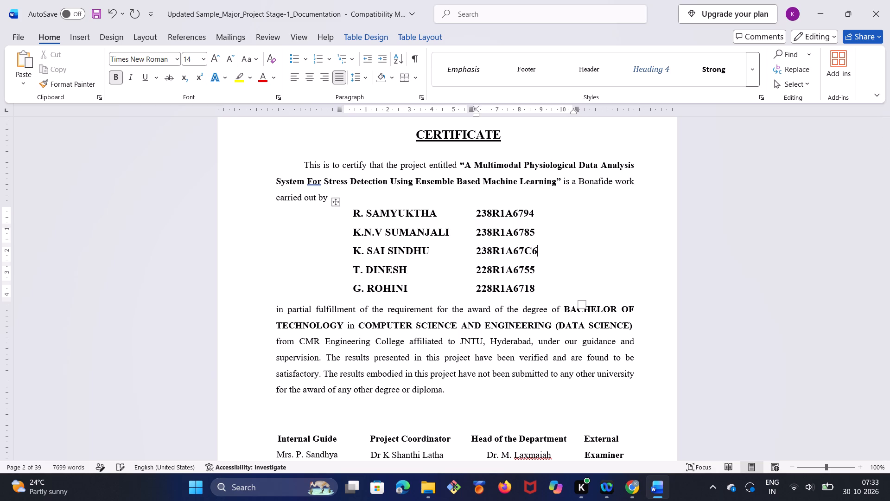
Update the fourth roll number in the certificate's student table to match the cover page's fourth student.
{"action": "left_click", "coordinate": [535, 275]}
{"action": "key", "text": "BackSpace"}
{"action": "key", "text": "BackSpace"}
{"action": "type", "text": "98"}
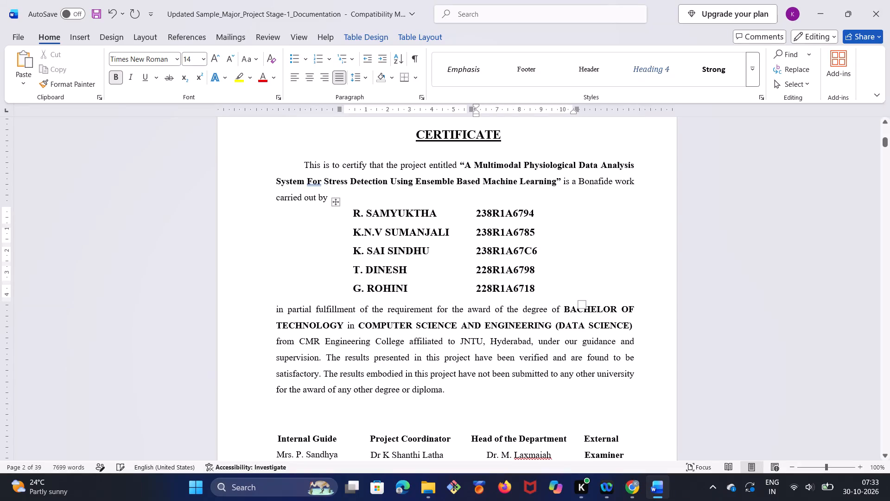
{"action": "left_click", "coordinate": [484, 269]}
{"action": "key", "text": "BackSpace"}
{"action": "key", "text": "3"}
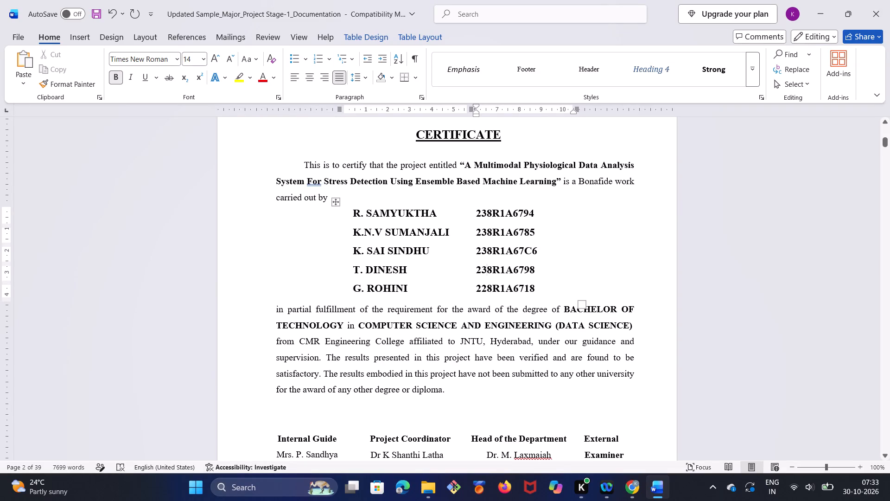
Replace the fourth student's name in the certificate's table with the fourth student's name from the cover page.
{"action": "left_click", "coordinate": [408, 267]}
{"action": "key", "text": "BackSpace"}
{"action": "key", "text": "BackSpace"}
{"action": "key", "text": "BackSpace"}
{"action": "key", "text": "BackSpace"}
{"action": "key", "text": "BackSpace"}
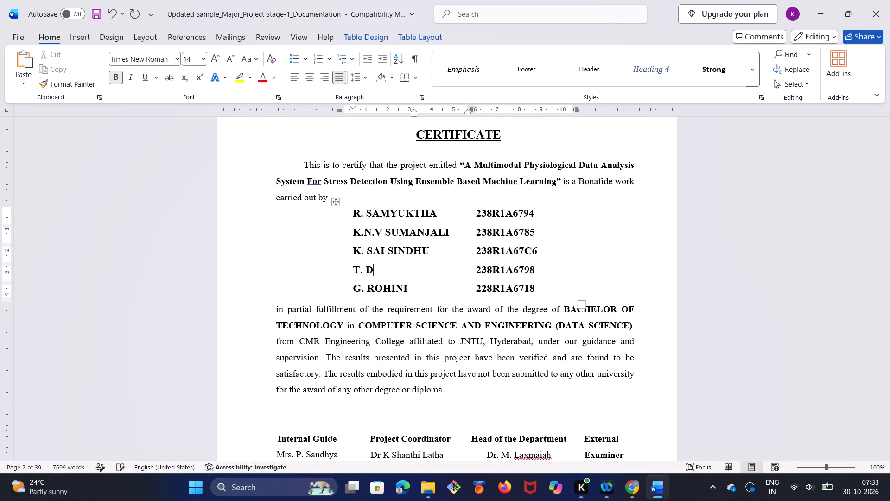
{"action": "key", "text": "BackSpace"}
{"action": "key", "text": "BackSpace"}
{"action": "key", "text": "BackSpace"}
{"action": "key", "text": "BackSpace"}
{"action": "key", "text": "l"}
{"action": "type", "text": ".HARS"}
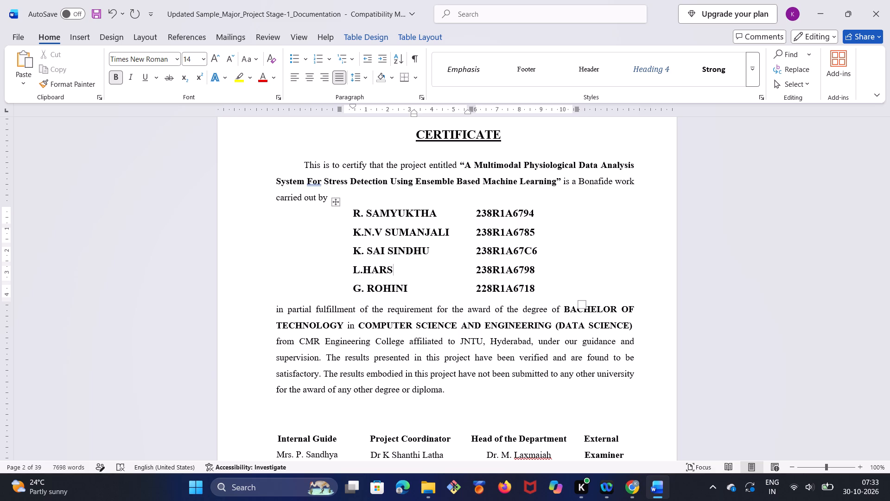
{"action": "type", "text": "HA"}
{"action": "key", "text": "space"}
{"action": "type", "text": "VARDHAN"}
Replace the third student's name in the certificate's table with the third student's name from the cover page.
{"action": "left_click", "coordinate": [432, 249]}
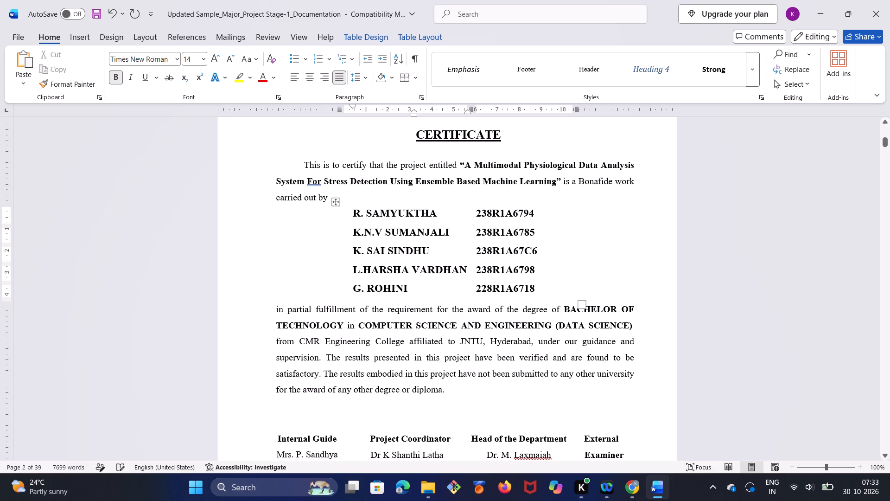
{"action": "key", "text": "BackSpace"}
{"action": "key", "text": "BackSpace"}
{"action": "key", "text": "BackSpace"}
{"action": "key", "text": "BackSpace"}
{"action": "key", "text": "BackSpace"}
{"action": "key", "text": "BackSpace"}
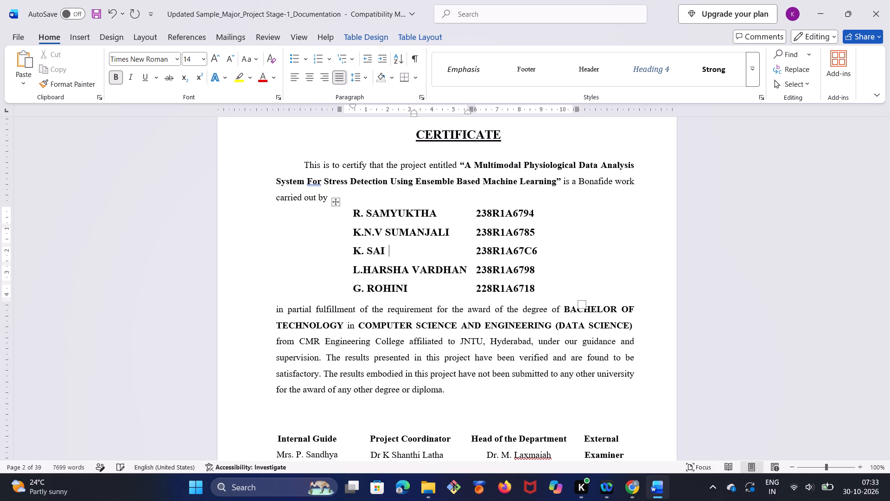
{"action": "key", "text": "BackSpace"}
{"action": "key", "text": "BackSpace"}
{"action": "key", "text": "BackSpace"}
{"action": "key", "text": "BackSpace"}
{"action": "key", "text": "BackSpace"}
{"action": "key", "text": "BackSpace"}
{"action": "key", "text": "BackSpace"}
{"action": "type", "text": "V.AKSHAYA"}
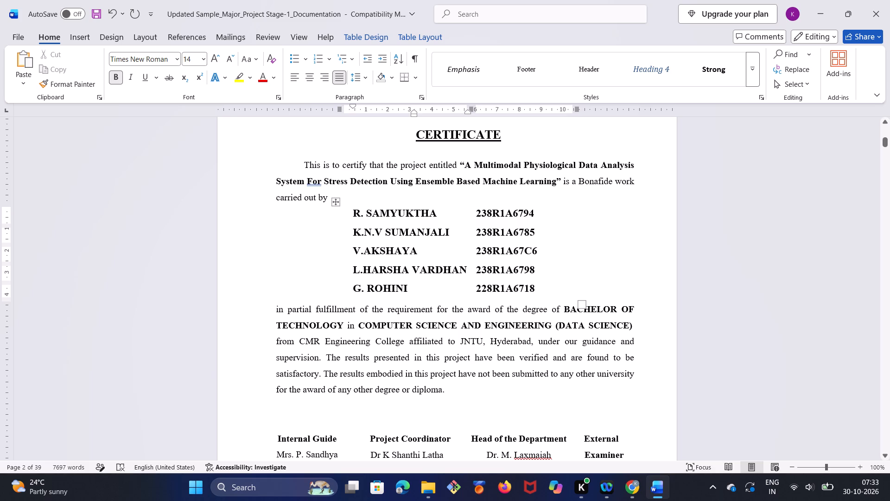
Replace the second student's name in the certificate's table with the second student's name from the cover page.
{"action": "left_click", "coordinate": [450, 230]}
{"action": "key", "text": "BackSpace"}
{"action": "key", "text": "BackSpace"}
{"action": "key", "text": "BackSpace"}
{"action": "key", "text": "BackSpace"}
{"action": "key", "text": "BackSpace"}
{"action": "key", "text": "BackSpace"}
{"action": "key", "text": "BackSpace"}
{"action": "key", "text": "BackSpace"}
{"action": "key", "text": "BackSpace"}
{"action": "key", "text": "BackSpace"}
{"action": "key", "text": "BackSpace"}
{"action": "key", "text": "BackSpace"}
{"action": "key", "text": "BackSpace"}
{"action": "key", "text": "BackSpace"}
{"action": "key", "text": "BackSpace"}
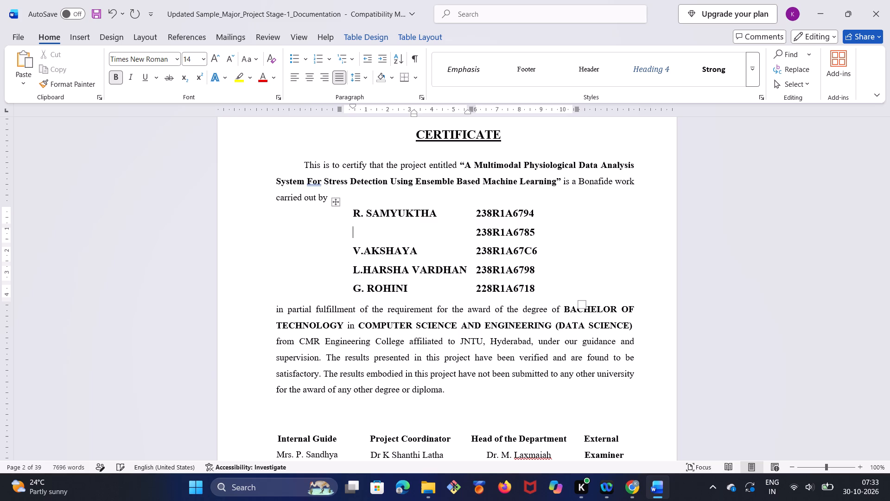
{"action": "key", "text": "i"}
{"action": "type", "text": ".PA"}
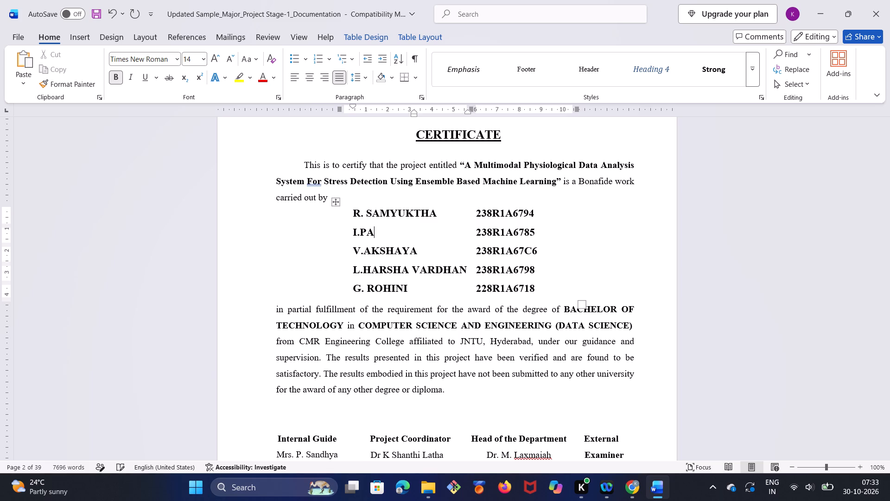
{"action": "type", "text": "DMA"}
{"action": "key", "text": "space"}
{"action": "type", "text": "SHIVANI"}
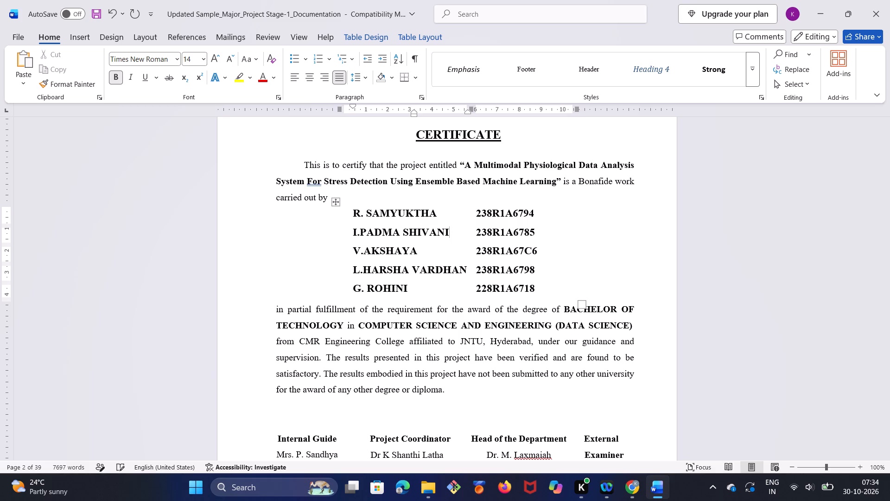
Replace the first student's name in the certificate's table with the first student's name from the cover page.
{"action": "left_click", "coordinate": [434, 216]}
{"action": "key", "text": "BackSpace"}
{"action": "key", "text": "BackSpace"}
{"action": "key", "text": "BackSpace"}
{"action": "key", "text": "BackSpace"}
{"action": "key", "text": "BackSpace"}
{"action": "key", "text": "BackSpace"}
{"action": "key", "text": "BackSpace"}
{"action": "key", "text": "BackSpace"}
{"action": "key", "text": "BackSpace"}
{"action": "key", "text": "BackSpace"}
{"action": "key", "text": "BackSpace"}
{"action": "key", "text": "BackSpace"}
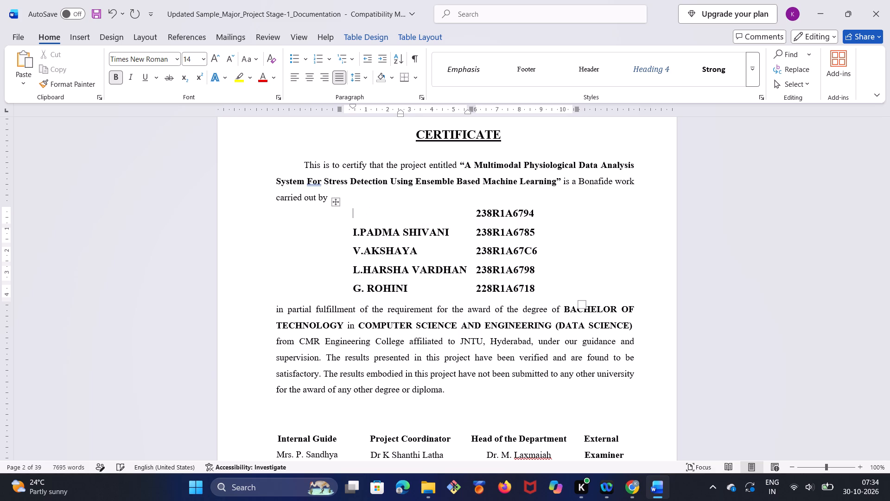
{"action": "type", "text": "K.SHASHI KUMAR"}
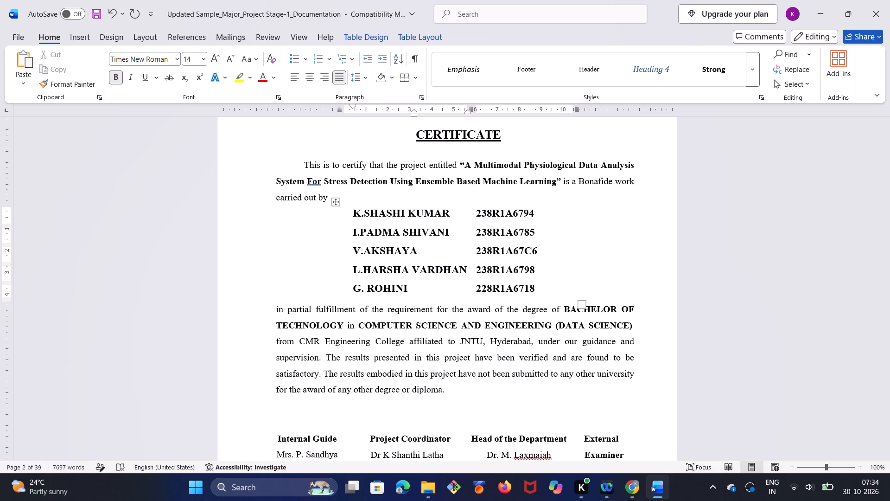
Delete the fifth student's name and roll number cells from the certificate's table and close up the blank line below it.
{"action": "left_click", "coordinate": [541, 286]}
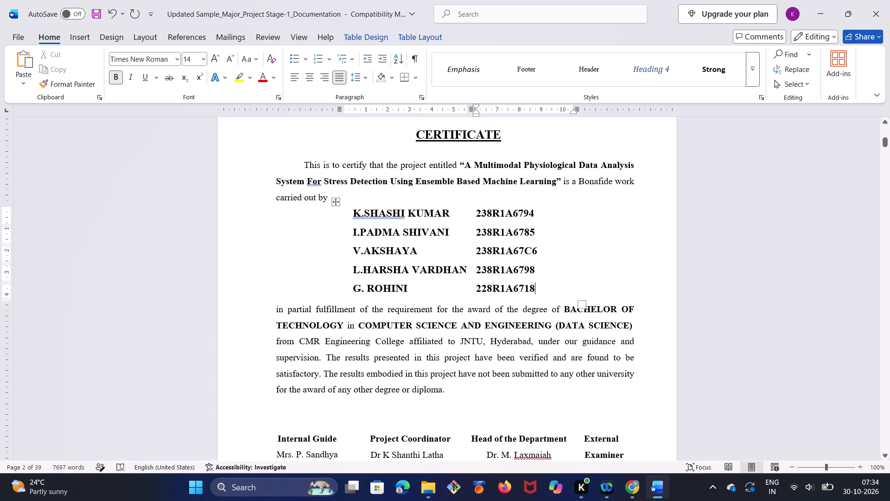
{"action": "left_click_drag", "start_coordinate": [351, 290], "coordinate": [524, 292]}
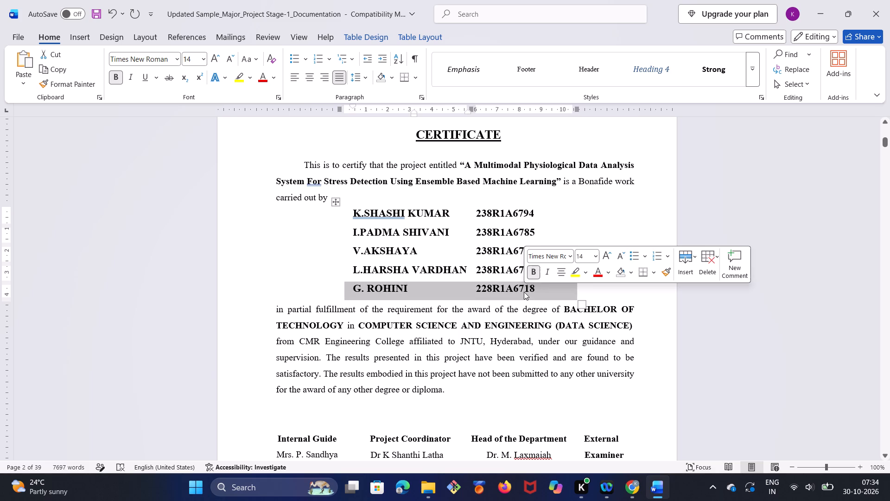
{"action": "right_click", "coordinate": [538, 291]}
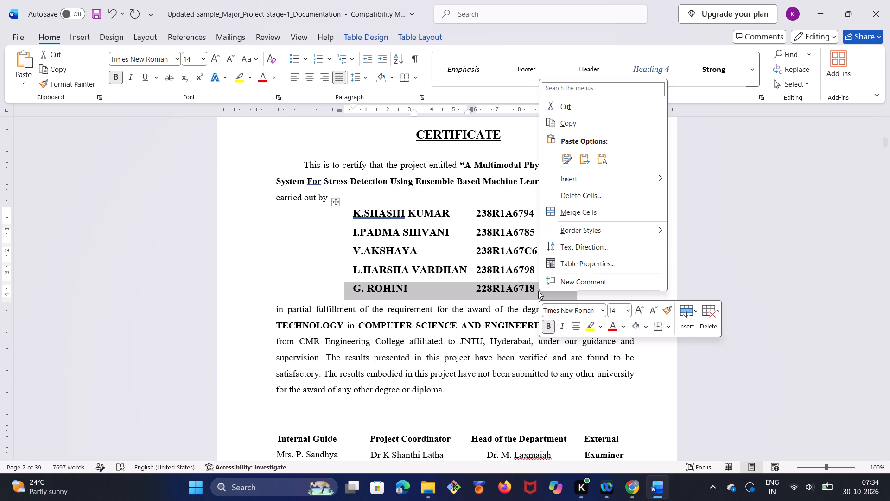
{"action": "left_click", "coordinate": [522, 291]}
{"action": "key", "text": "BackSpace"}
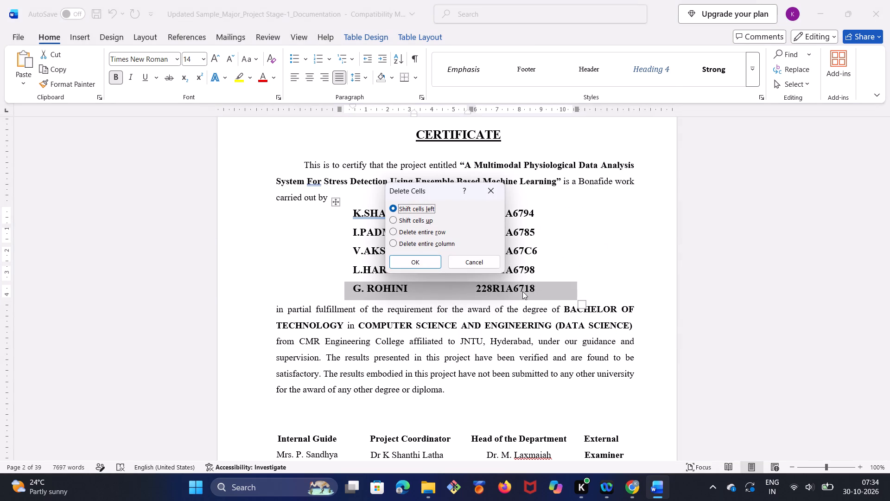
{"action": "left_click", "coordinate": [426, 256]}
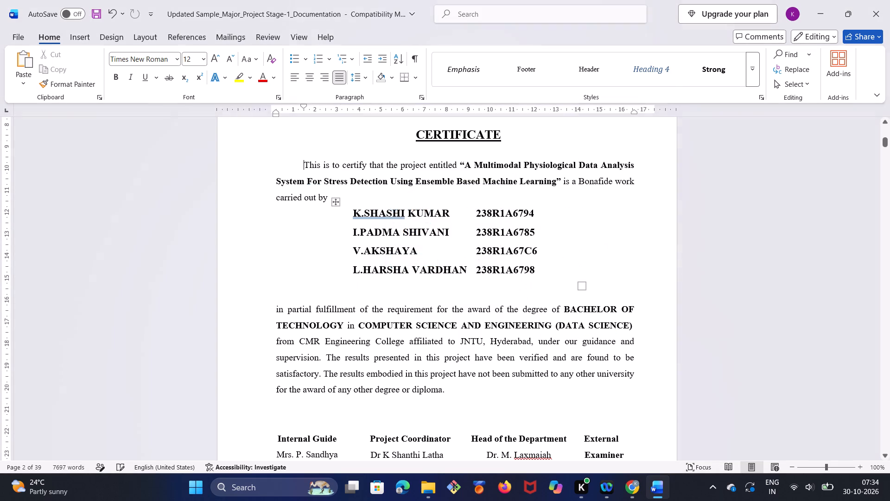
{"action": "left_click", "coordinate": [392, 290]}
{"action": "key", "text": "BackSpace"}
{"action": "key", "text": "BackSpace"}
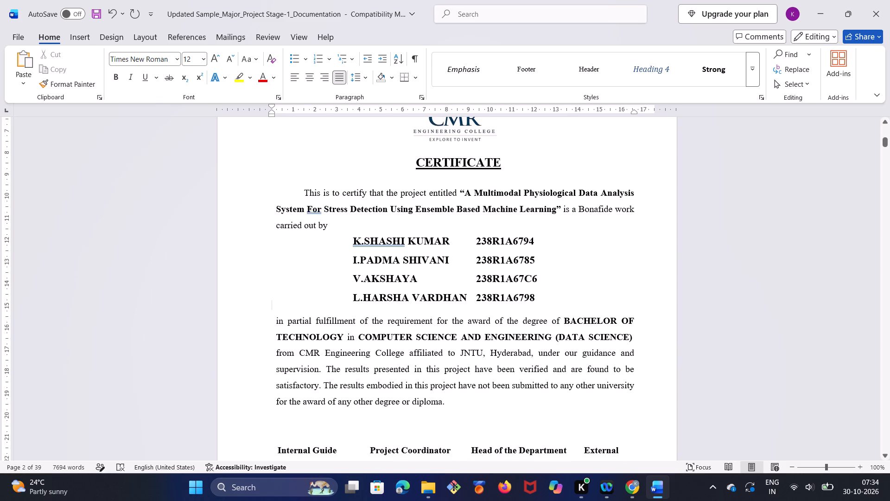
{"action": "left_click", "coordinate": [630, 493]}
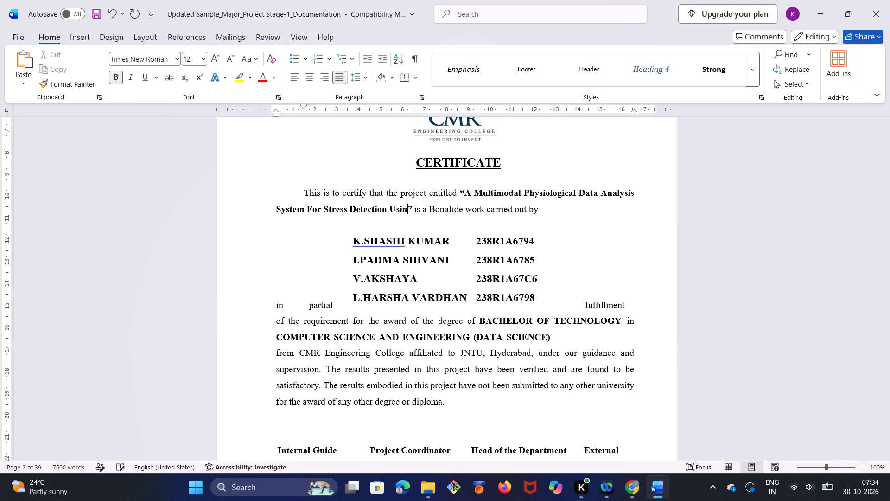
{"action": "key", "text": "BackSpace"}
{"action": "key", "text": "BackSpace"}
{"action": "key", "text": "BackSpace"}
{"action": "key", "text": "BackSpace"}
{"action": "key", "text": "BackSpace"}
{"action": "key", "text": "BackSpace"}
{"action": "key", "text": "BackSpace"}
{"action": "key", "text": "BackSpace"}
{"action": "key", "text": "BackSpace"}
{"action": "key", "text": "BackSpace"}
{"action": "key", "text": "BackSpace"}
{"action": "key", "text": "BackSpace"}
{"action": "key", "text": "BackSpace"}
{"action": "key", "text": "BackSpace"}
{"action": "key", "text": "BackSpace"}
{"action": "key", "text": "BackSpace"}
{"action": "key", "text": "BackSpace"}
{"action": "key", "text": "BackSpace"}
{"action": "key", "text": "BackSpace"}
{"action": "key", "text": "BackSpace"}
{"action": "key", "text": "BackSpace"}
{"action": "key", "text": "BackSpace"}
{"action": "key", "text": "BackSpace"}
{"action": "key", "text": "BackSpace"}
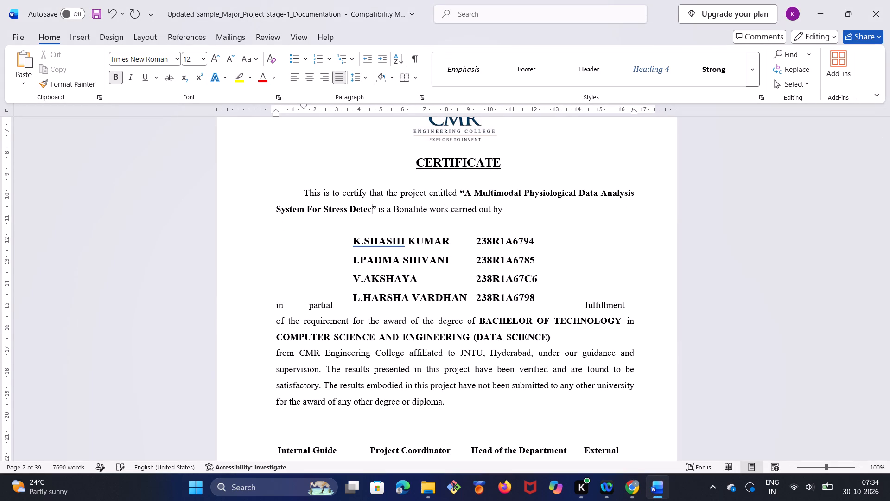
{"action": "key", "text": "BackSpace"}
{"action": "key", "text": "BackSpace"}
{"action": "key", "text": "BackSpace"}
{"action": "key", "text": "BackSpace"}
{"action": "key", "text": "BackSpace"}
{"action": "key", "text": "BackSpace"}
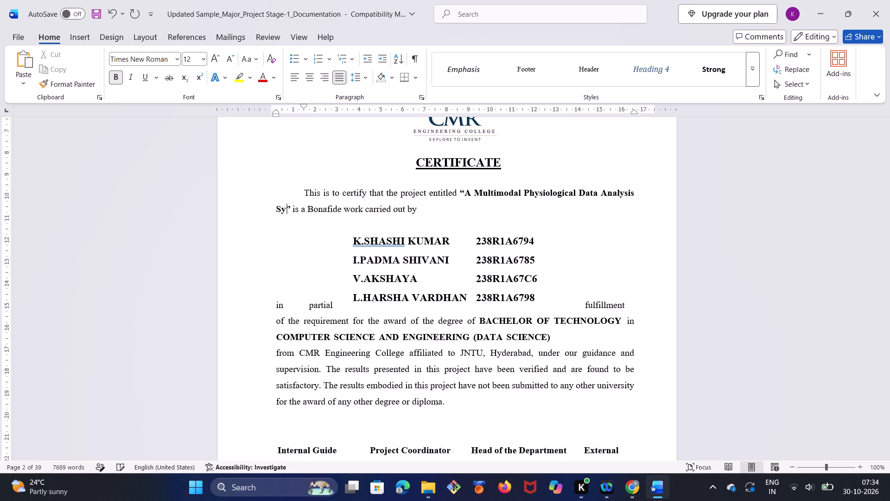
{"action": "key", "text": "BackSpace"}
{"action": "key", "text": "BackSpace"}
{"action": "key", "text": "BackSpace"}
{"action": "key", "text": "BackSpace"}
{"action": "key", "text": "BackSpace"}
{"action": "key", "text": "BackSpace"}
{"action": "key", "text": "BackSpace"}
{"action": "key", "text": "BackSpace"}
{"action": "key", "text": "BackSpace"}
{"action": "key", "text": "BackSpace"}
{"action": "key", "text": "BackSpace"}
{"action": "key", "text": "BackSpace"}
{"action": "key", "text": "BackSpace"}
{"action": "key", "text": "BackSpace"}
{"action": "key", "text": "BackSpace"}
{"action": "key", "text": "BackSpace"}
{"action": "key", "text": "BackSpace"}
{"action": "key", "text": "BackSpace"}
{"action": "key", "text": "BackSpace"}
{"action": "key", "text": "BackSpace"}
{"action": "key", "text": "BackSpace"}
{"action": "key", "text": "BackSpace"}
{"action": "key", "text": "BackSpace"}
{"action": "key", "text": "BackSpace"}
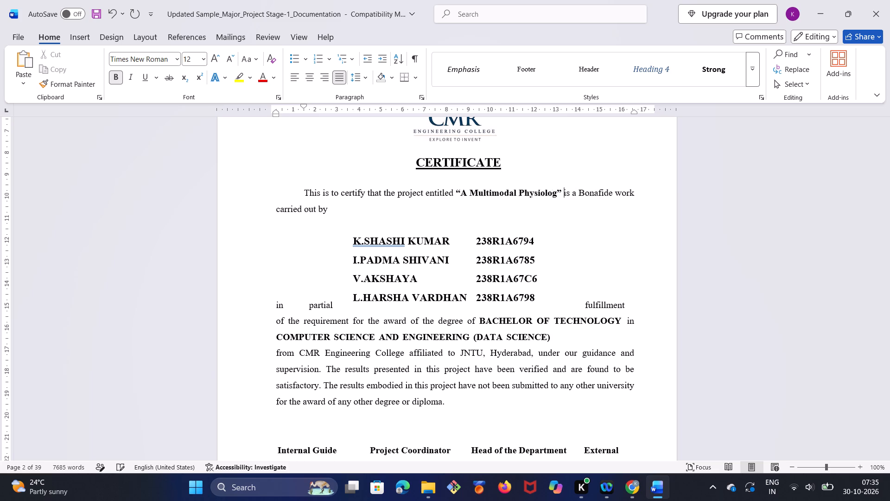
{"action": "key", "text": "BackSpace"}
{"action": "key", "text": "BackSpace"}
{"action": "key", "text": "BackSpace"}
{"action": "key", "text": "BackSpace"}
{"action": "key", "text": "BackSpace"}
{"action": "key", "text": "BackSpace"}
{"action": "key", "text": "BackSpace"}
{"action": "key", "text": "BackSpace"}
{"action": "key", "text": "BackSpace"}
{"action": "key", "text": "BackSpace"}
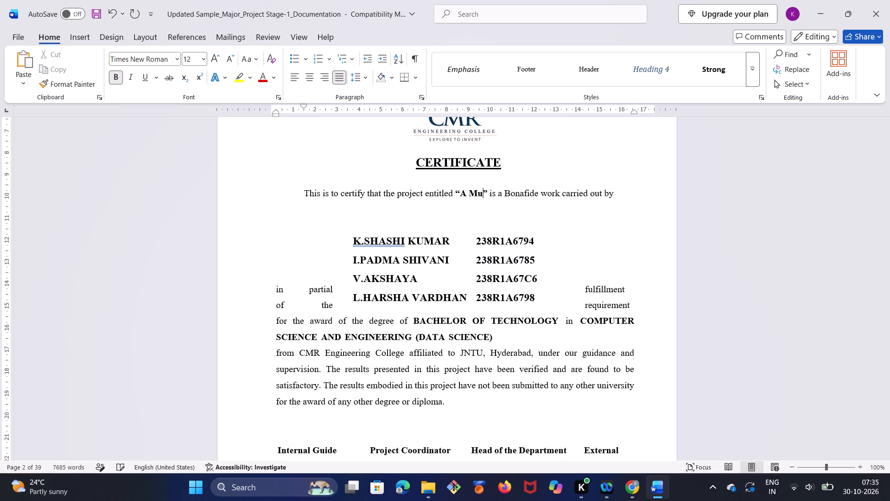
{"action": "key", "text": "BackSpace"}
{"action": "key", "text": "BackSpace"}
{"action": "key", "text": "BackSpace"}
{"action": "key", "text": "BackSpace"}
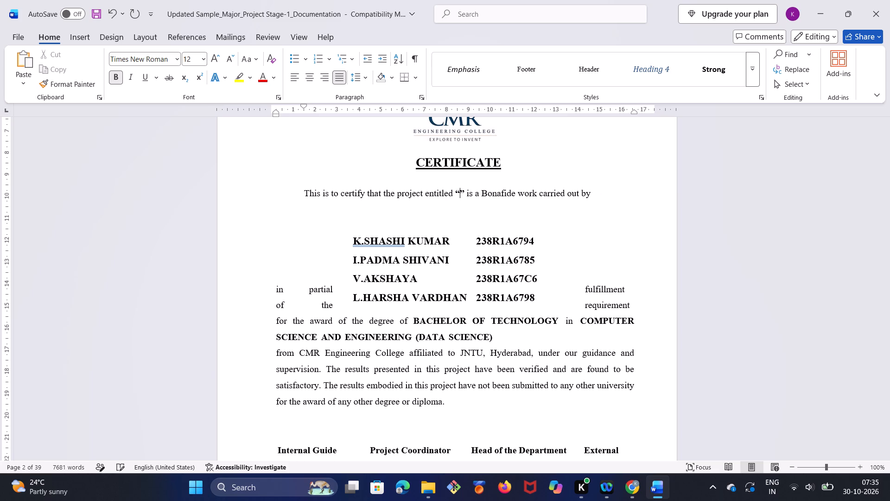
{"action": "key", "text": "ctrl+v"}
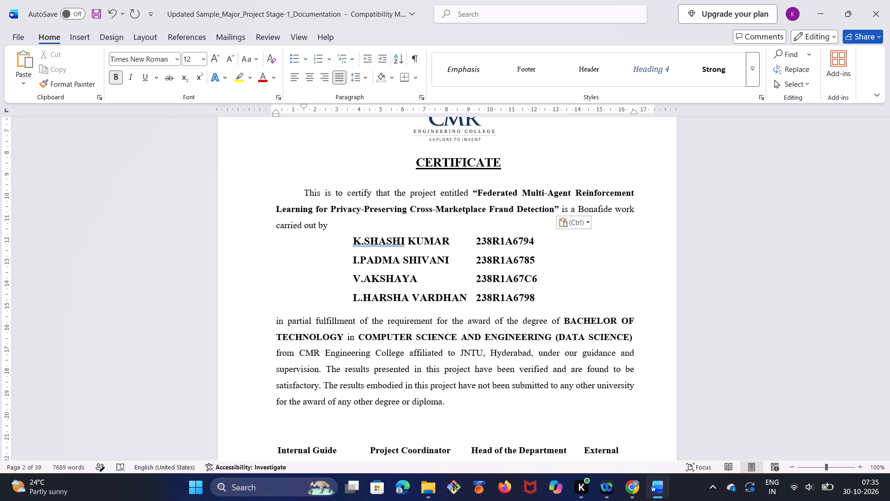
{"action": "left_click", "coordinate": [617, 261]}
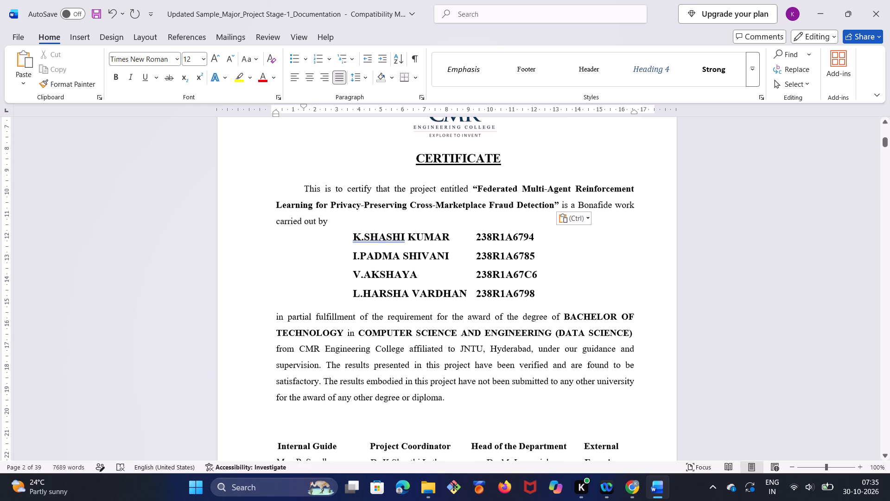
Replace the quoted project title in the Declaration paragraph with "Federated Multi-Agent Reinforcement Learning for Privacy-Preserving Cross-Marketplace Fraud Detection".
{"action": "scroll", "coordinate": [590, 282], "scroll_direction": "down", "scroll_amount": 1}
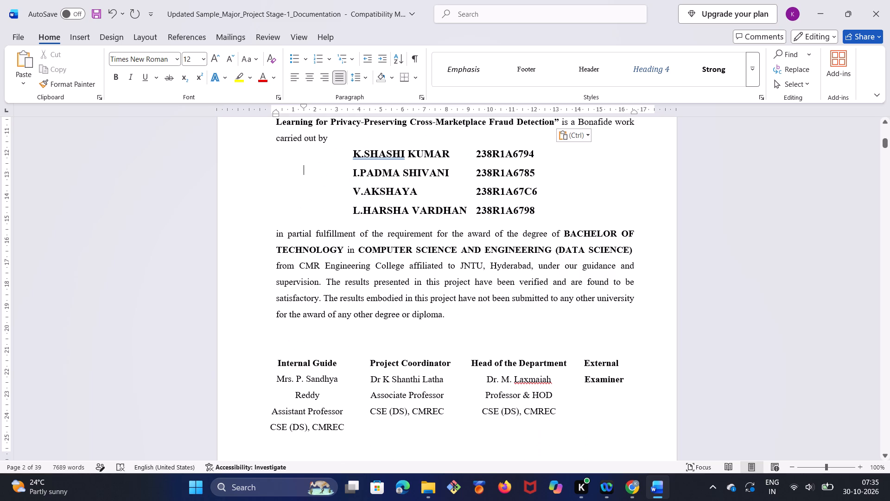
{"action": "scroll", "coordinate": [590, 282], "scroll_direction": "up", "scroll_amount": 1}
{"action": "scroll", "coordinate": [590, 282], "scroll_direction": "down", "scroll_amount": 1}
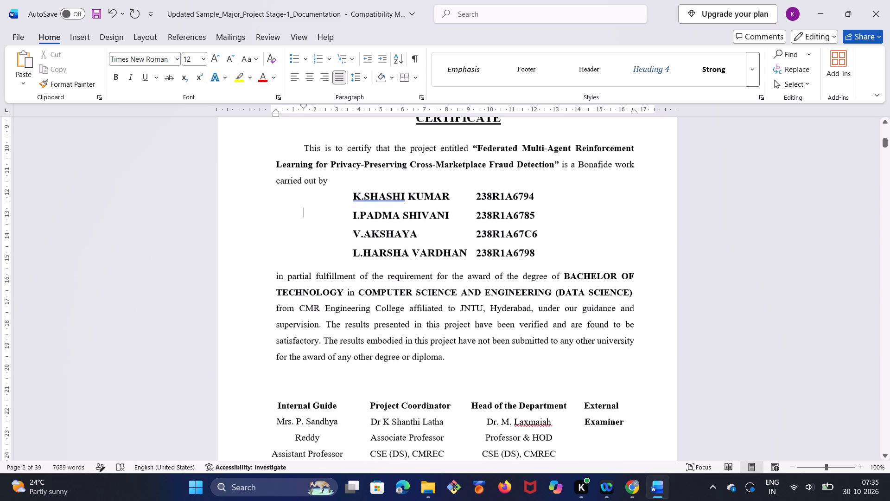
{"action": "scroll", "coordinate": [590, 282], "scroll_direction": "down", "scroll_amount": 2}
{"action": "scroll", "coordinate": [590, 282], "scroll_direction": "up", "scroll_amount": 1}
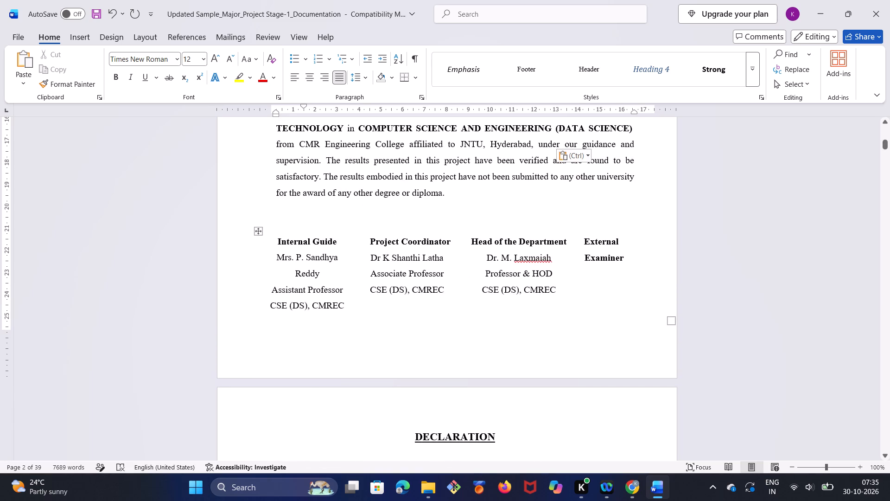
{"action": "scroll", "coordinate": [590, 282], "scroll_direction": "up", "scroll_amount": 1}
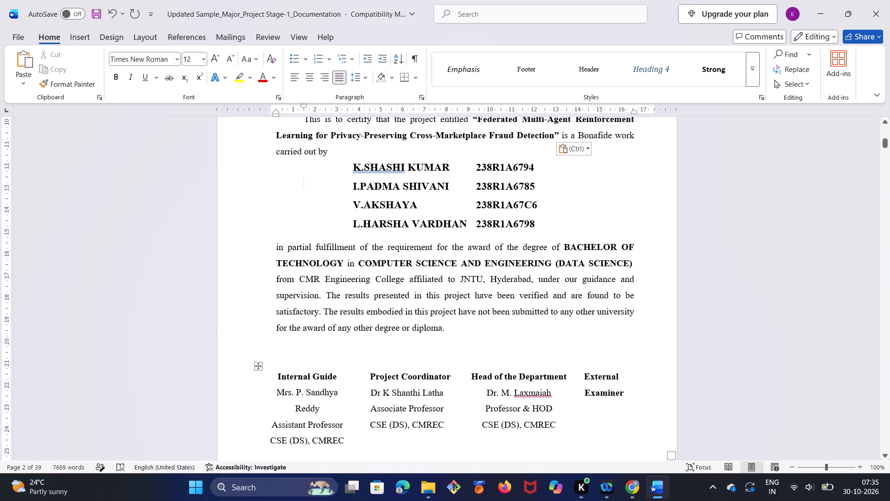
{"action": "scroll", "coordinate": [590, 282], "scroll_direction": "down", "scroll_amount": 3}
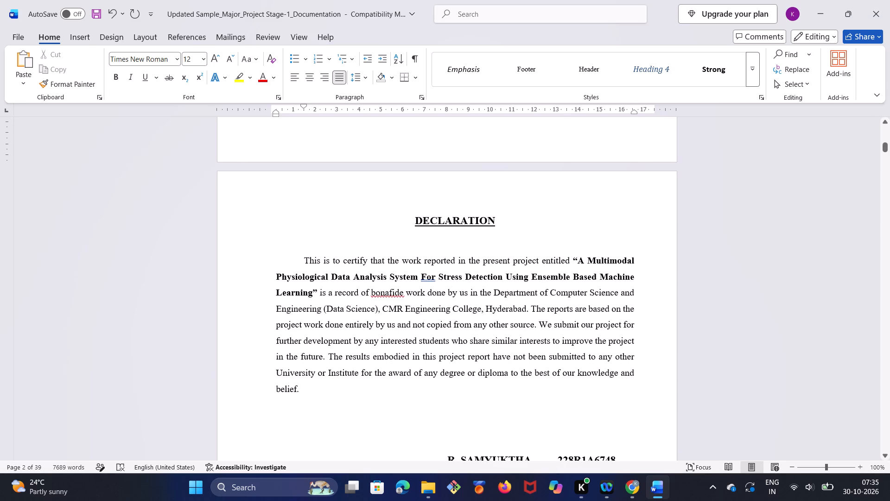
{"action": "left_click", "coordinate": [312, 293]}
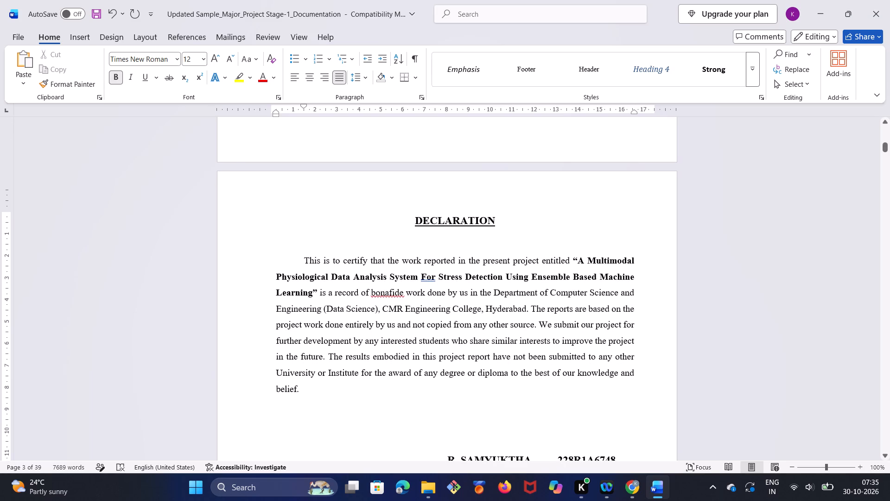
{"action": "key", "text": "BackSpace"}
{"action": "key", "text": "BackSpace"}
{"action": "key", "text": "BackSpace"}
{"action": "key", "text": "BackSpace"}
{"action": "key", "text": "BackSpace"}
{"action": "key", "text": "BackSpace"}
{"action": "key", "text": "BackSpace"}
{"action": "key", "text": "BackSpace"}
{"action": "key", "text": "BackSpace"}
{"action": "key", "text": "BackSpace"}
{"action": "key", "text": "BackSpace"}
{"action": "key", "text": "BackSpace"}
{"action": "key", "text": "BackSpace"}
{"action": "key", "text": "BackSpace"}
{"action": "key", "text": "BackSpace"}
{"action": "key", "text": "BackSpace"}
{"action": "key", "text": "BackSpace"}
{"action": "key", "text": "BackSpace"}
{"action": "key", "text": "BackSpace"}
{"action": "key", "text": "BackSpace"}
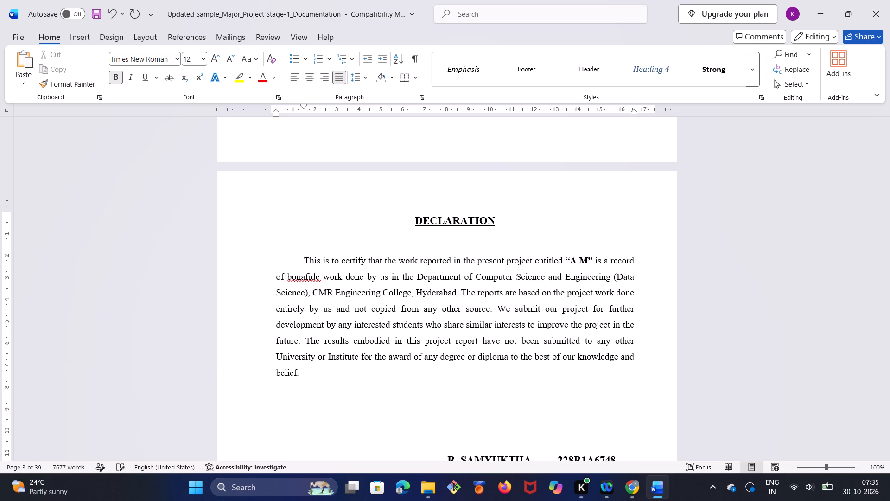
{"action": "key", "text": "BackSpace"}
{"action": "key", "text": "BackSpace"}
{"action": "key", "text": "BackSpace"}
{"action": "key", "text": "ctrl+v"}
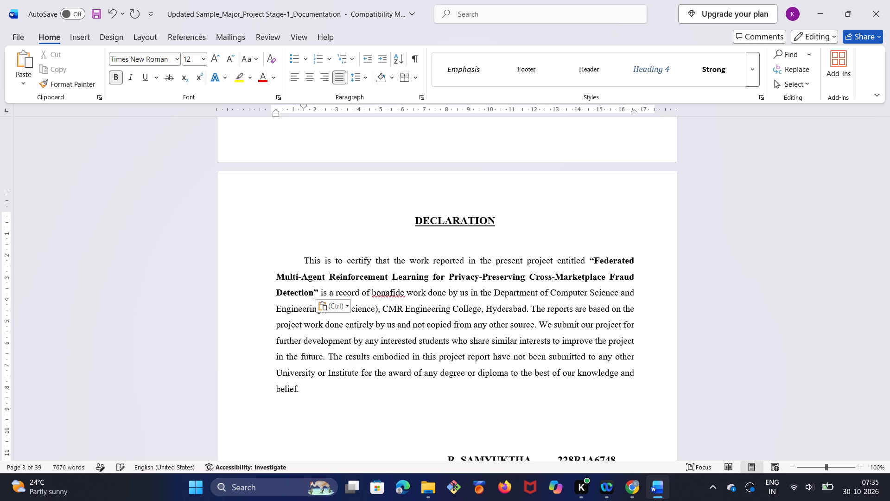
Replace the first student's name in the Declaration page's table with the first Fraud Sentinel team member's name in capitals.
{"action": "left_click", "coordinate": [451, 398]}
{"action": "scroll", "coordinate": [451, 398], "scroll_direction": "down", "scroll_amount": 2}
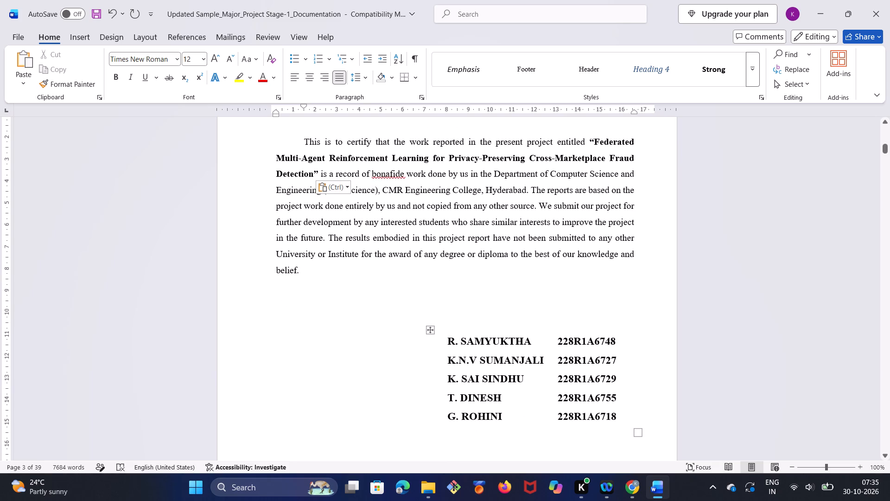
{"action": "left_click", "coordinate": [531, 341]}
{"action": "key", "text": "BackSpace"}
{"action": "key", "text": "BackSpace"}
{"action": "key", "text": "BackSpace"}
{"action": "key", "text": "BackSpace"}
{"action": "key", "text": "BackSpace"}
{"action": "key", "text": "BackSpace"}
{"action": "key", "text": "BackSpace"}
{"action": "key", "text": "BackSpace"}
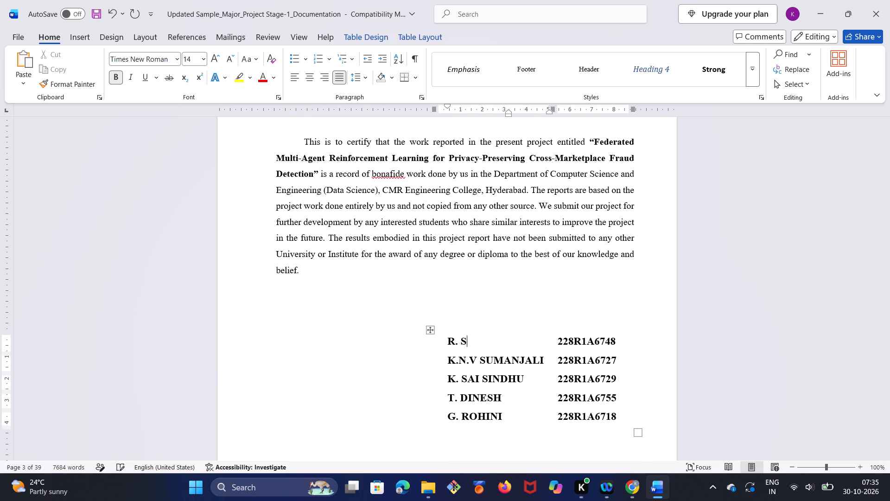
{"action": "key", "text": "BackSpace"}
{"action": "key", "text": "BackSpace"}
{"action": "key", "text": "BackSpace"}
{"action": "key", "text": "BackSpace"}
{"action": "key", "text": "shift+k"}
{"action": "key", "text": "BackSpace"}
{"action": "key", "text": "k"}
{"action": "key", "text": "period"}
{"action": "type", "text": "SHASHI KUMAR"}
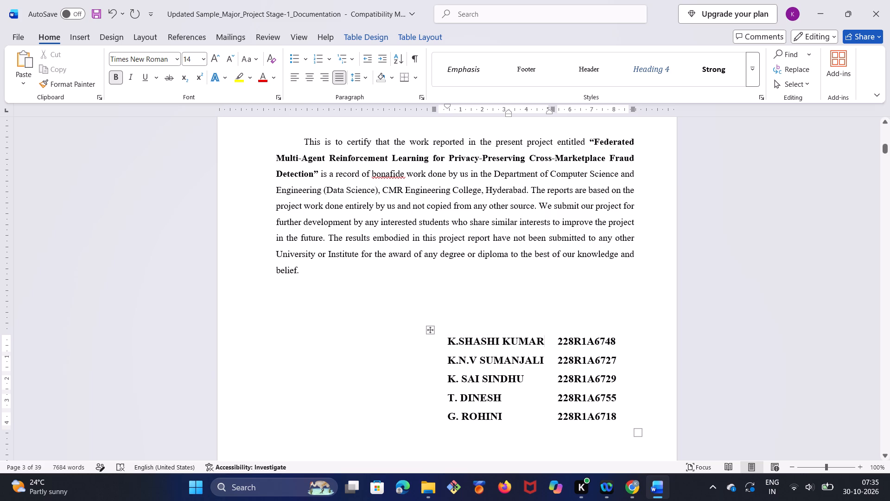
Update the year digit and last two digits of the first student's roll number in the Declaration table.
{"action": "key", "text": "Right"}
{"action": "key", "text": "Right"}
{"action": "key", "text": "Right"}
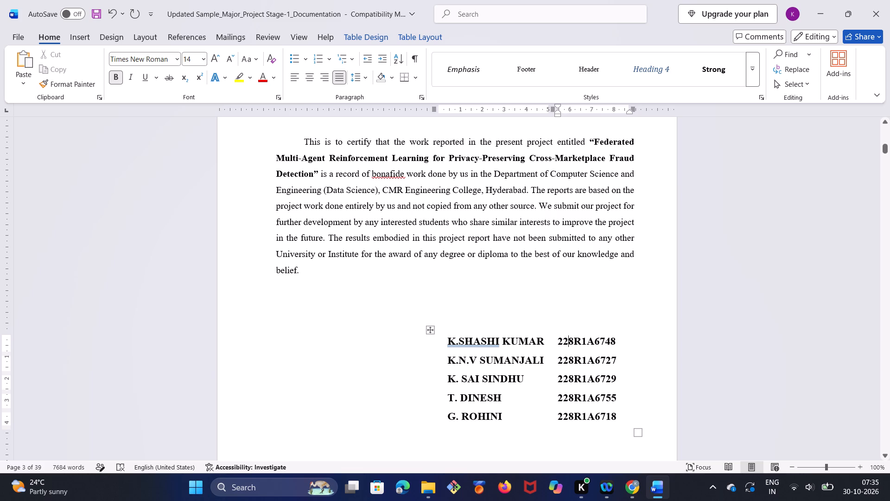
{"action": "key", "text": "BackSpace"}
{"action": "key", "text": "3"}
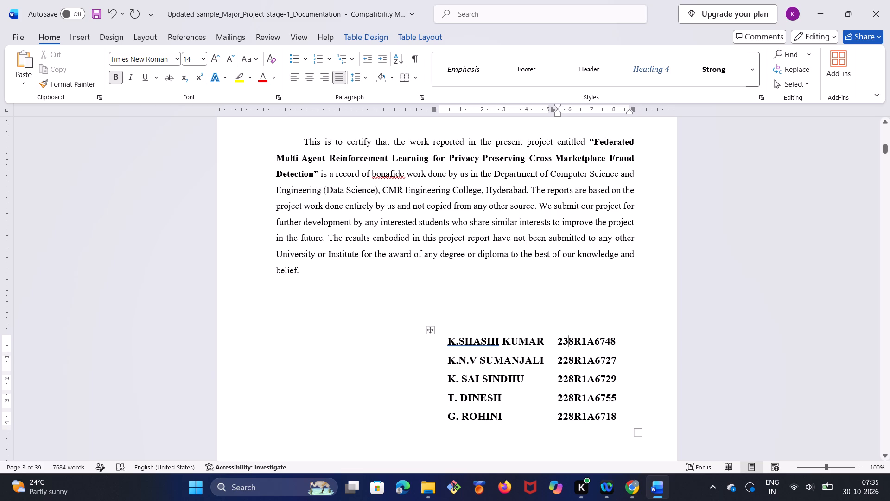
{"action": "left_click", "coordinate": [618, 341]}
{"action": "key", "text": "BackSpace"}
{"action": "key", "text": "BackSpace"}
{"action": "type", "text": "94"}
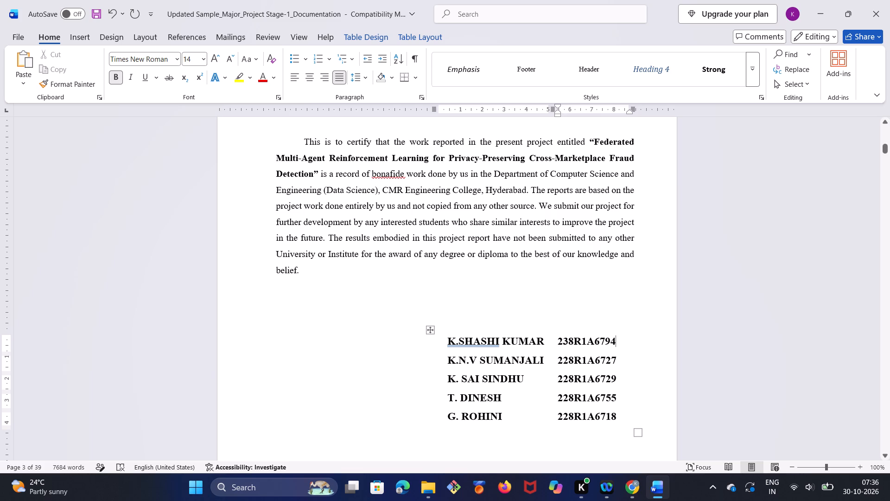
Update the last two digits and the year digit of the second student's roll number in the Declaration table.
{"action": "left_click", "coordinate": [619, 359]}
{"action": "key", "text": "BackSpace"}
{"action": "key", "text": "BackSpace"}
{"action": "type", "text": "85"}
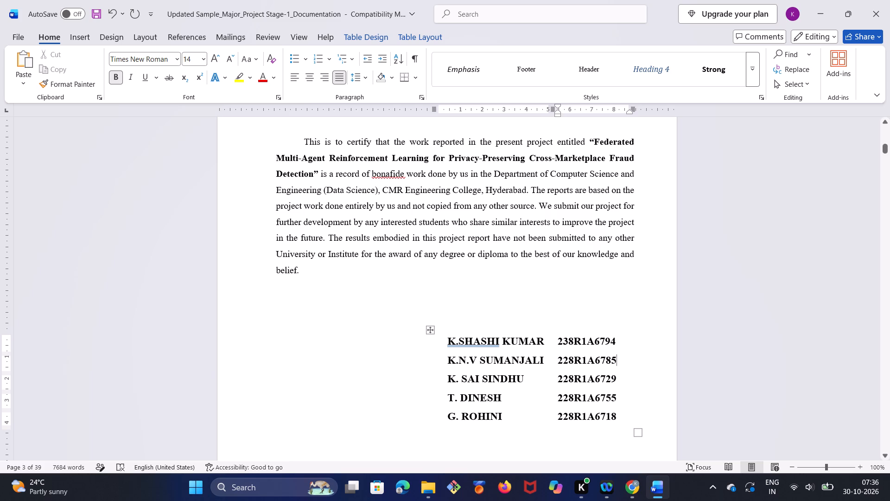
{"action": "left_click", "coordinate": [567, 363]}
{"action": "key", "text": "BackSpace"}
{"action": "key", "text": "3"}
Replace the second student's name in the Declaration table with the second team member's name in capitals.
{"action": "left_click", "coordinate": [547, 360]}
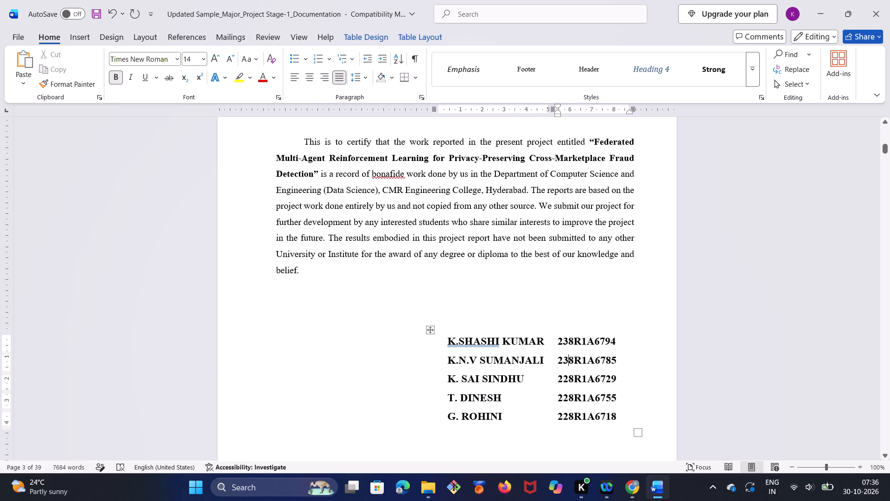
{"action": "key", "text": "BackSpace"}
{"action": "key", "text": "BackSpace"}
{"action": "key", "text": "BackSpace"}
{"action": "key", "text": "BackSpace"}
{"action": "key", "text": "BackSpace"}
{"action": "key", "text": "BackSpace"}
{"action": "key", "text": "BackSpace"}
{"action": "key", "text": "BackSpace"}
{"action": "key", "text": "BackSpace"}
{"action": "key", "text": "BackSpace"}
{"action": "key", "text": "BackSpace"}
{"action": "key", "text": "BackSpace"}
{"action": "key", "text": "BackSpace"}
{"action": "key", "text": "BackSpace"}
{"action": "key", "text": "BackSpace"}
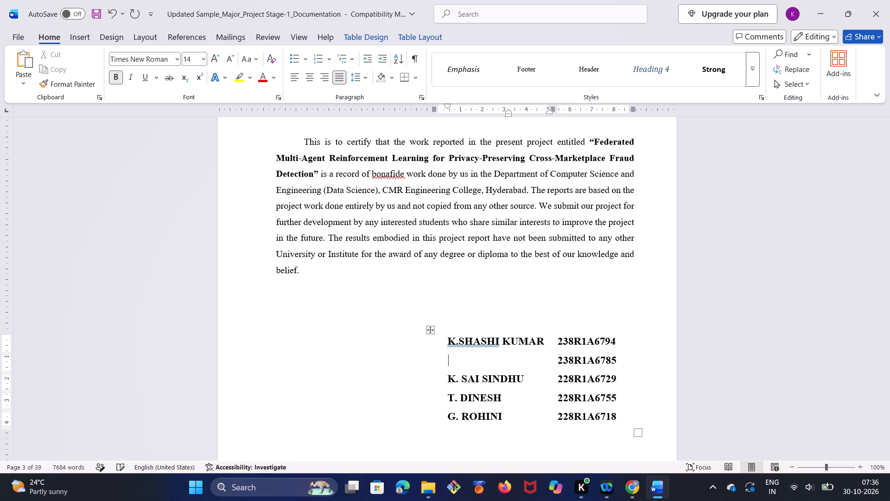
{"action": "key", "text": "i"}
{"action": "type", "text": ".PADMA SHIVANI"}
Replace the third student's name in the Declaration table with the third team member's name in capitals.
{"action": "left_click", "coordinate": [522, 380]}
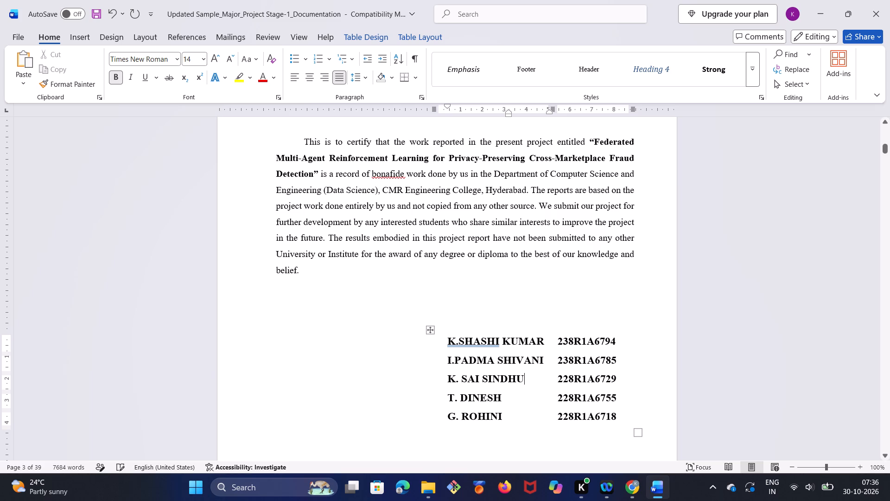
{"action": "key", "text": "BackSpace"}
{"action": "key", "text": "BackSpace"}
{"action": "key", "text": "BackSpace"}
{"action": "key", "text": "BackSpace"}
{"action": "key", "text": "BackSpace"}
{"action": "key", "text": "BackSpace"}
{"action": "key", "text": "BackSpace"}
{"action": "key", "text": "BackSpace"}
{"action": "key", "text": "BackSpace"}
{"action": "key", "text": "BackSpace"}
{"action": "key", "text": "BackSpace"}
{"action": "key", "text": "BackSpace"}
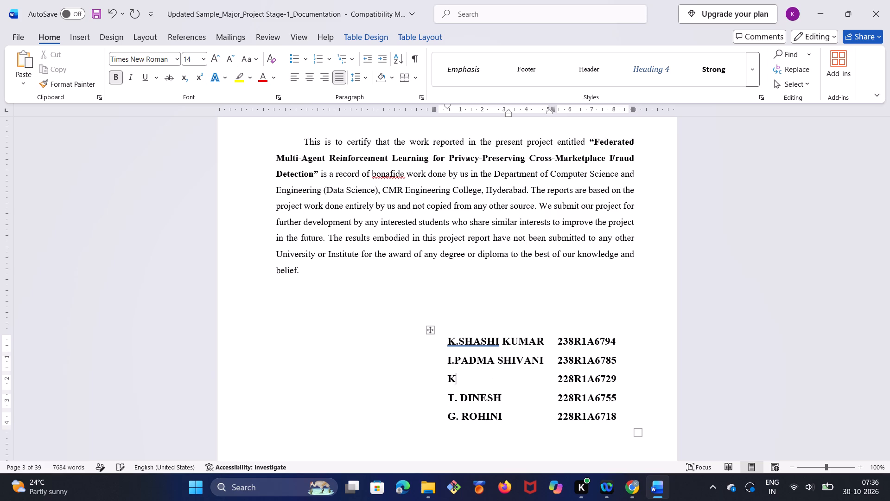
{"action": "key", "text": "BackSpace"}
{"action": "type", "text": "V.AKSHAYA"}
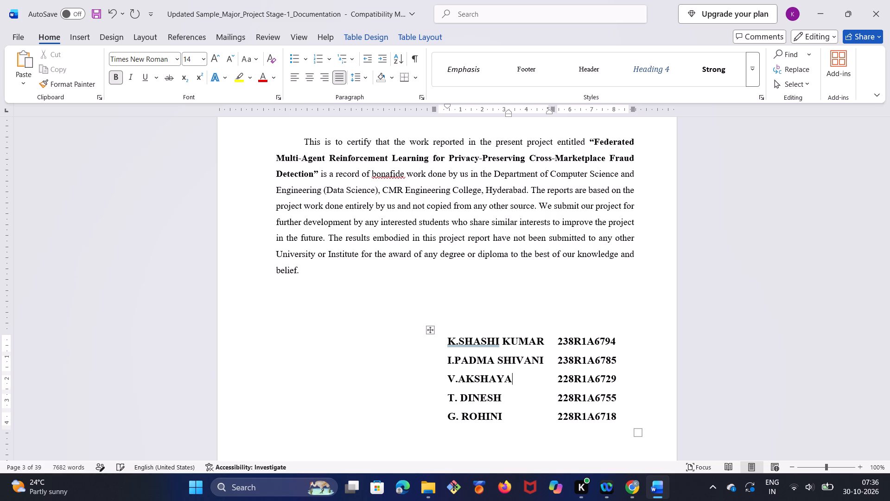
Update the year digit and last two characters of the third student's roll number in the Declaration table.
{"action": "left_click", "coordinate": [566, 379]}
{"action": "key", "text": "Right"}
{"action": "key", "text": "BackSpace"}
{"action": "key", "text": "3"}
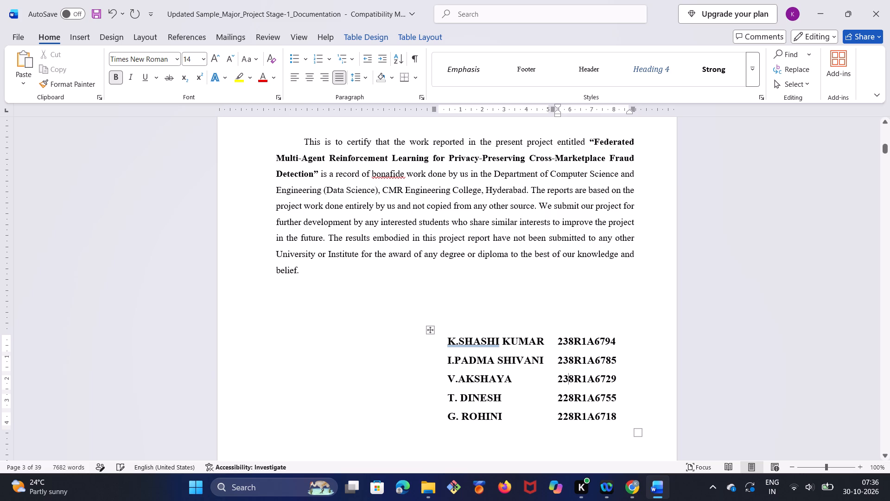
{"action": "left_click", "coordinate": [619, 381]}
{"action": "key", "text": "BackSpace"}
{"action": "key", "text": "BackSpace"}
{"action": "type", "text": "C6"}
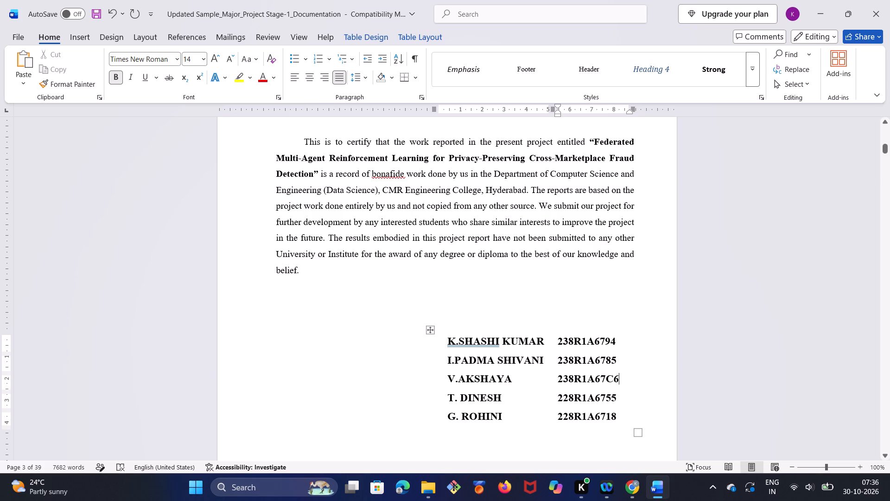
Replace the fourth student's name in the Declaration table with the fourth team member's initial and shortened first name, fitting one line.
{"action": "left_click", "coordinate": [511, 401]}
{"action": "key", "text": "BackSpace"}
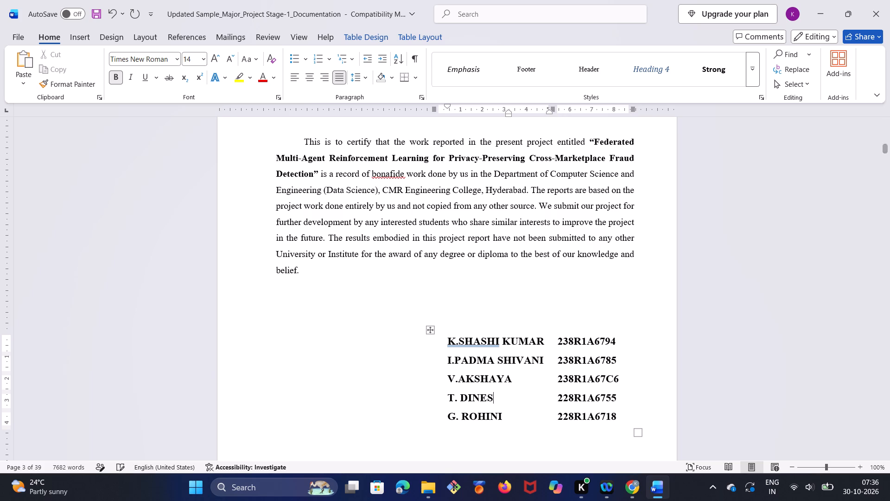
{"action": "key", "text": "BackSpace"}
{"action": "key", "text": "BackSpace"}
{"action": "key", "text": "BackSpace"}
{"action": "key", "text": "BackSpace"}
{"action": "key", "text": "BackSpace"}
{"action": "key", "text": "BackSpace"}
{"action": "key", "text": "BackSpace"}
{"action": "key", "text": "BackSpace"}
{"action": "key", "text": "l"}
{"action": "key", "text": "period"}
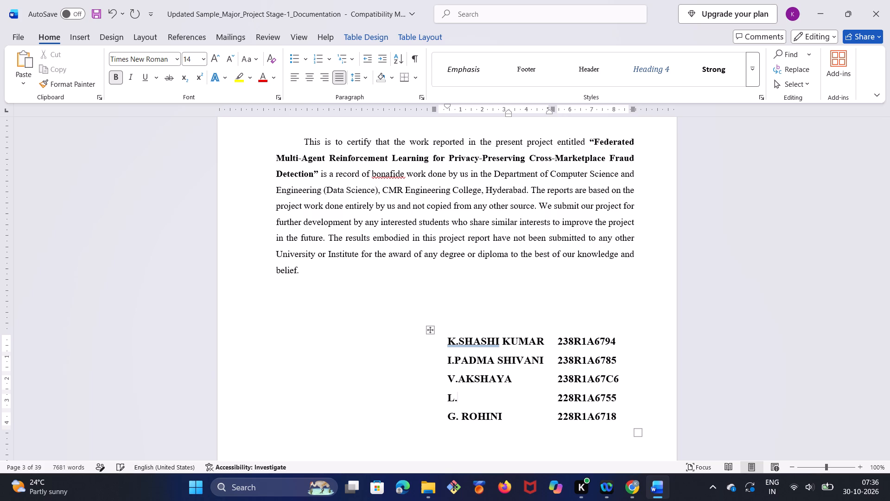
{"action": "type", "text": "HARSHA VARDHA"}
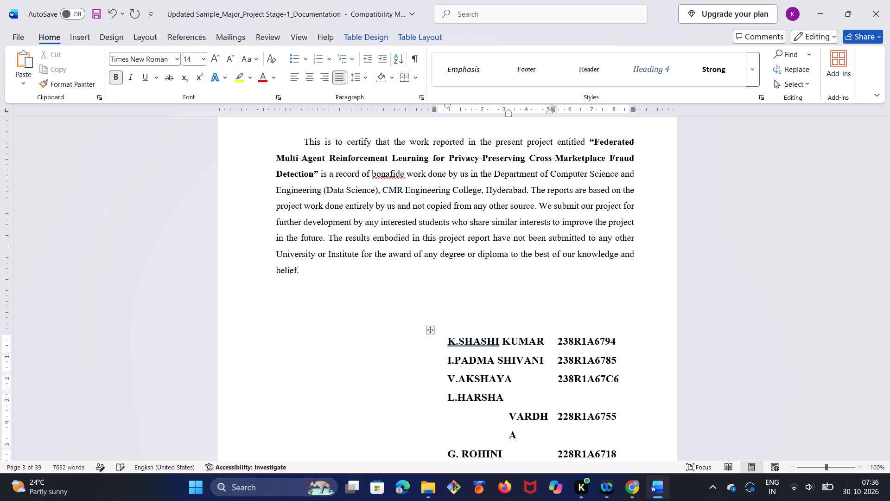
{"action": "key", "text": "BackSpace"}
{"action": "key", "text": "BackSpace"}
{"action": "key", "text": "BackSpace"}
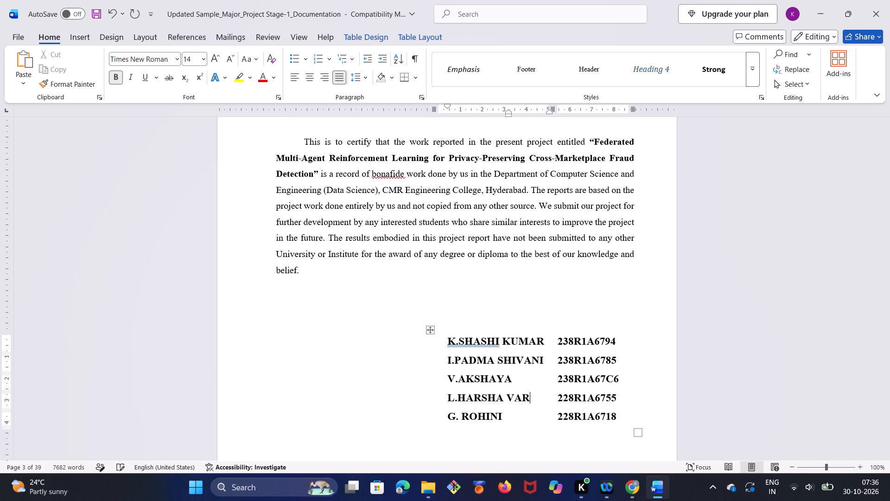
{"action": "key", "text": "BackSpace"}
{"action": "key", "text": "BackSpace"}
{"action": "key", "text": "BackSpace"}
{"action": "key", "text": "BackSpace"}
Update the year digit and last two digits of the fourth student's roll number in the Declaration table.
{"action": "left_click", "coordinate": [565, 398]}
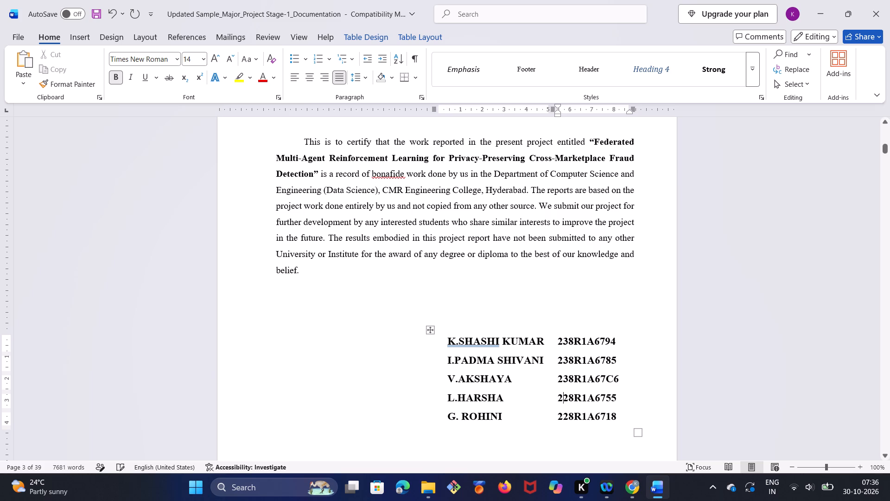
{"action": "key", "text": "Right"}
{"action": "key", "text": "BackSpace"}
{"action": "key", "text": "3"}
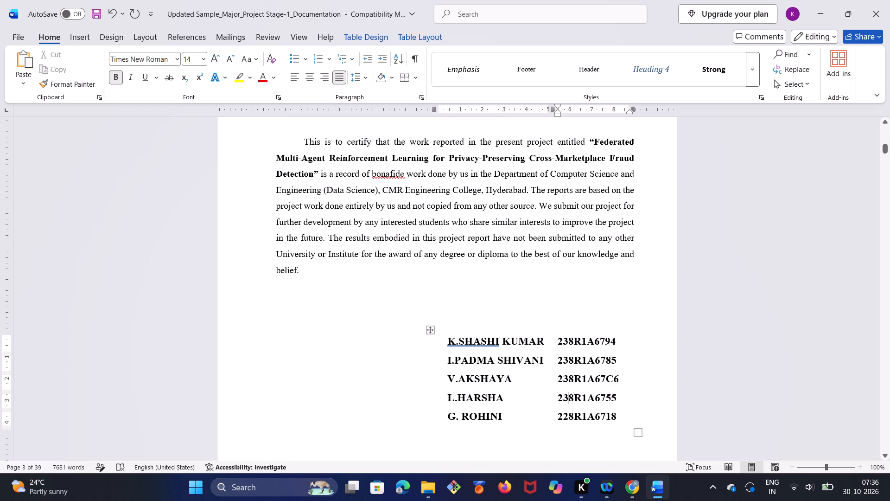
{"action": "left_click", "coordinate": [617, 399]}
{"action": "key", "text": "BackSpace"}
{"action": "key", "text": "BackSpace"}
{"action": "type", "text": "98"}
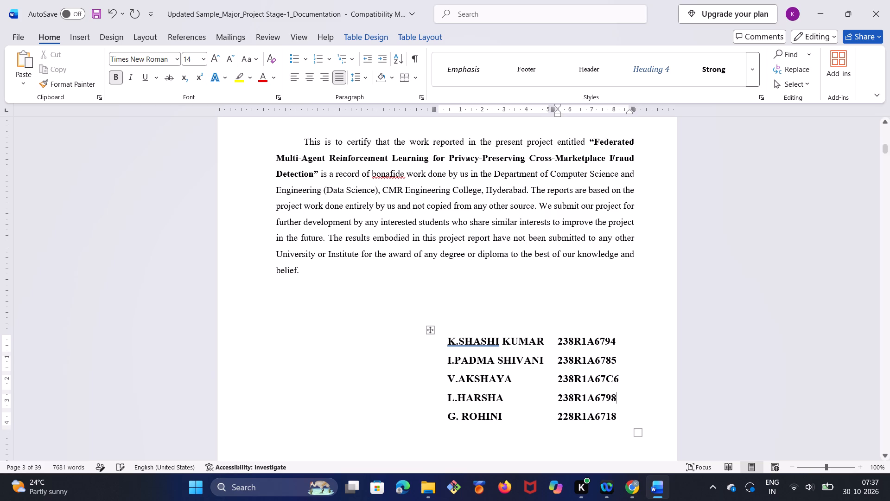
Delete the leftover fifth student's name and roll number from the Declaration table.
{"action": "left_click_drag", "start_coordinate": [615, 416], "coordinate": [489, 420]}
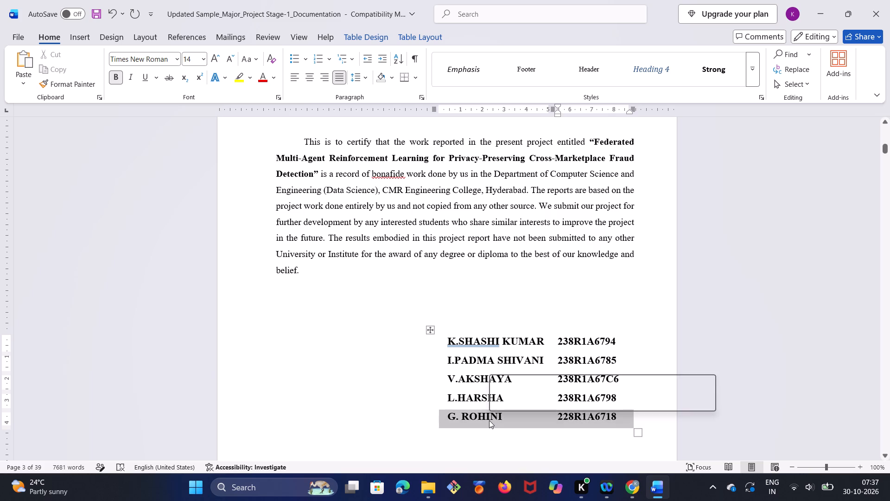
{"action": "key", "text": "BackSpace"}
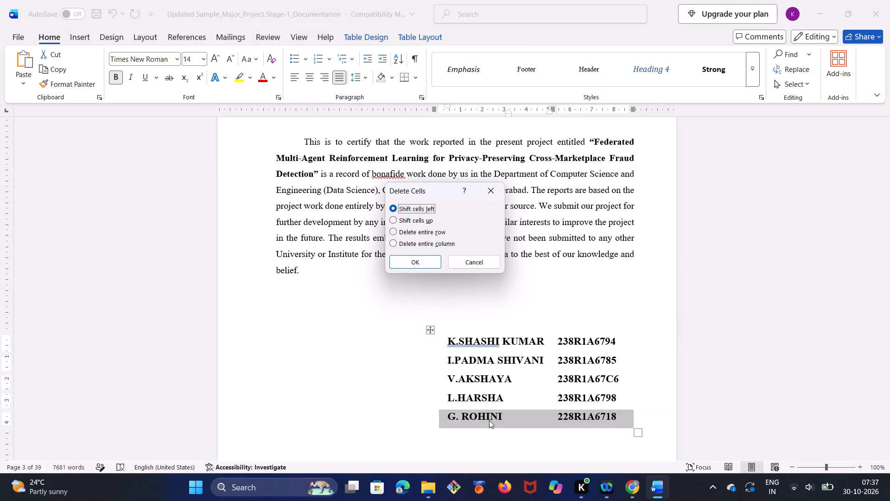
{"action": "left_click", "coordinate": [418, 257]}
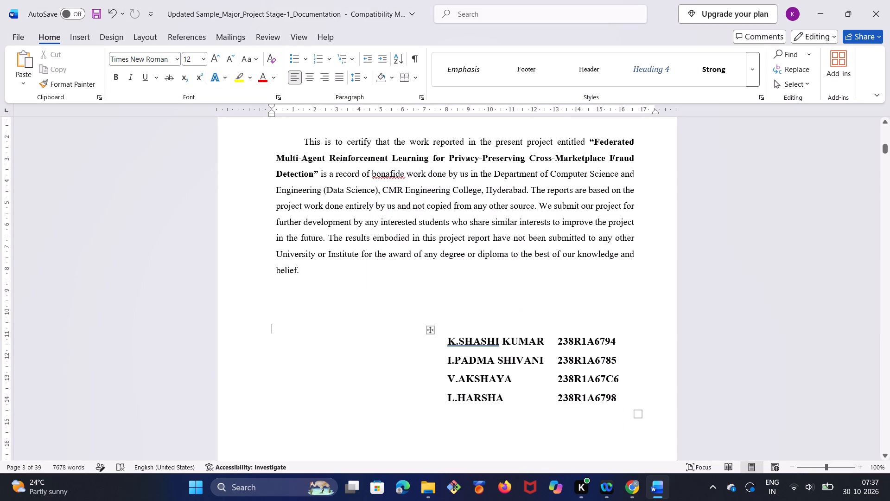
{"action": "left_click", "coordinate": [496, 419]}
{"action": "left_click", "coordinate": [487, 421]}
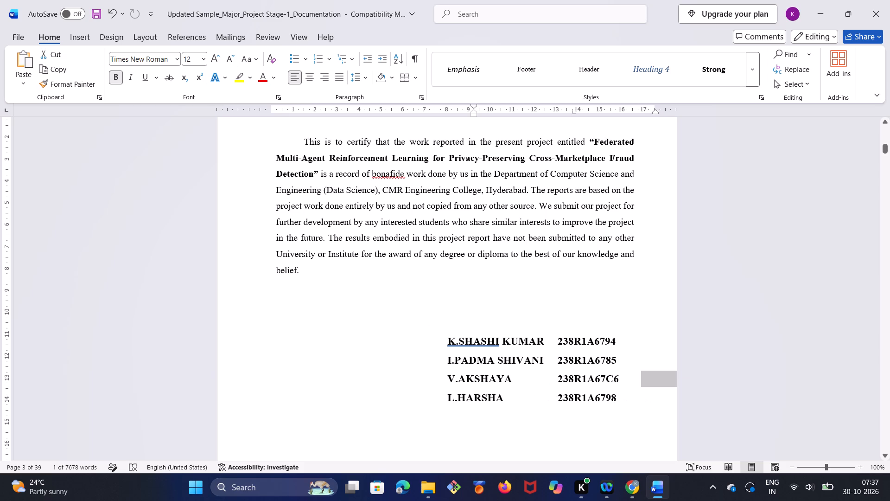
Replace the first student's name in the Acknowledgment page's table with the first team member's name in capitals.
{"action": "scroll", "coordinate": [568, 430], "scroll_direction": "down", "scroll_amount": 4}
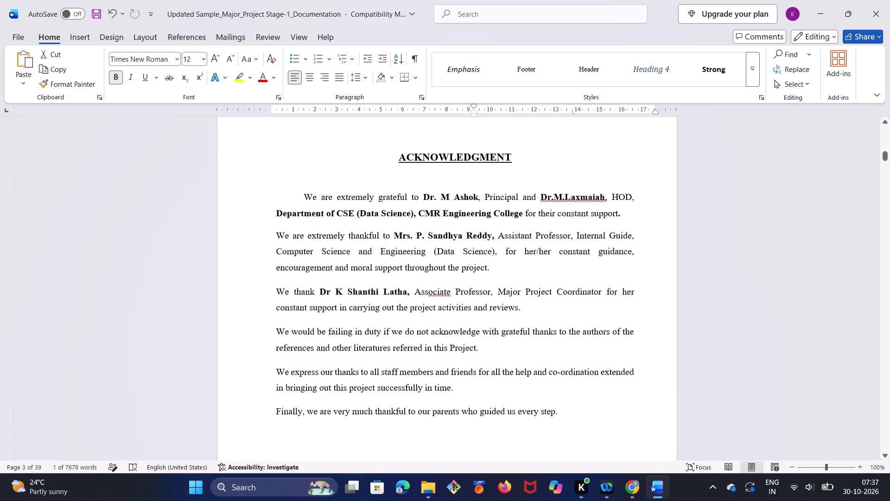
{"action": "scroll", "coordinate": [568, 430], "scroll_direction": "down", "scroll_amount": 1}
{"action": "scroll", "coordinate": [568, 430], "scroll_direction": "up", "scroll_amount": 1}
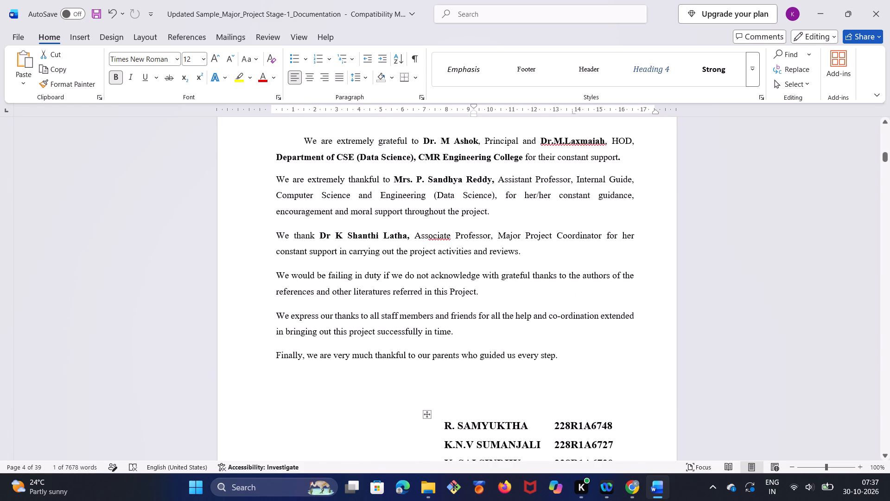
{"action": "scroll", "coordinate": [500, 318], "scroll_direction": "down", "scroll_amount": 3}
{"action": "scroll", "coordinate": [500, 318], "scroll_direction": "up", "scroll_amount": 1}
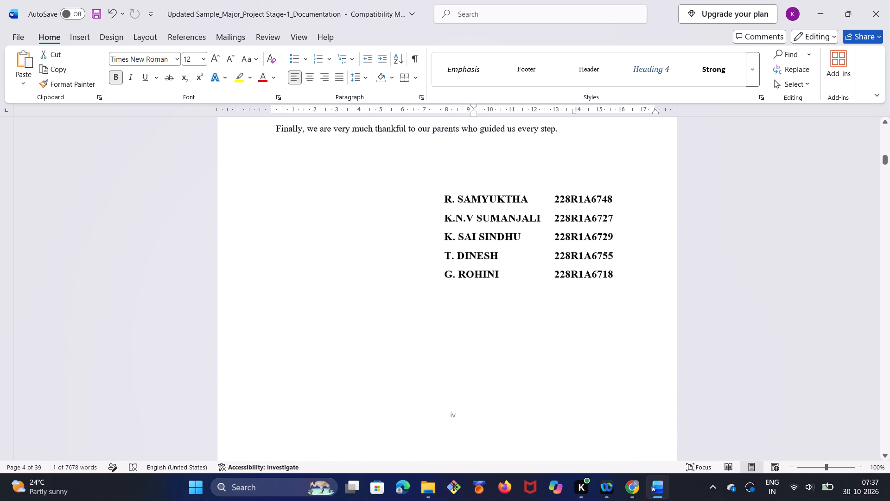
{"action": "scroll", "coordinate": [500, 318], "scroll_direction": "up", "scroll_amount": 1}
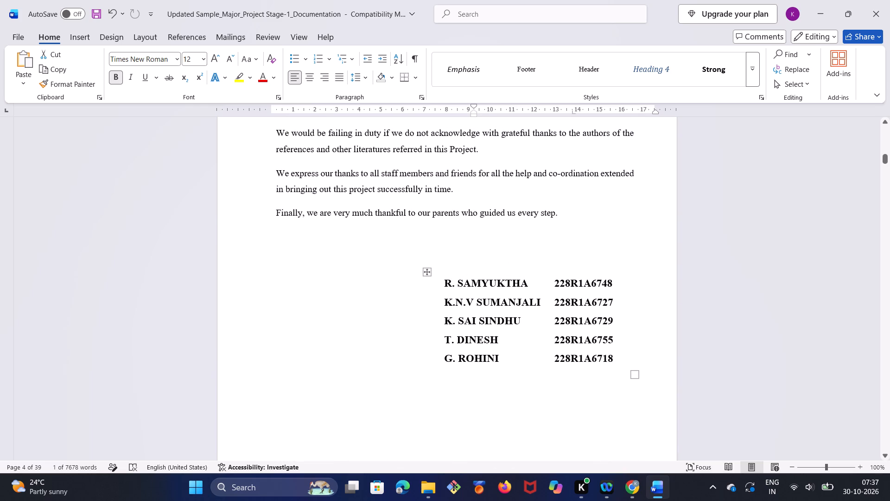
{"action": "left_click", "coordinate": [527, 289]}
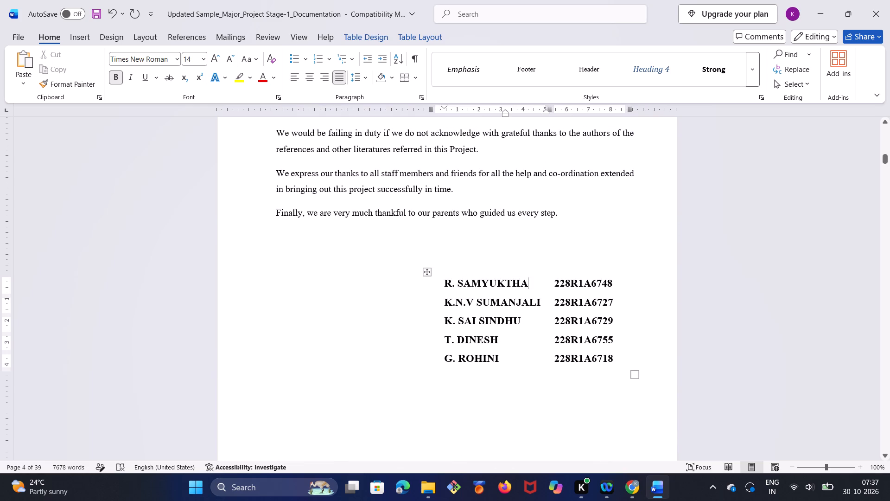
{"action": "key", "text": "BackSpace"}
{"action": "key", "text": "BackSpace"}
{"action": "key", "text": "BackSpace"}
{"action": "key", "text": "BackSpace"}
{"action": "key", "text": "BackSpace"}
{"action": "key", "text": "BackSpace"}
{"action": "key", "text": "BackSpace"}
{"action": "key", "text": "BackSpace"}
{"action": "key", "text": "BackSpace"}
{"action": "key", "text": "BackSpace"}
{"action": "key", "text": "BackSpace"}
{"action": "key", "text": "BackSpace"}
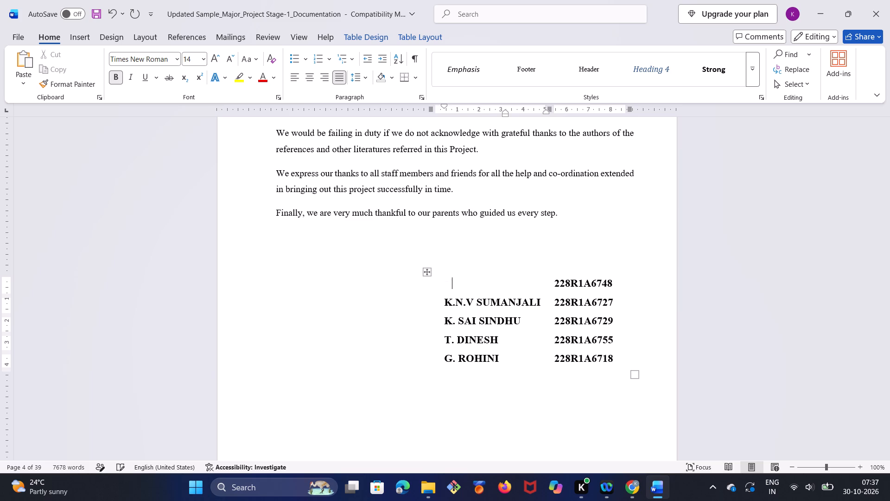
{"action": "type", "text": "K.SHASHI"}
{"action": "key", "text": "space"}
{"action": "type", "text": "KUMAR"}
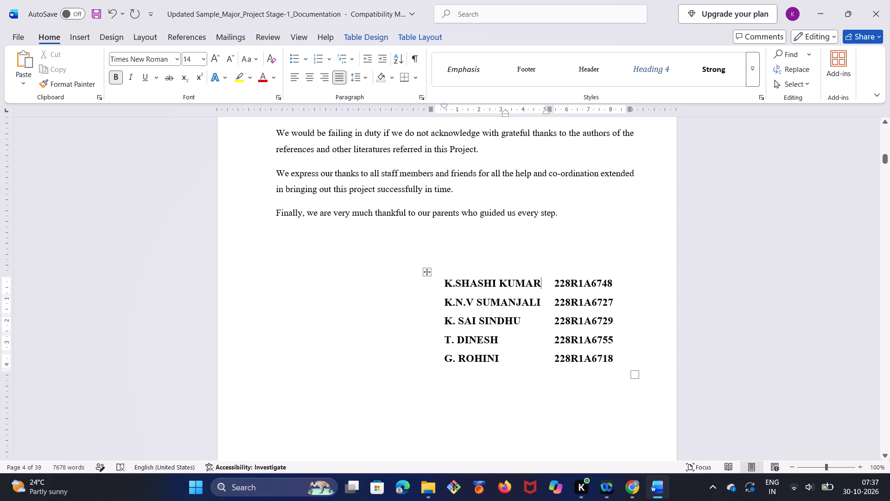
Update the last two digits and year digit of the first student's roll number in the Acknowledgment table.
{"action": "left_click", "coordinate": [615, 283]}
{"action": "key", "text": "BackSpace"}
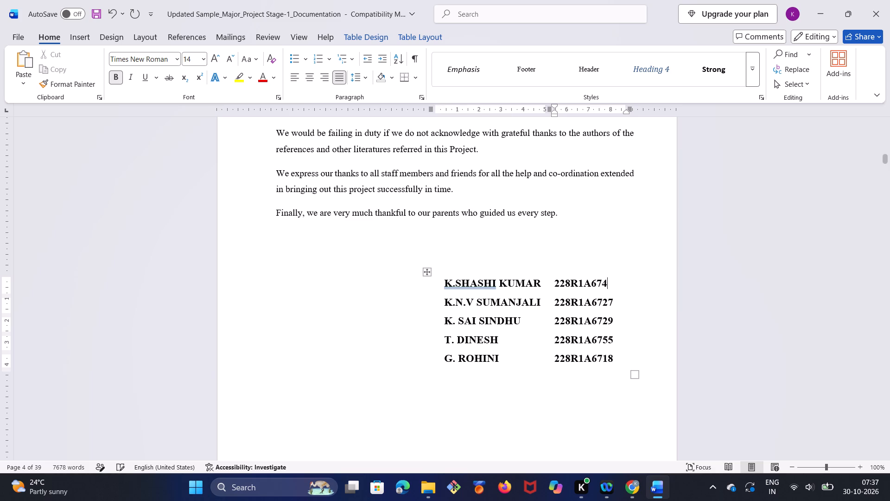
{"action": "key", "text": "BackSpace"}
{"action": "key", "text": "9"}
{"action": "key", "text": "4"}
{"action": "left_click", "coordinate": [566, 282]}
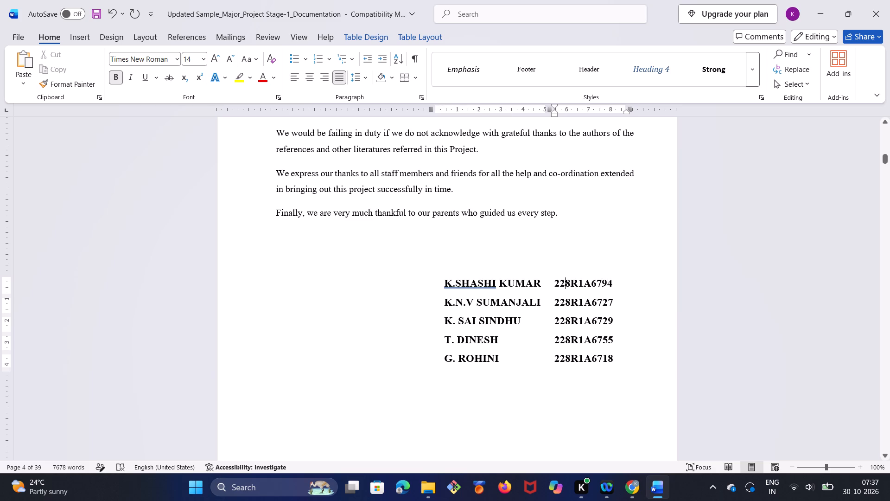
{"action": "key", "text": "BackSpace"}
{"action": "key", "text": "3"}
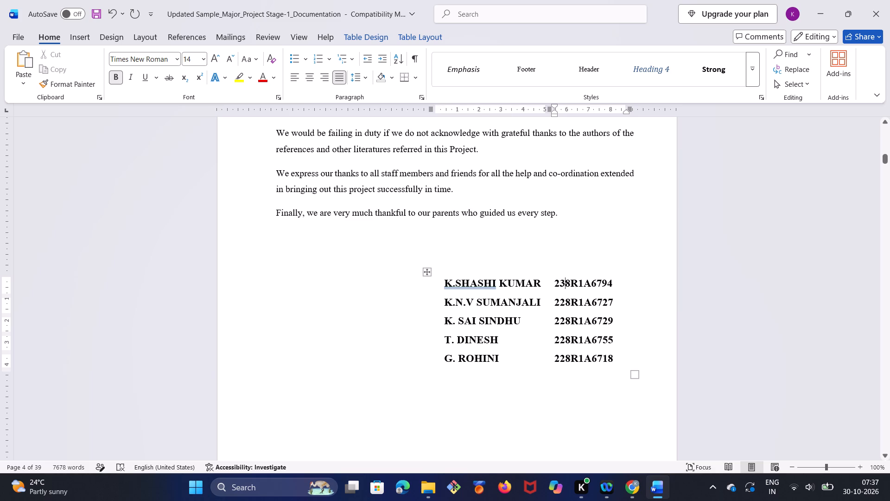
Update the year digit of the second student's roll number in the Acknowledgment table.
{"action": "left_click", "coordinate": [565, 302]}
{"action": "key", "text": "BackSpace"}
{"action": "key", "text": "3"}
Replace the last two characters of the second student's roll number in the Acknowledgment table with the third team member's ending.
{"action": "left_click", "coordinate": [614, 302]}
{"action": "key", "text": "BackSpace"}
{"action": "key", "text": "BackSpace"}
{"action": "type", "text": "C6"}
Replace the second student's name in the Acknowledgment table with the second team member's name in capitals.
{"action": "left_click", "coordinate": [541, 302]}
{"action": "key", "text": "BackSpace"}
{"action": "key", "text": "BackSpace"}
{"action": "key", "text": "BackSpace"}
{"action": "key", "text": "BackSpace"}
{"action": "key", "text": "BackSpace"}
{"action": "key", "text": "BackSpace"}
{"action": "key", "text": "BackSpace"}
{"action": "key", "text": "BackSpace"}
{"action": "key", "text": "BackSpace"}
{"action": "key", "text": "BackSpace"}
{"action": "key", "text": "BackSpace"}
{"action": "key", "text": "BackSpace"}
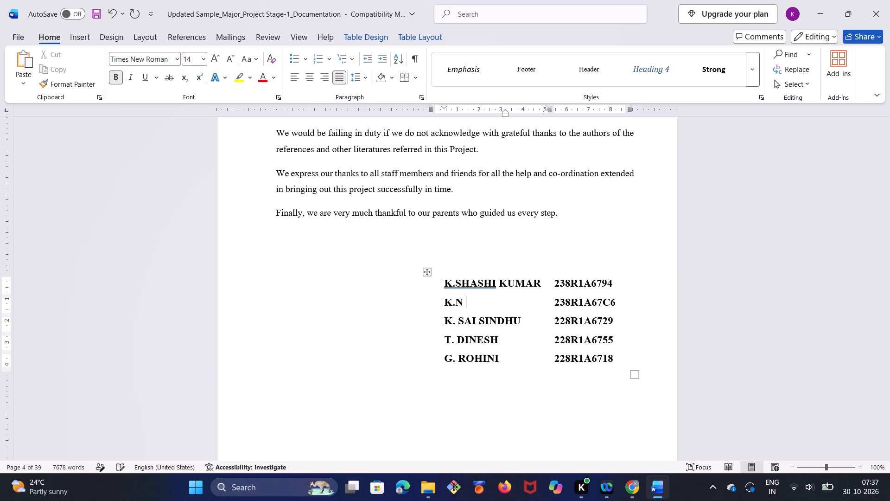
{"action": "key", "text": "BackSpace"}
{"action": "key", "text": "BackSpace"}
{"action": "key", "text": "BackSpace"}
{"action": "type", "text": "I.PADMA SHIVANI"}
Replace the third student's name in the Acknowledgment table with the third team member's name in capitals.
{"action": "left_click", "coordinate": [522, 320]}
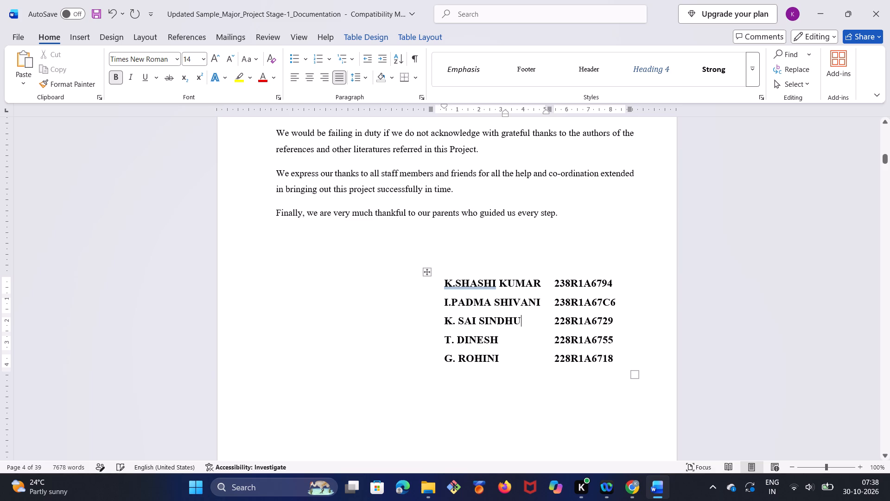
{"action": "key", "text": "BackSpace"}
{"action": "key", "text": "BackSpace"}
{"action": "key", "text": "BackSpace"}
{"action": "key", "text": "BackSpace"}
{"action": "key", "text": "BackSpace"}
{"action": "key", "text": "BackSpace"}
{"action": "key", "text": "BackSpace"}
{"action": "key", "text": "BackSpace"}
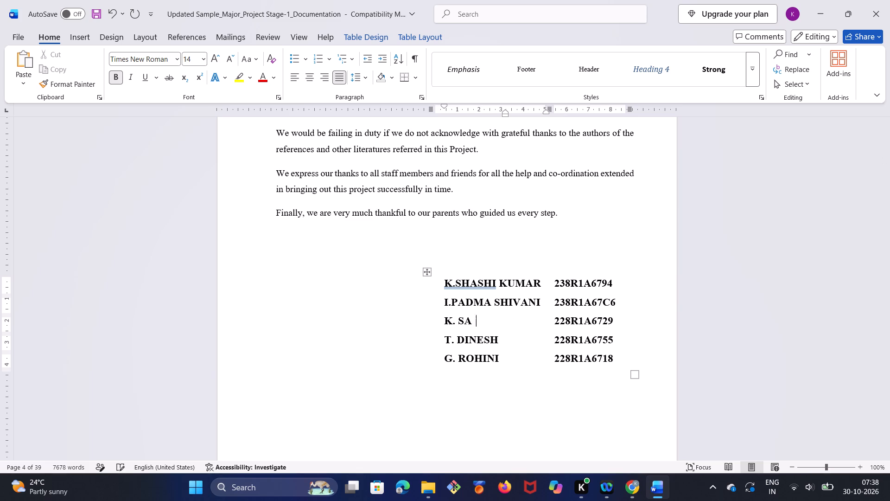
{"action": "key", "text": "BackSpace"}
{"action": "key", "text": "BackSpace"}
{"action": "key", "text": "BackSpace"}
{"action": "key", "text": "BackSpace"}
{"action": "key", "text": "BackSpace"}
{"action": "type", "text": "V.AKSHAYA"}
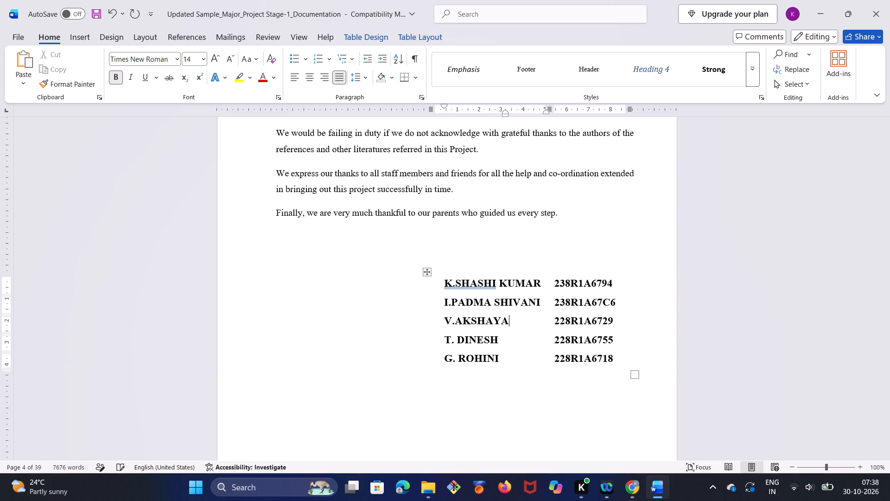
Update the year digit and last two characters of the third student's roll number in the Acknowledgment table.
{"action": "left_click", "coordinate": [564, 324]}
{"action": "key", "text": "BackSpace"}
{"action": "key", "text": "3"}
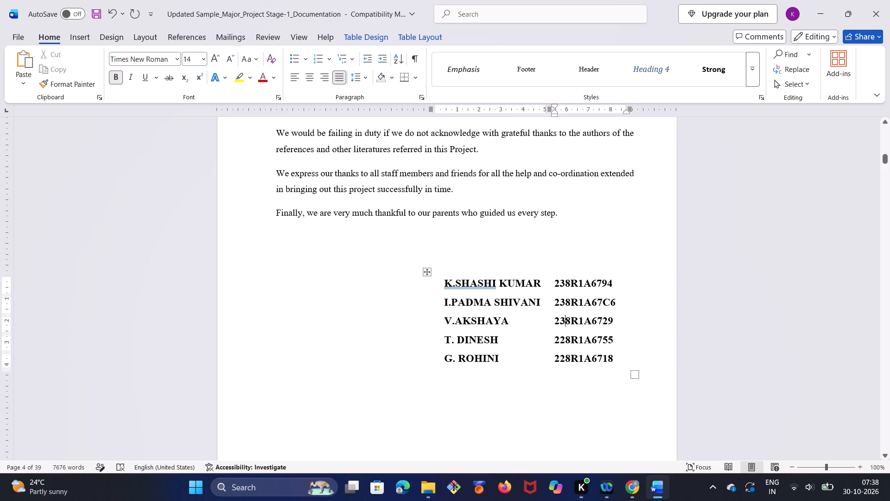
{"action": "left_click", "coordinate": [613, 320]}
{"action": "key", "text": "BackSpace"}
{"action": "key", "text": "BackSpace"}
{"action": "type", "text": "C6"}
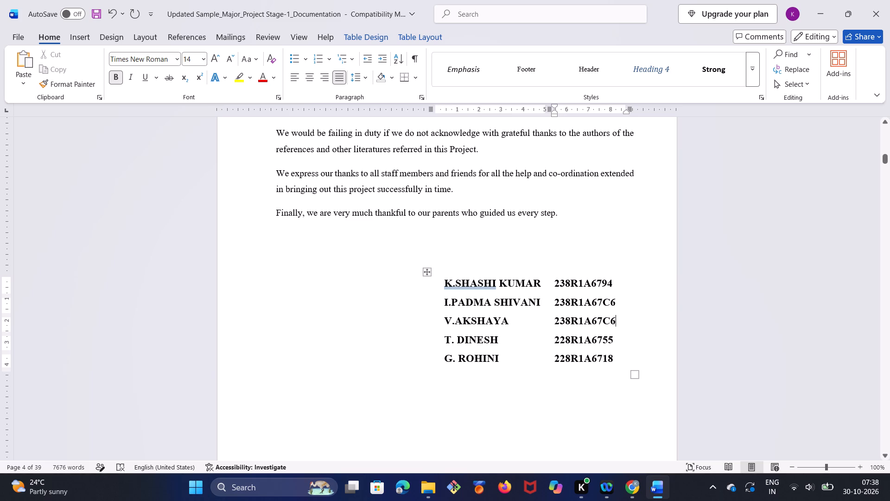
Correct the last two characters of the second student's roll number in the Acknowledgment table to match the Declaration table.
{"action": "left_click", "coordinate": [613, 303]}
{"action": "key", "text": "BackSpace"}
{"action": "key", "text": "BackSpace"}
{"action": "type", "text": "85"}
Replace the fourth student's name in the Acknowledgment table with the fourth team member's initial and shortened first name.
{"action": "left_click", "coordinate": [497, 341]}
{"action": "key", "text": "BackSpace"}
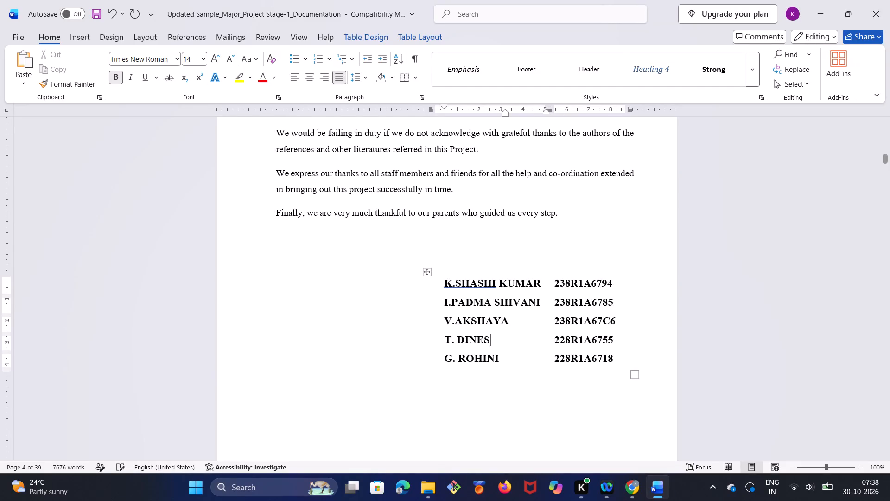
{"action": "key", "text": "BackSpace"}
{"action": "key", "text": "BackSpace"}
{"action": "key", "text": "BackSpace"}
{"action": "key", "text": "BackSpace"}
{"action": "key", "text": "BackSpace"}
{"action": "key", "text": "BackSpace"}
{"action": "key", "text": "BackSpace"}
{"action": "key", "text": "BackSpace"}
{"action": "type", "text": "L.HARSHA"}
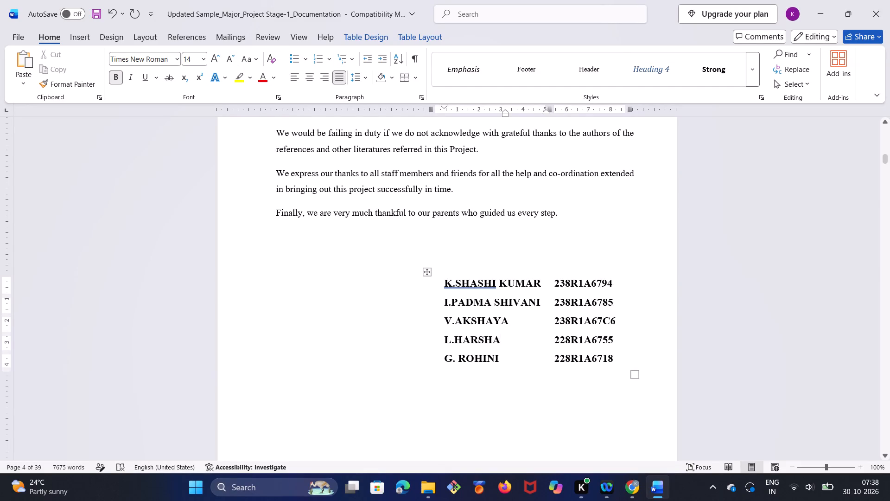
Update the year digit and last two digits of the fourth student's roll number in the Acknowledgment table to match the certificate table.
{"action": "left_click", "coordinate": [564, 339]}
{"action": "key", "text": "BackSpace"}
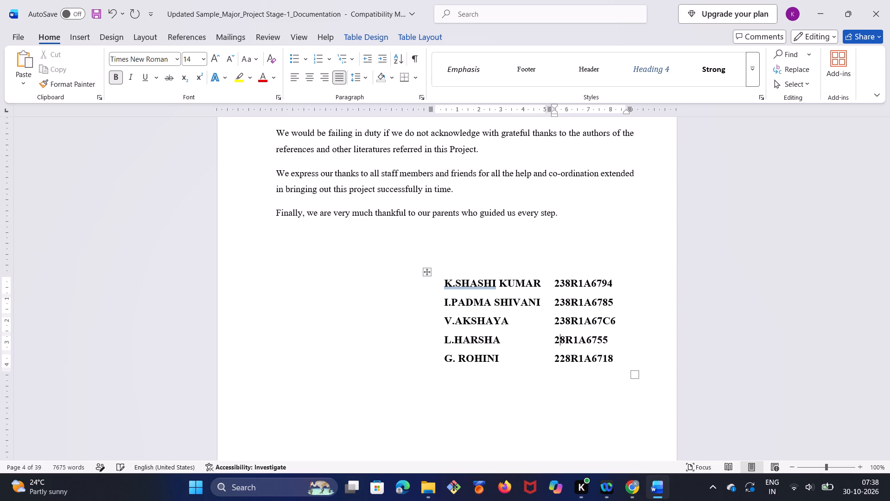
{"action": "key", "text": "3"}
{"action": "left_click", "coordinate": [615, 340]}
{"action": "key", "text": "BackSpace"}
{"action": "key", "text": "BackSpace"}
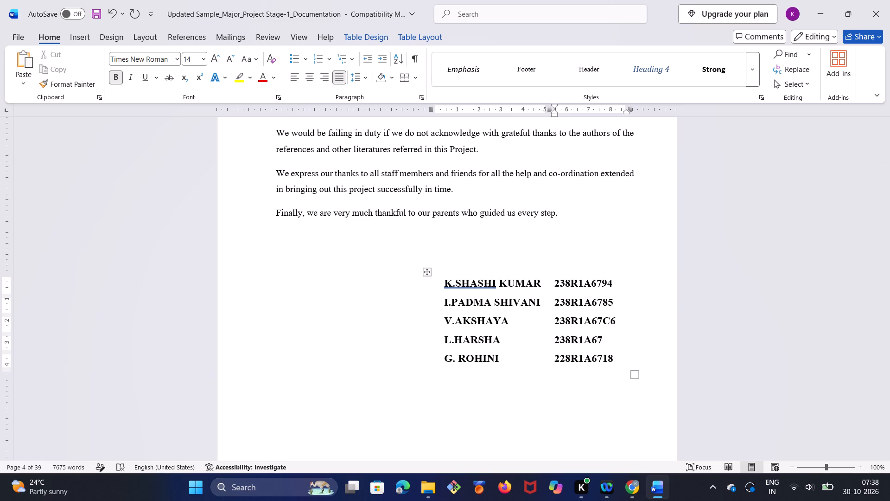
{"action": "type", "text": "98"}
Delete the fifth student's name and roll number row from the Acknowledgment table.
{"action": "left_click_drag", "start_coordinate": [617, 361], "coordinate": [600, 359]}
{"action": "left_click_drag", "start_coordinate": [600, 359], "coordinate": [500, 366]}
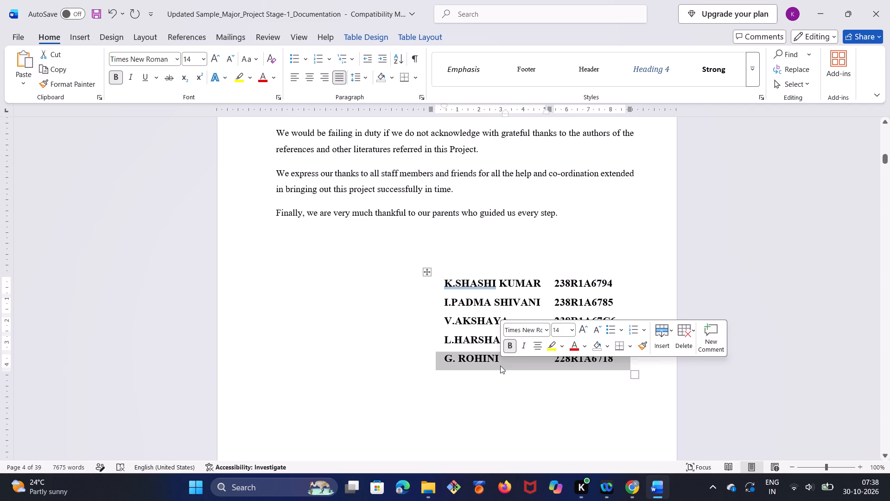
{"action": "key", "text": "BackSpace"}
{"action": "left_click", "coordinate": [421, 259]}
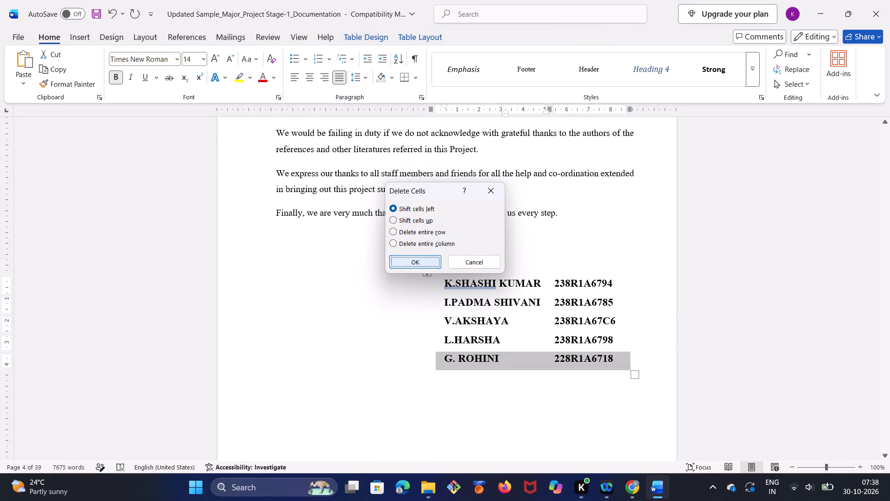
{"action": "left_click", "coordinate": [459, 367]}
Review the student lists and text on the cover, certificate, declaration and acknowledgment pages, and look over the Abstract.
{"action": "scroll", "coordinate": [459, 367], "scroll_direction": "up", "scroll_amount": 1}
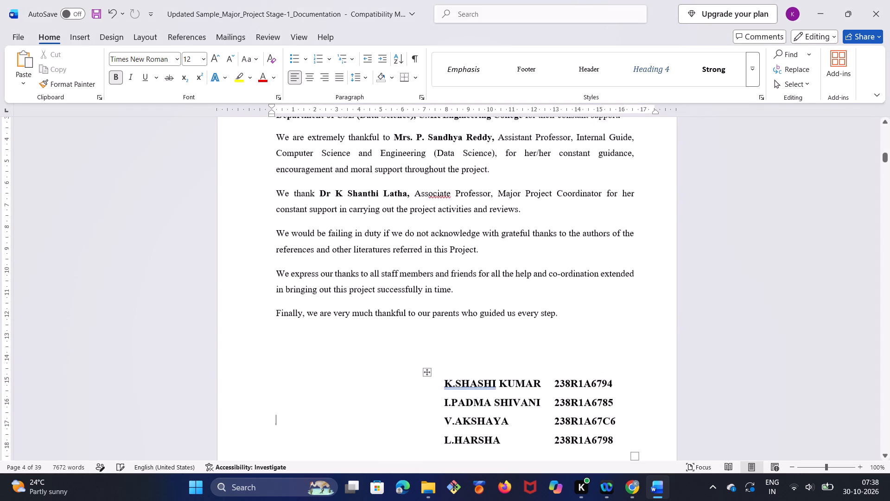
{"action": "scroll", "coordinate": [459, 367], "scroll_direction": "up", "scroll_amount": 1}
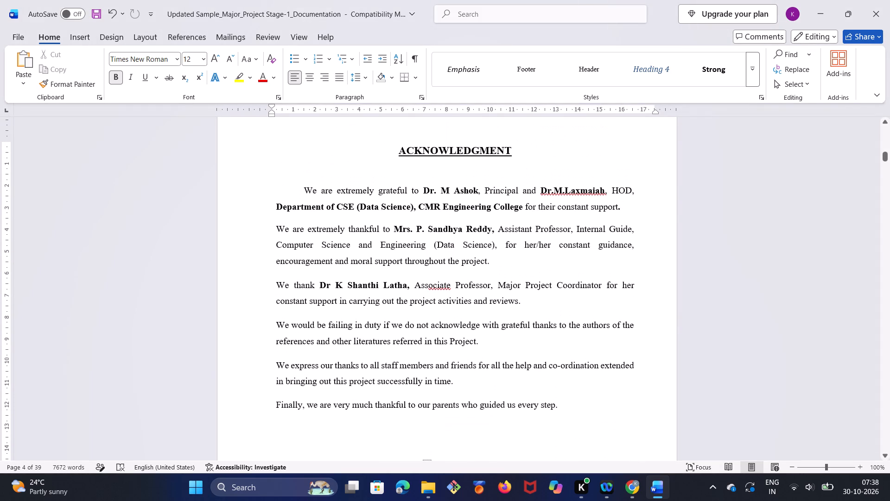
{"action": "scroll", "coordinate": [458, 359], "scroll_direction": "up", "scroll_amount": 5}
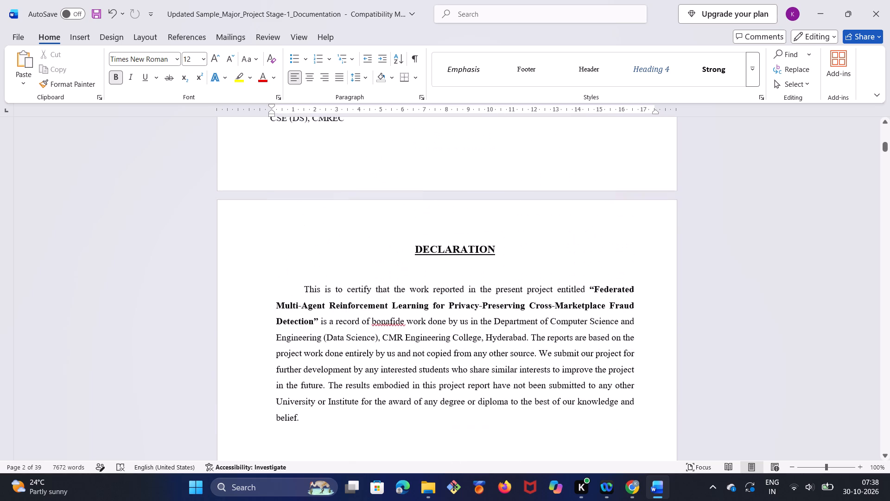
{"action": "scroll", "coordinate": [456, 339], "scroll_direction": "up", "scroll_amount": 3}
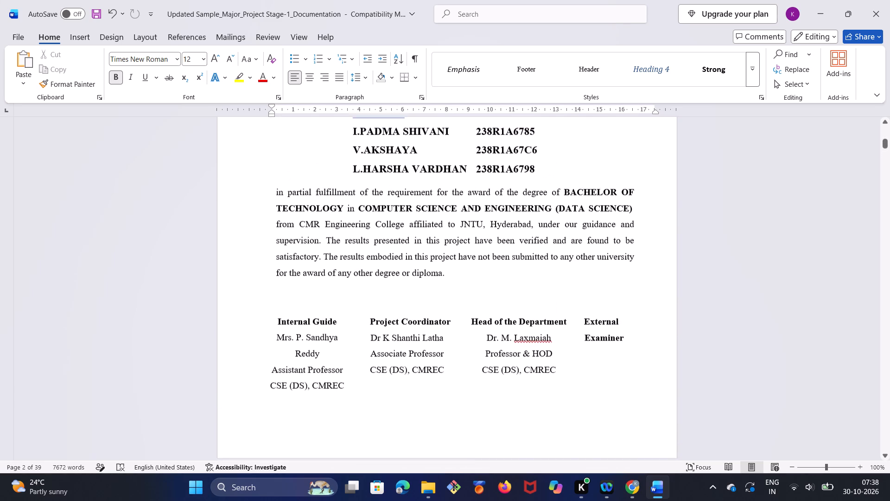
{"action": "scroll", "coordinate": [456, 339], "scroll_direction": "up", "scroll_amount": 1}
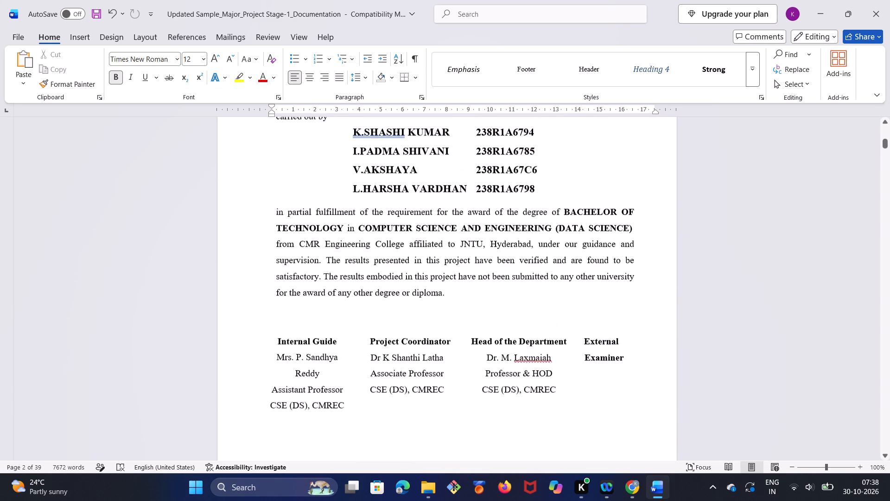
{"action": "scroll", "coordinate": [456, 339], "scroll_direction": "up", "scroll_amount": 4}
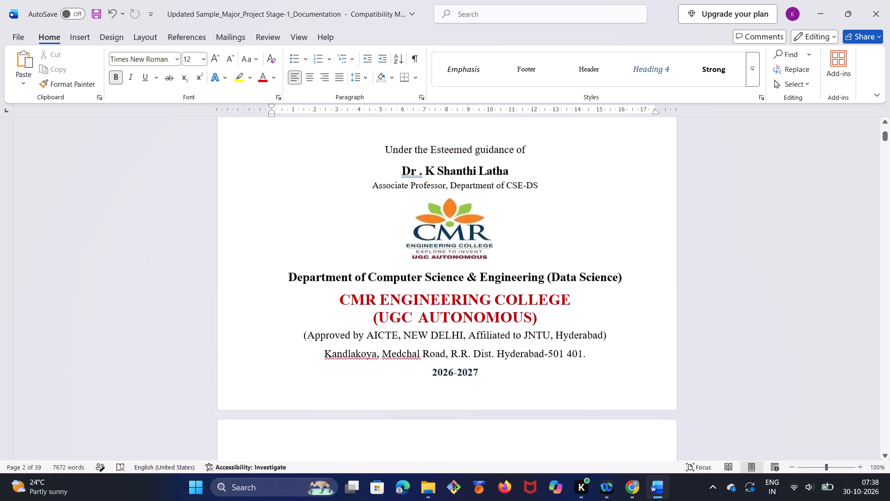
{"action": "scroll", "coordinate": [456, 339], "scroll_direction": "up", "scroll_amount": 1}
{"action": "scroll", "coordinate": [456, 339], "scroll_direction": "down", "scroll_amount": 3}
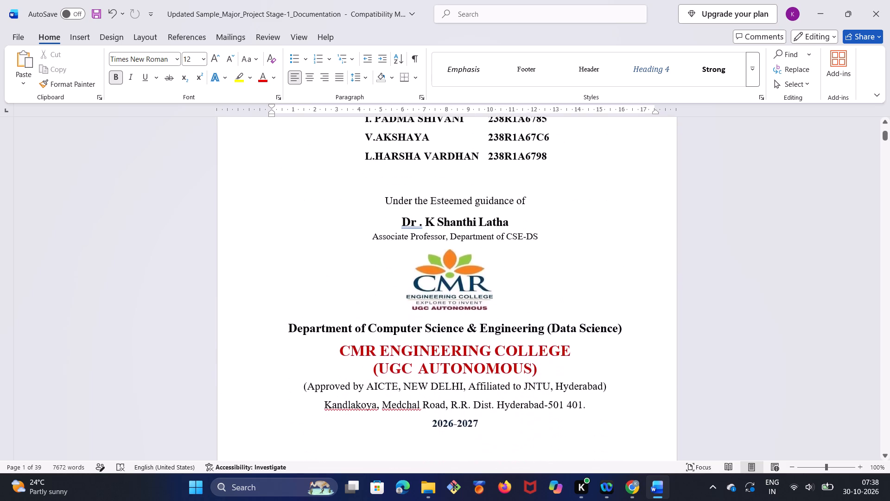
{"action": "scroll", "coordinate": [456, 339], "scroll_direction": "down", "scroll_amount": 2}
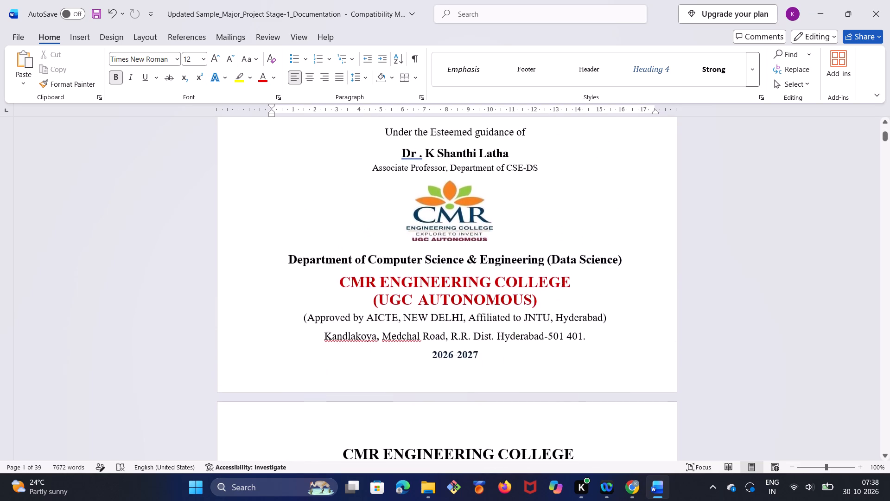
{"action": "scroll", "coordinate": [456, 339], "scroll_direction": "down", "scroll_amount": 3}
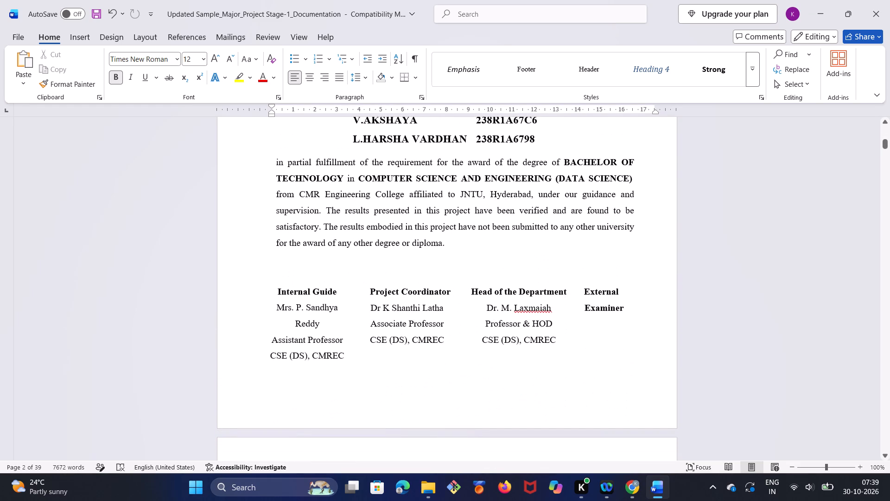
{"action": "scroll", "coordinate": [456, 339], "scroll_direction": "down", "scroll_amount": 3}
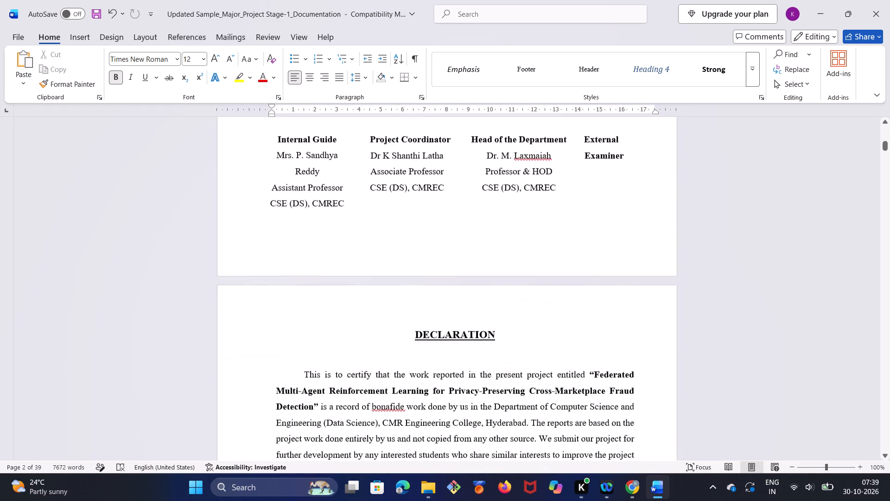
{"action": "scroll", "coordinate": [456, 339], "scroll_direction": "down", "scroll_amount": 5}
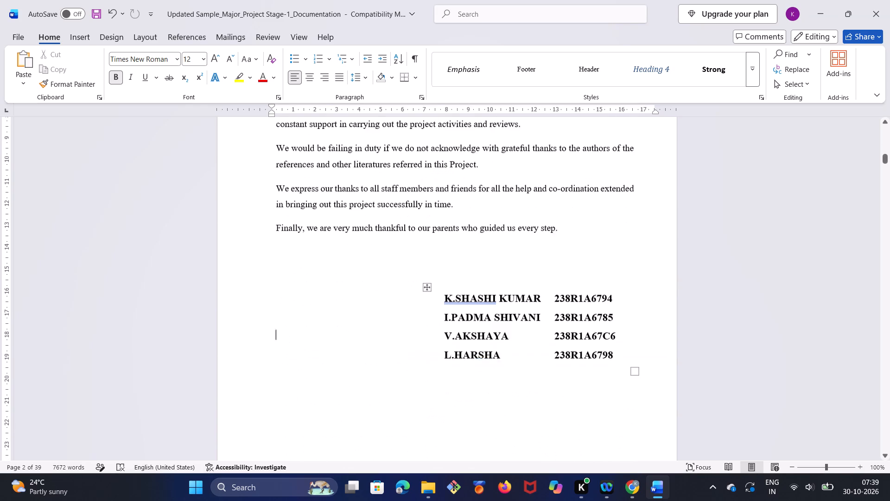
{"action": "scroll", "coordinate": [456, 339], "scroll_direction": "down", "scroll_amount": 5}
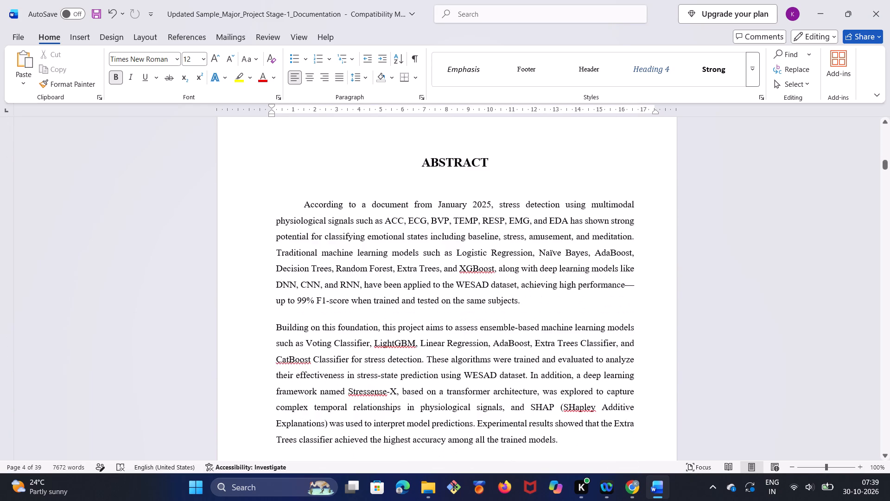
{"action": "scroll", "coordinate": [456, 339], "scroll_direction": "down", "scroll_amount": 1}
{"action": "scroll", "coordinate": [456, 339], "scroll_direction": "up", "scroll_amount": 2}
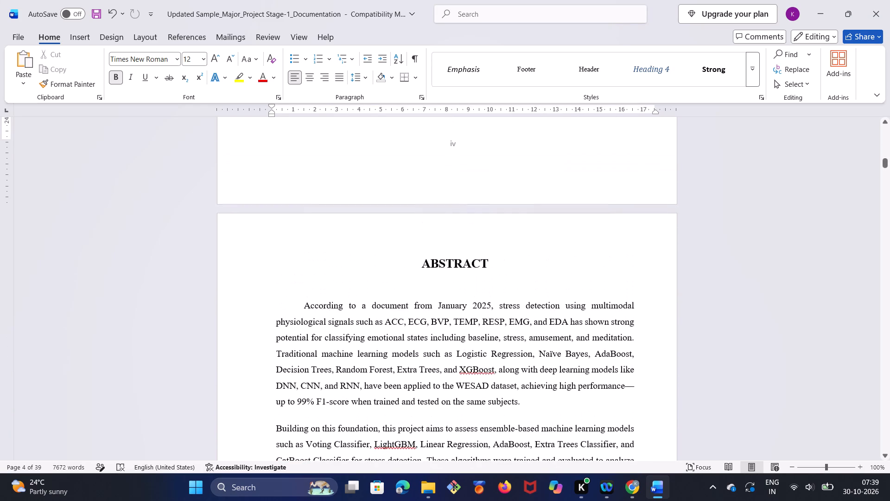
{"action": "scroll", "coordinate": [456, 339], "scroll_direction": "down", "scroll_amount": 1}
{"action": "scroll", "coordinate": [456, 339], "scroll_direction": "up", "scroll_amount": 2}
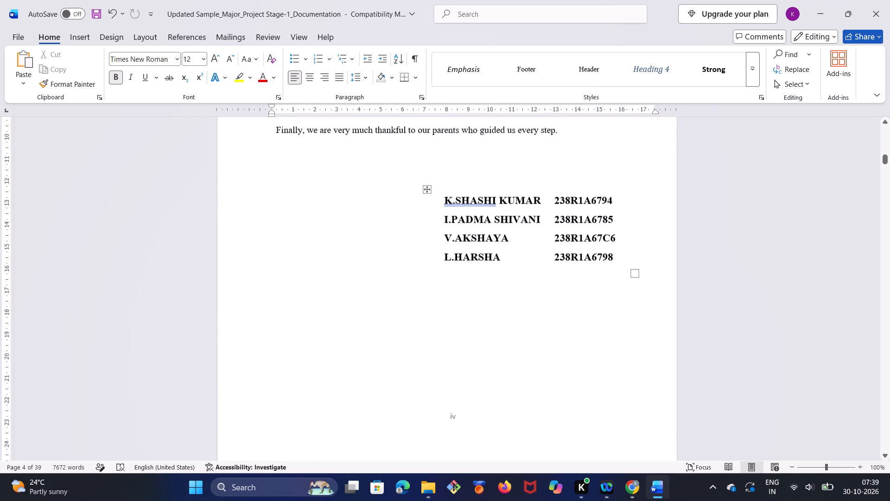
{"action": "scroll", "coordinate": [456, 339], "scroll_direction": "up", "scroll_amount": 2}
{"action": "scroll", "coordinate": [456, 339], "scroll_direction": "down", "scroll_amount": 1}
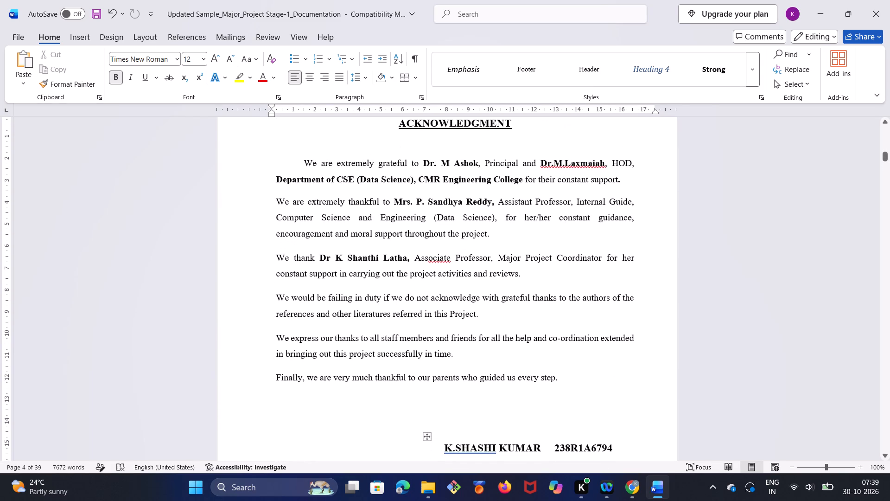
{"action": "scroll", "coordinate": [532, 399], "scroll_direction": "down", "scroll_amount": 1}
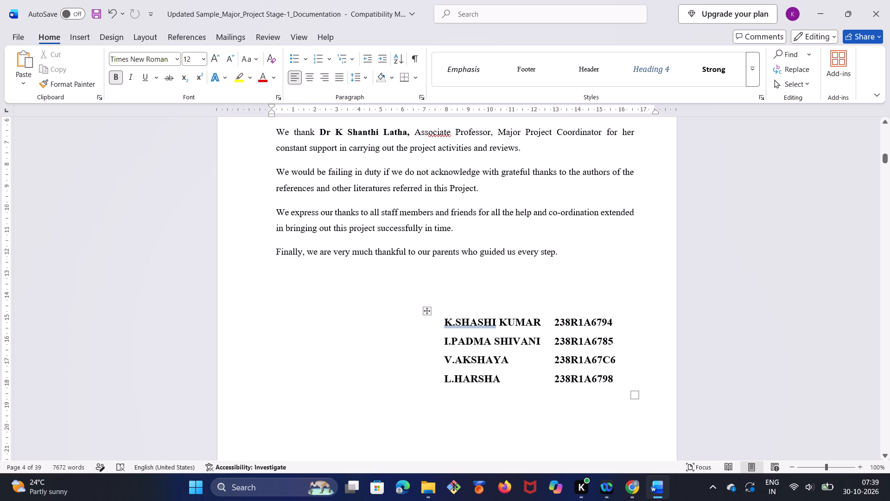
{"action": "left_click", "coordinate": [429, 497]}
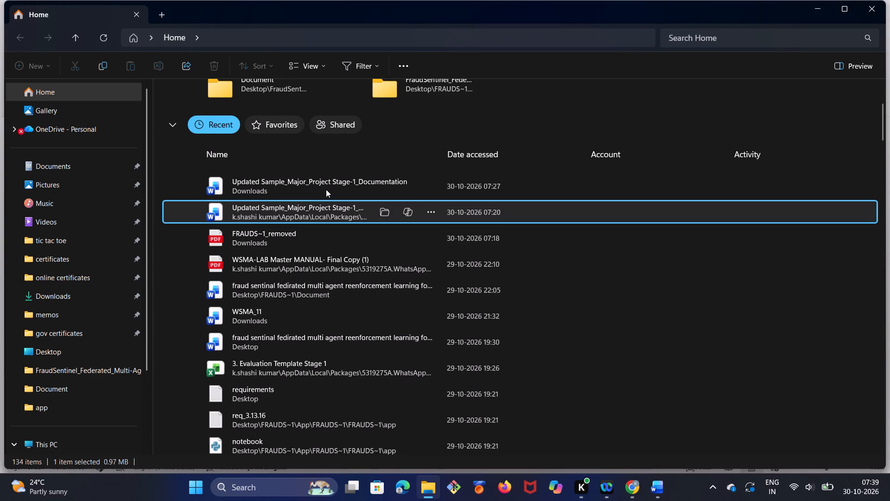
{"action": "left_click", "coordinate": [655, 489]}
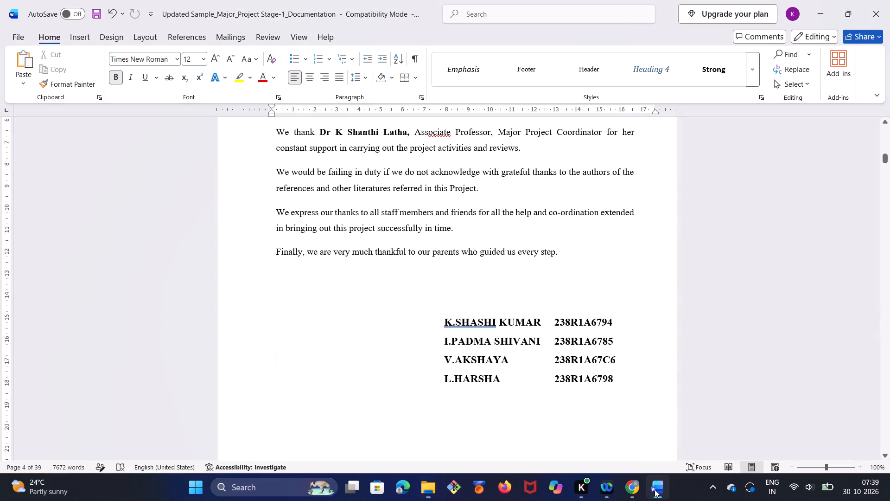
Save the updated report, keeping the Acknowledgment table free of stray characters, and close the document.
{"action": "key", "text": "ctrl+s"}
{"action": "key", "text": "ctrl+s"}
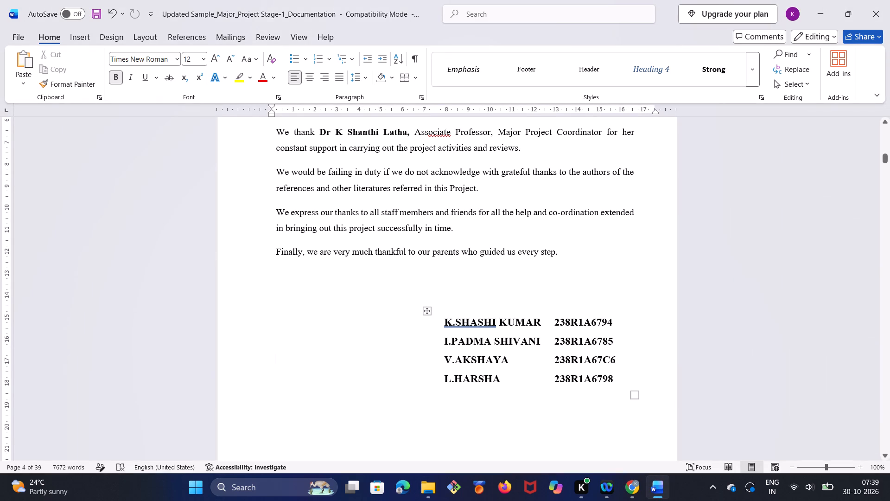
{"action": "left_click", "coordinate": [582, 364], "text": "ctrl"}
{"action": "key", "text": "ctrl+s"}
{"action": "key", "text": "ctrl+s"}
{"action": "key", "text": "ctrl+s"}
{"action": "key", "text": "ctrl+s"}
{"action": "key", "text": "ctrl+s"}
{"action": "key", "text": "ctrl+s"}
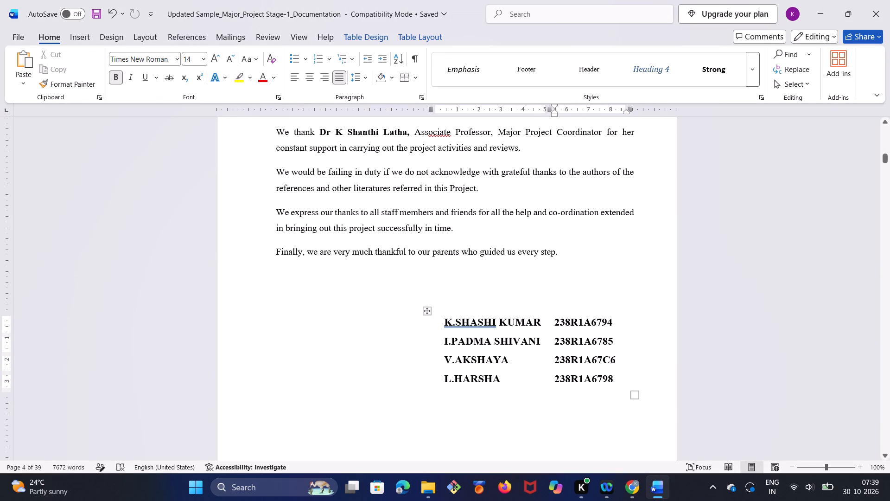
{"action": "key", "text": "ctrl+s"}
{"action": "key", "text": "ctrl+s"}
{"action": "key", "text": "ctrl+s"}
{"action": "key", "text": "ctrl+s"}
{"action": "key", "text": "ctrl+s"}
{"action": "key", "text": "ctrl+s"}
{"action": "key", "text": "ctrl+s"}
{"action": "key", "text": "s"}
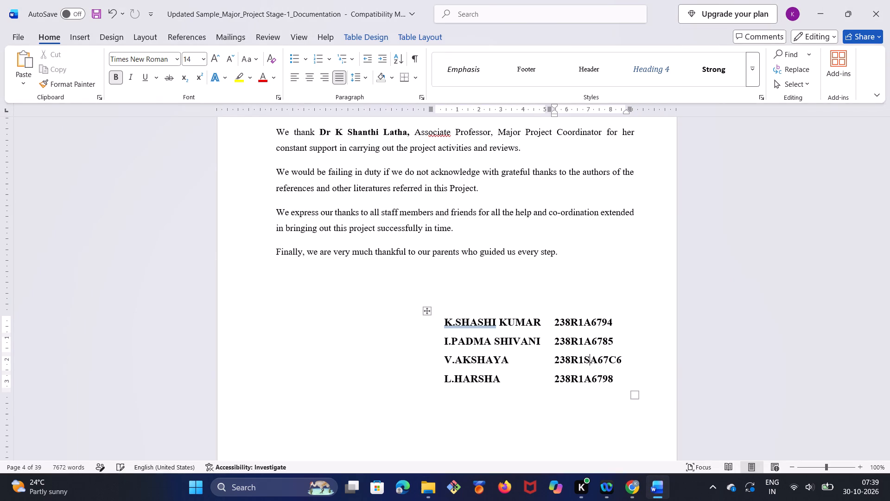
{"action": "key", "text": "ctrl+s"}
{"action": "key", "text": "ctrl+s"}
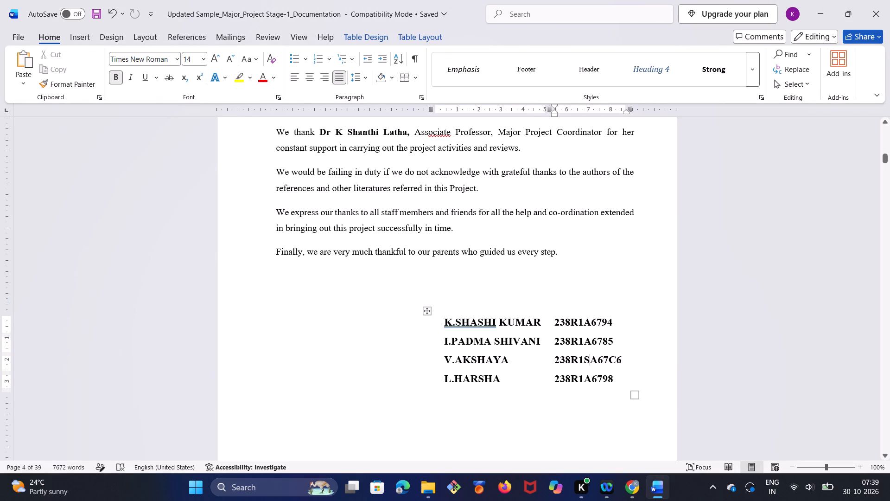
{"action": "key", "text": "BackSpace"}
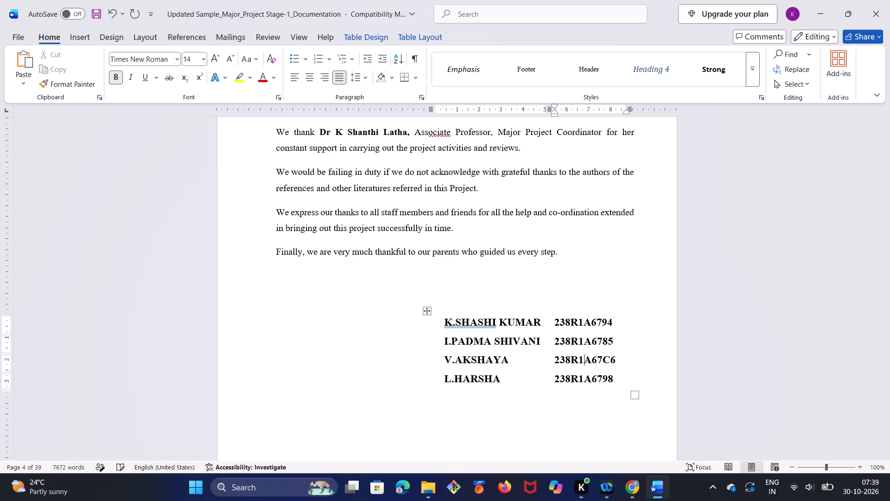
{"action": "key", "text": "ctrl+s"}
{"action": "key", "text": "ctrl+s"}
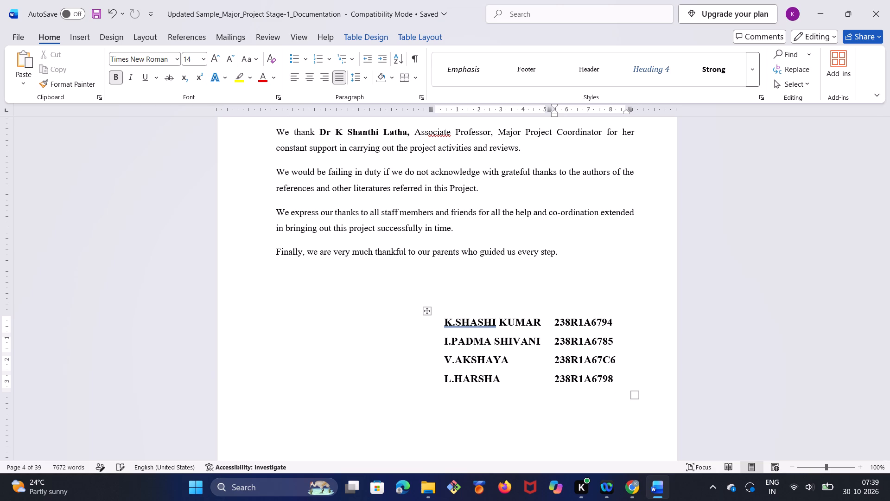
{"action": "key", "text": "ctrl+s"}
{"action": "key", "text": "ctrl+s"}
{"action": "key", "text": "ctrl+s"}
{"action": "left_click", "coordinate": [882, 0]}
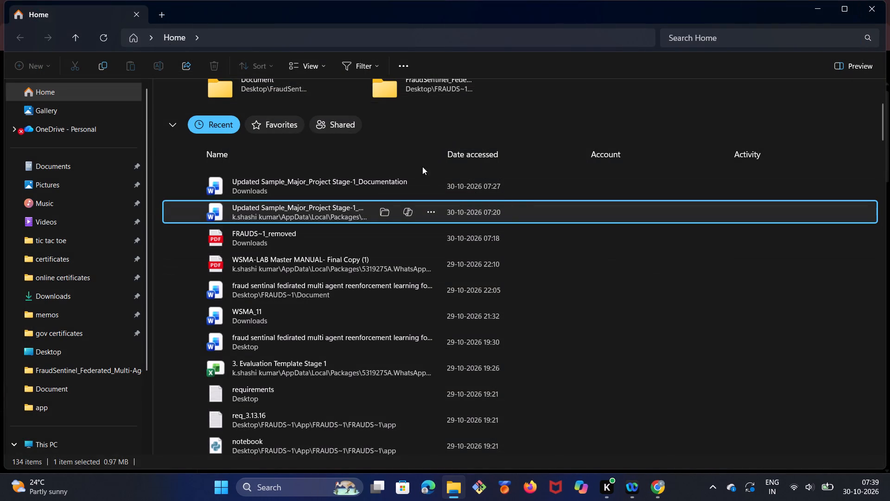
Remove the AppData copy of the Updated Sample_Major_Project Stage-1 document from File Explorer's recent files.
{"action": "right_click", "coordinate": [373, 207]}
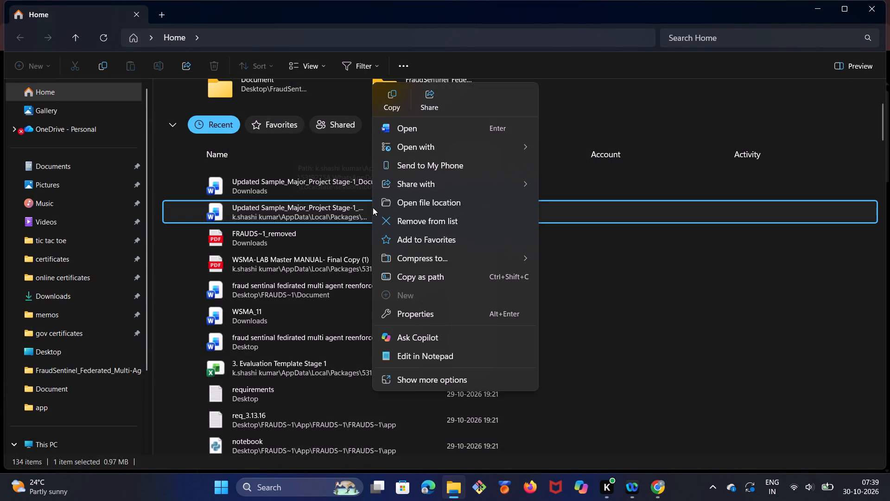
{"action": "left_click", "coordinate": [407, 222]}
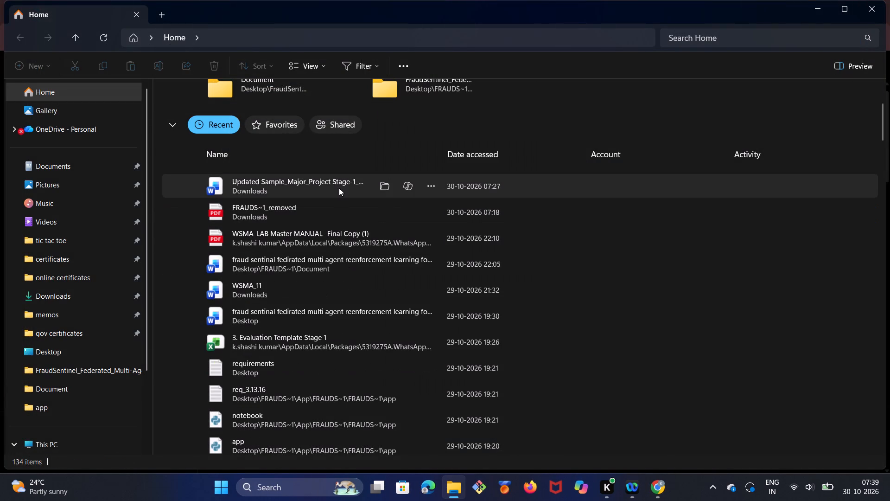
Reopen the Updated Sample_Major_Project Stage-1_Documentation report stored in Downloads from the recent files.
{"action": "double_click", "coordinate": [339, 188]}
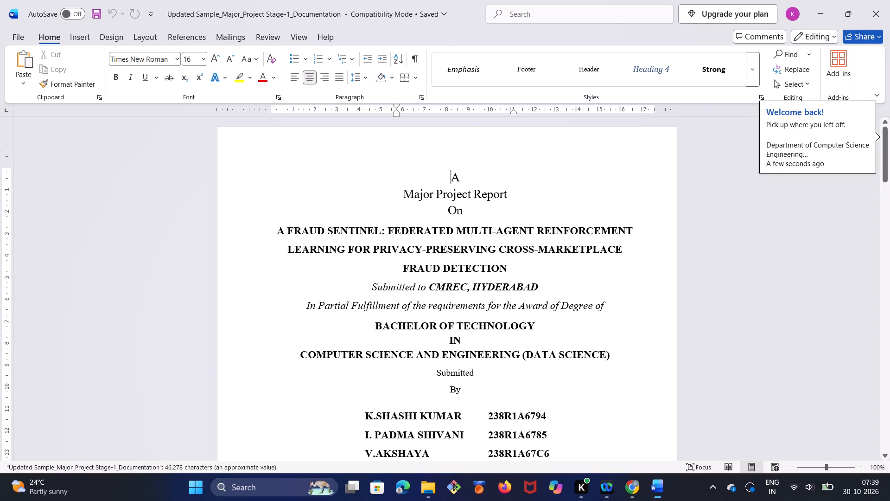
Look over the report's cover, certificate, declaration and acknowledgment pages, including the student lists.
{"action": "scroll", "coordinate": [339, 188], "scroll_direction": "down", "scroll_amount": 4}
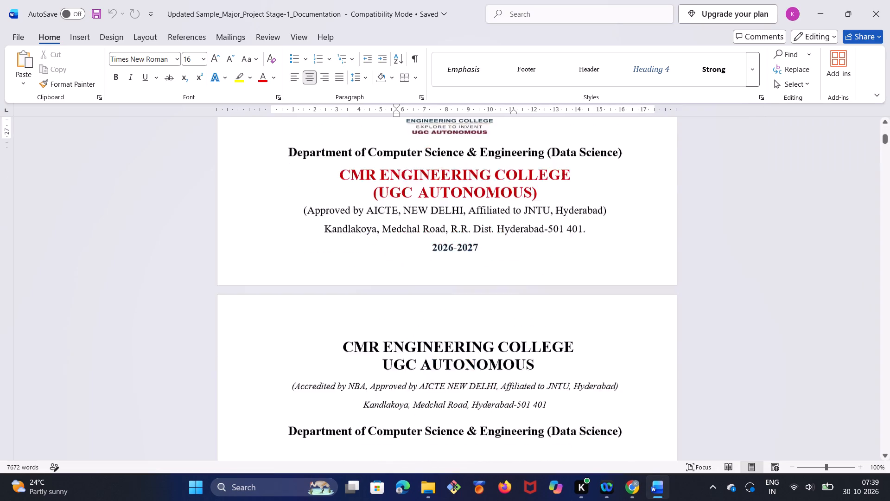
{"action": "scroll", "coordinate": [339, 188], "scroll_direction": "down", "scroll_amount": 4}
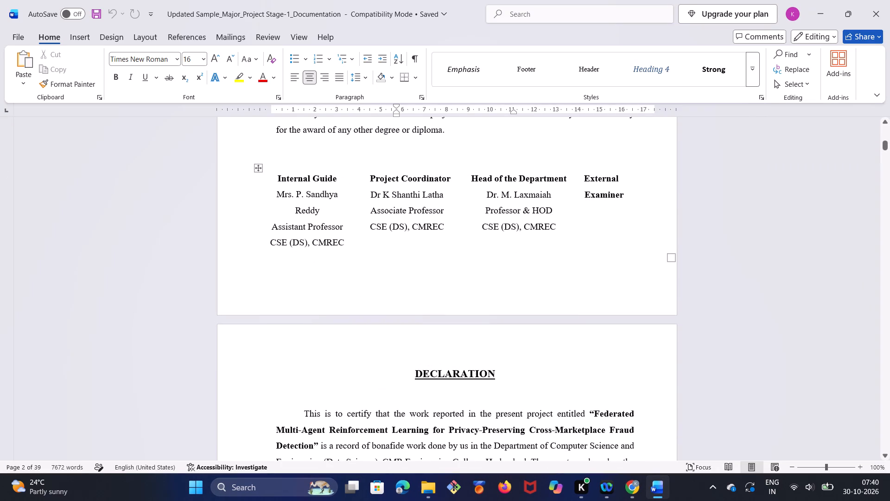
{"action": "scroll", "coordinate": [339, 188], "scroll_direction": "down", "scroll_amount": 5}
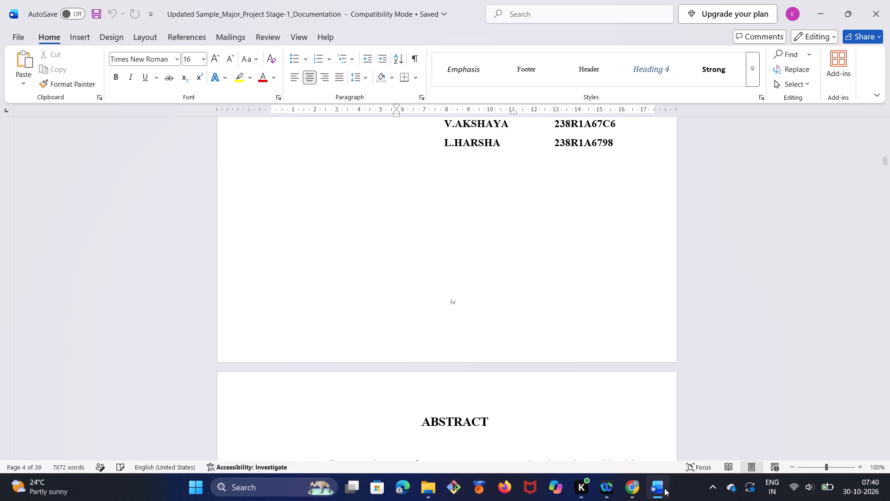
{"action": "left_click", "coordinate": [652, 492]}
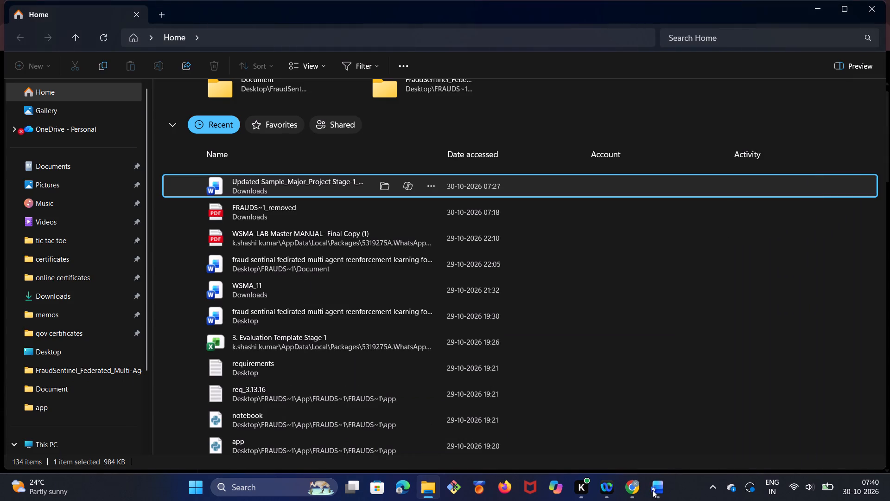
{"action": "left_click", "coordinate": [653, 490]}
{"action": "scroll", "coordinate": [342, 222], "scroll_direction": "up", "scroll_amount": 2}
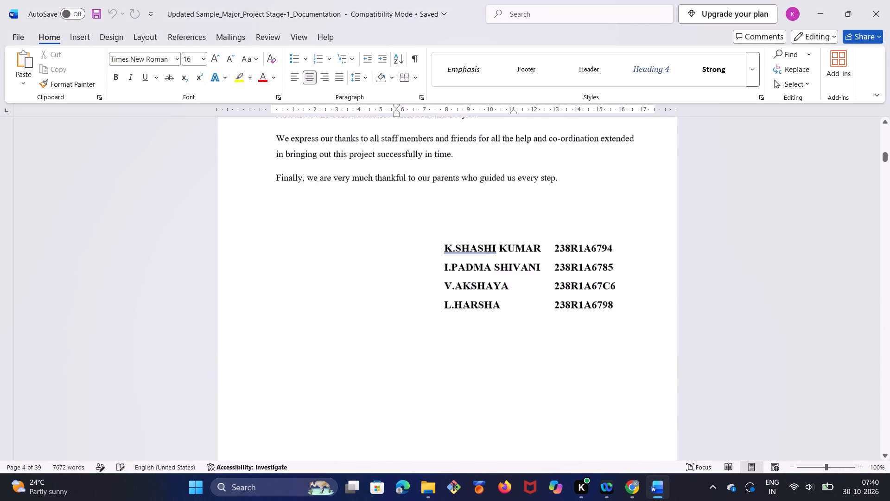
{"action": "scroll", "coordinate": [342, 222], "scroll_direction": "up", "scroll_amount": 1}
Save the report as a PDF in Downloads under the same file name, and close the PDF that opens.
{"action": "left_click", "coordinate": [21, 39]}
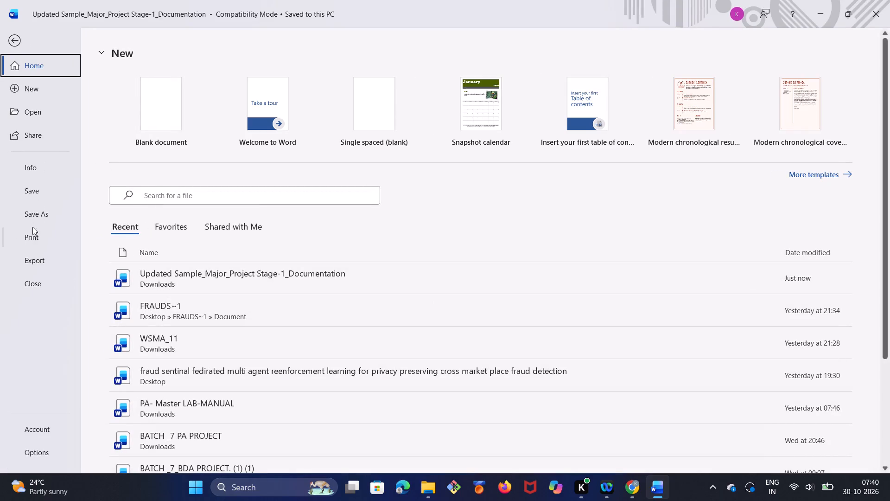
{"action": "left_click", "coordinate": [30, 213]}
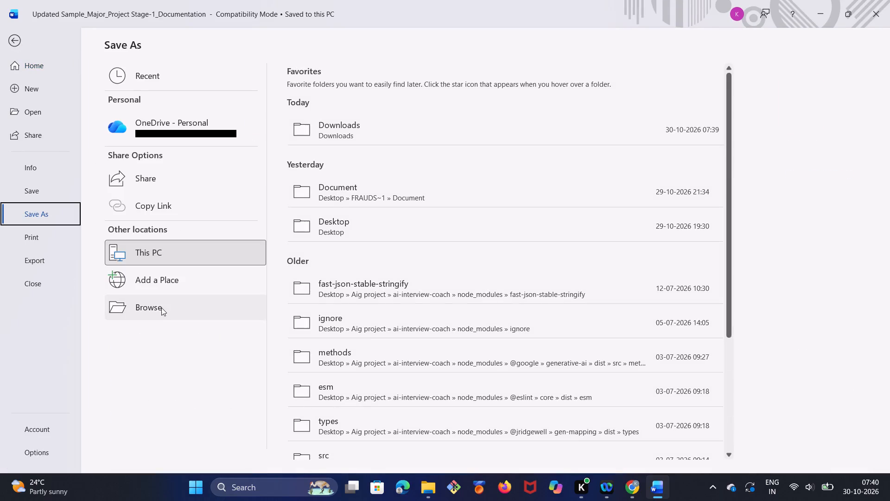
{"action": "left_click", "coordinate": [161, 308]}
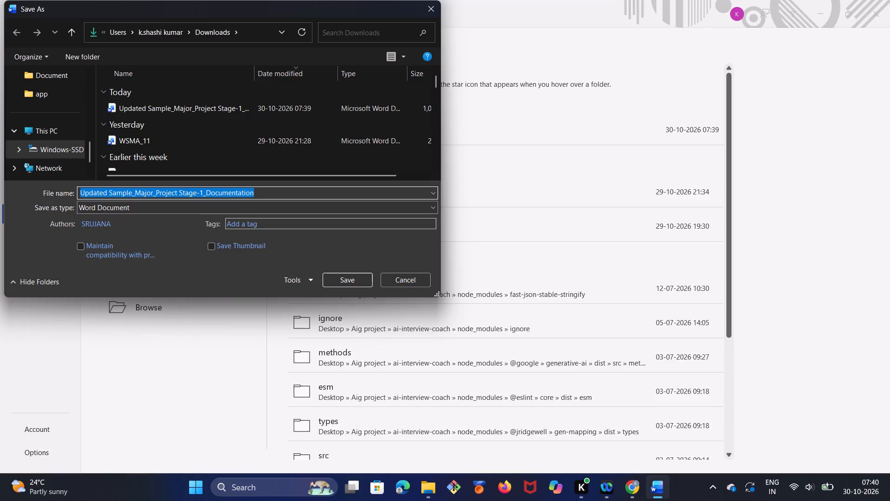
{"action": "left_click", "coordinate": [355, 212]}
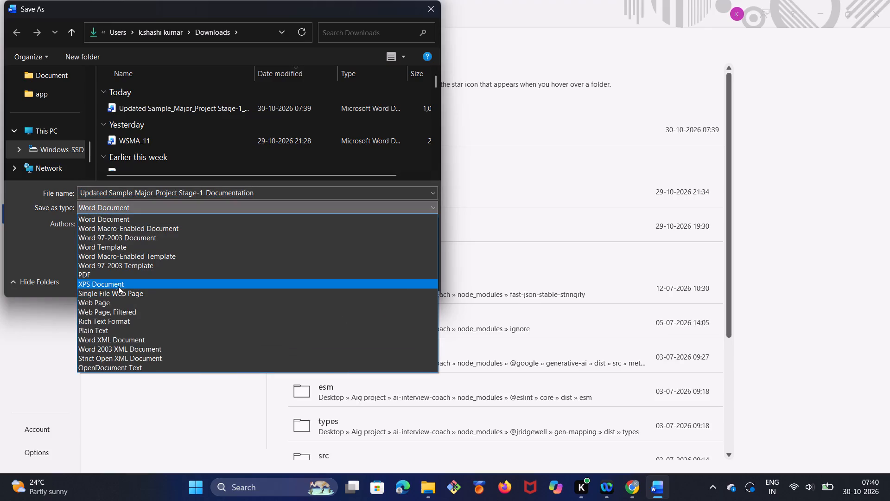
{"action": "left_click", "coordinate": [113, 278]}
{"action": "left_click", "coordinate": [342, 298]}
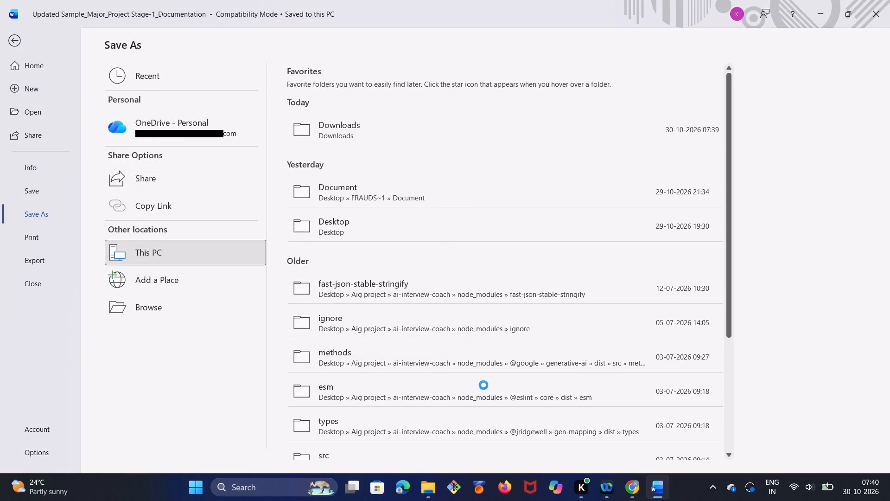
{"action": "left_click", "coordinate": [434, 488]}
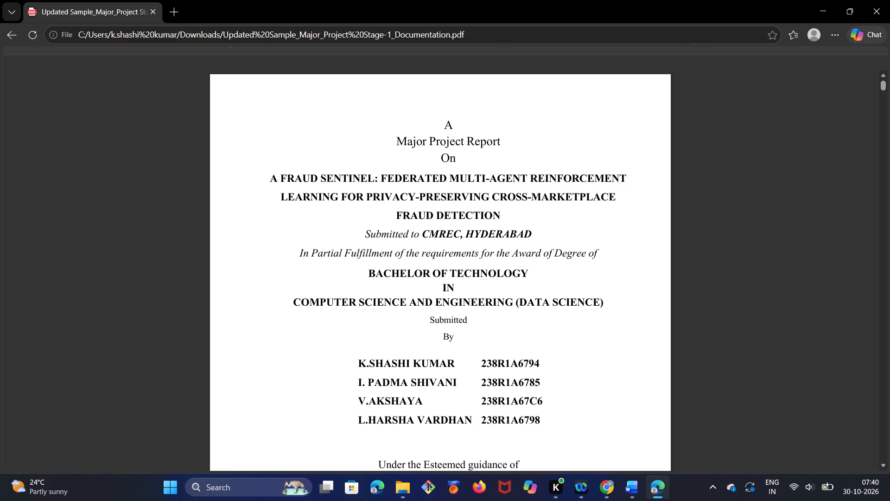
{"action": "left_click", "coordinate": [883, 11]}
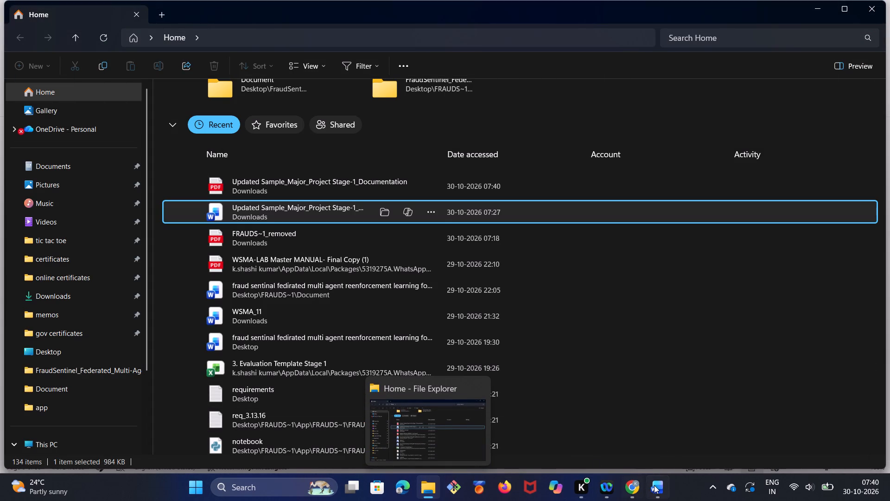
Switch to Chrome, search for "remove pages from pdf" in a new tab, and open iLovePDF's Remove PDF pages tool.
{"action": "left_click", "coordinate": [629, 489]}
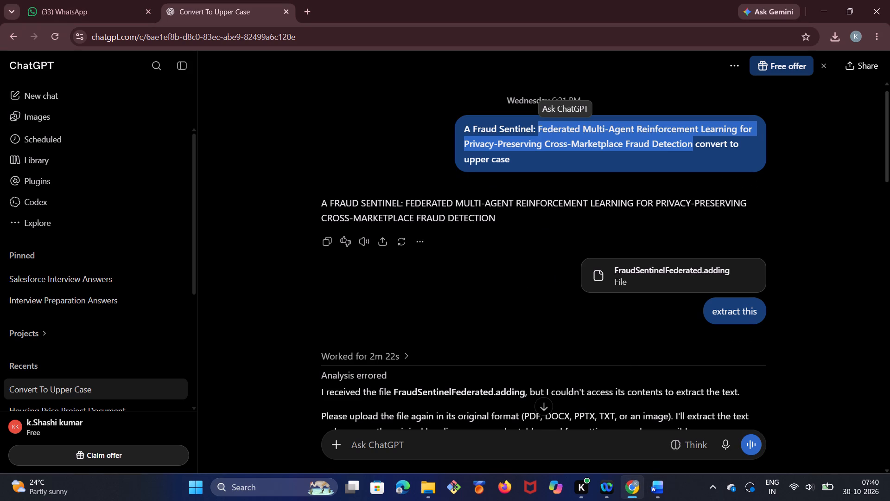
{"action": "left_click", "coordinate": [308, 11]}
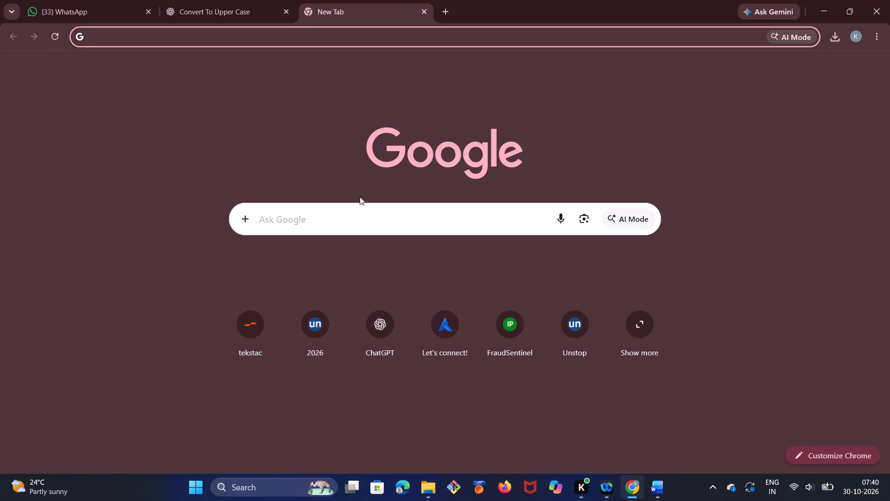
{"action": "left_click", "coordinate": [359, 209]}
{"action": "left_click_drag", "start_coordinate": [359, 209], "coordinate": [324, 290]}
{"action": "left_click", "coordinate": [324, 290]}
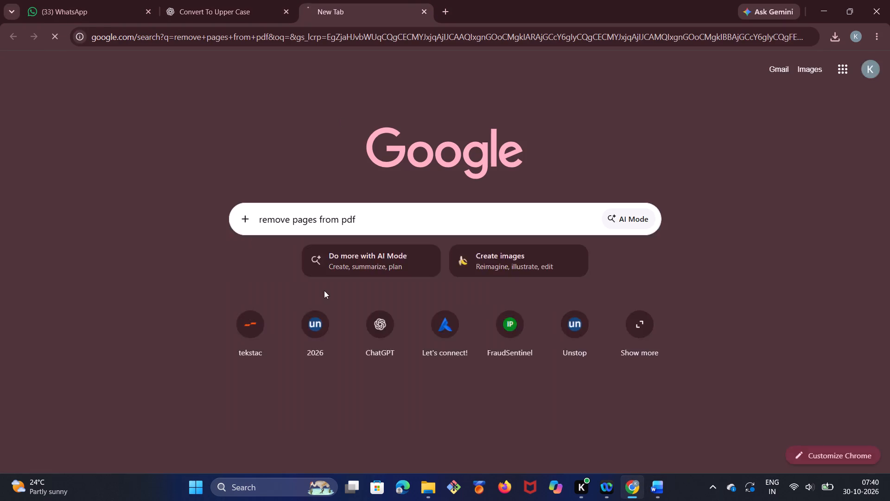
{"action": "left_click", "coordinate": [242, 198]}
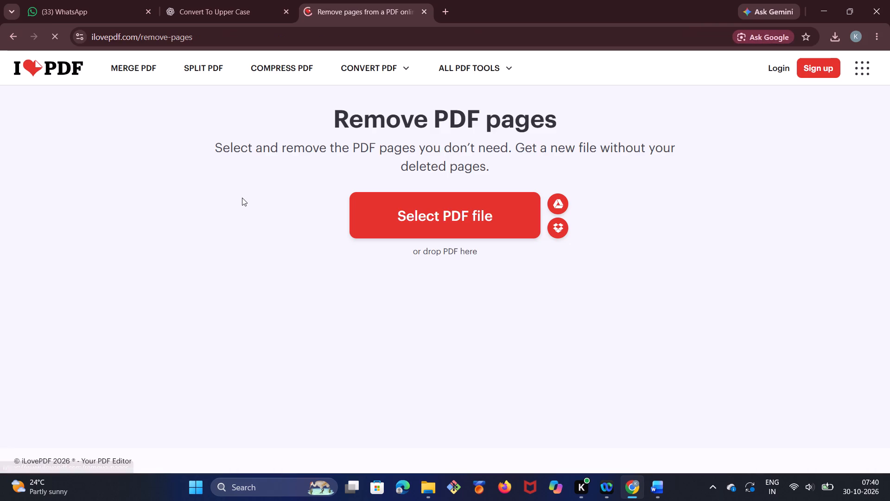
Upload the Updated Sample_Major_Project Stage-1_Documentation PDF from Downloads to the page remover.
{"action": "left_click", "coordinate": [430, 229]}
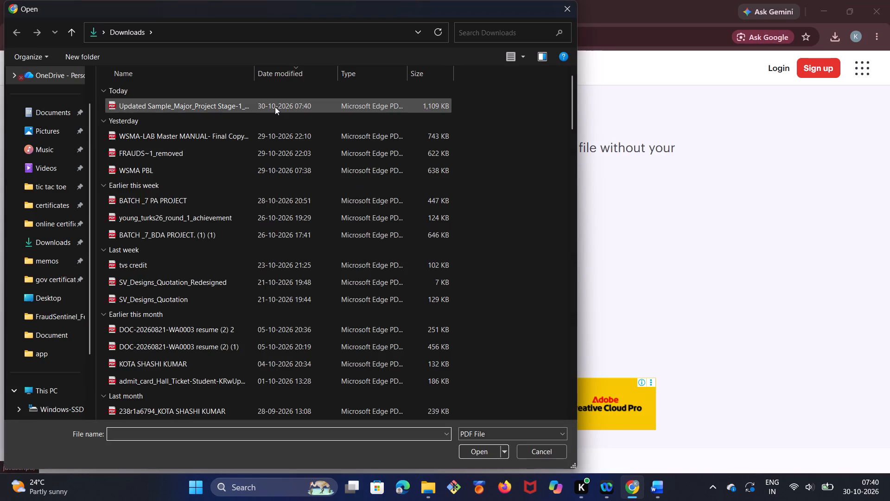
{"action": "left_click", "coordinate": [266, 109]}
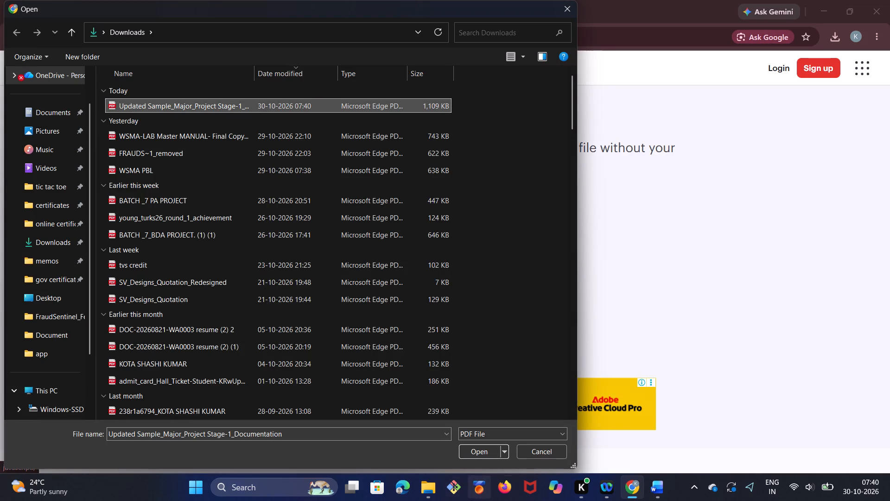
{"action": "left_click", "coordinate": [477, 450]}
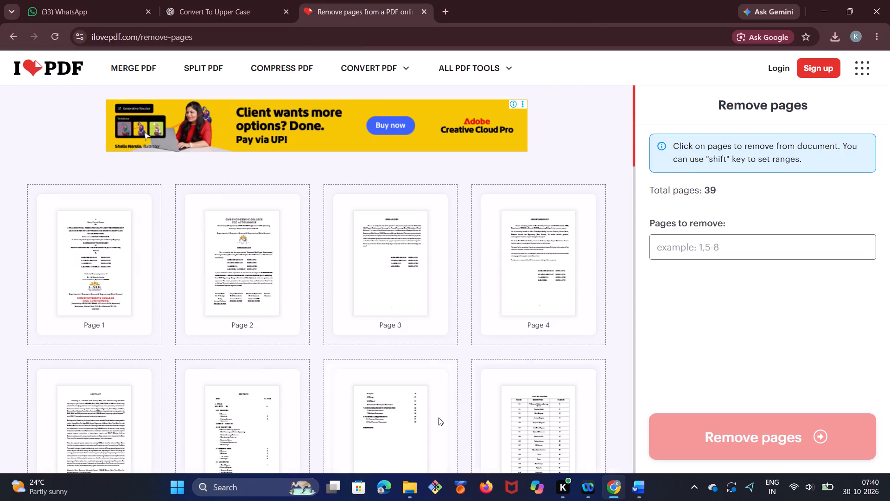
Mark pages 5, 8, 9 and 10 of the uploaded PDF for removal.
{"action": "scroll", "coordinate": [439, 408], "scroll_direction": "down", "scroll_amount": 1}
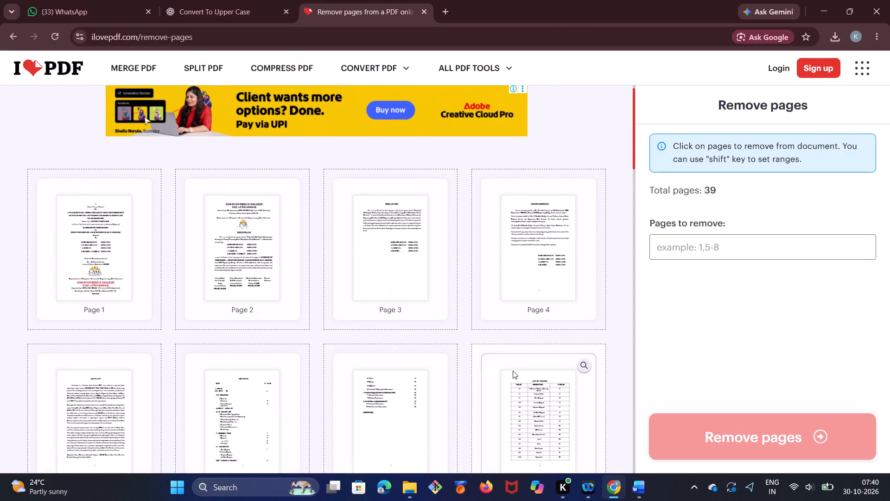
{"action": "scroll", "coordinate": [513, 371], "scroll_direction": "down", "scroll_amount": 1}
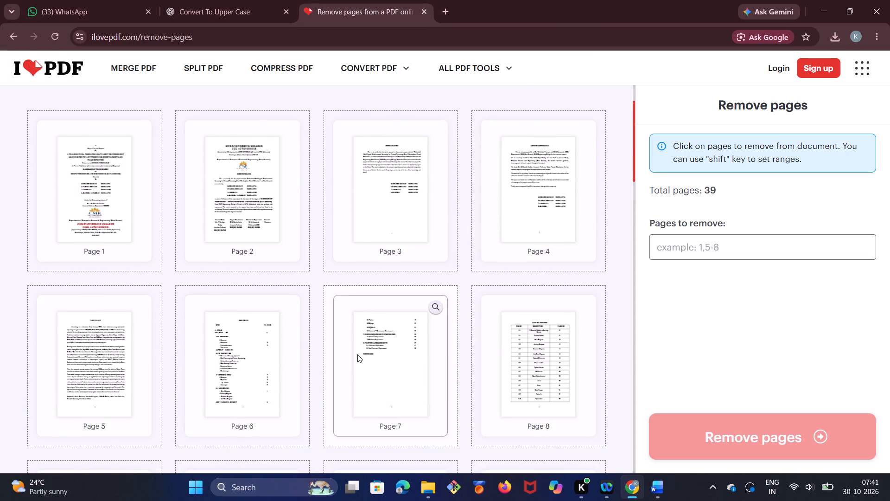
{"action": "scroll", "coordinate": [367, 361], "scroll_direction": "down", "scroll_amount": 1}
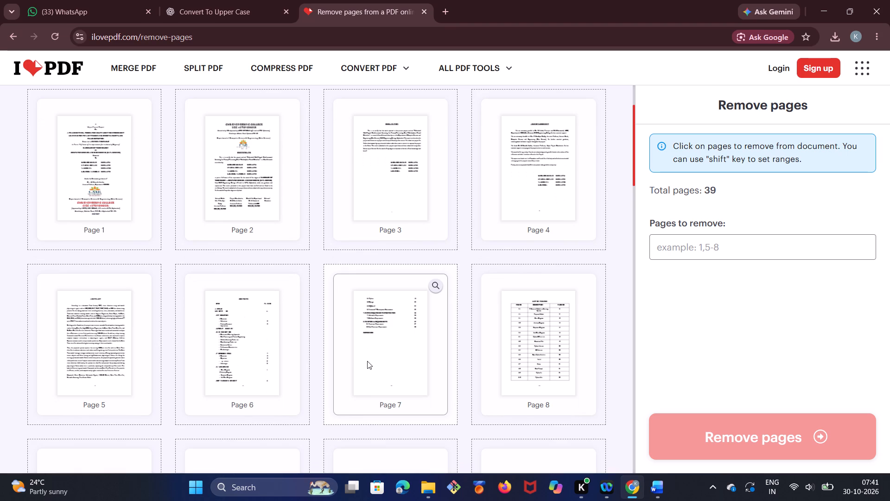
{"action": "scroll", "coordinate": [367, 361], "scroll_direction": "down", "scroll_amount": 1}
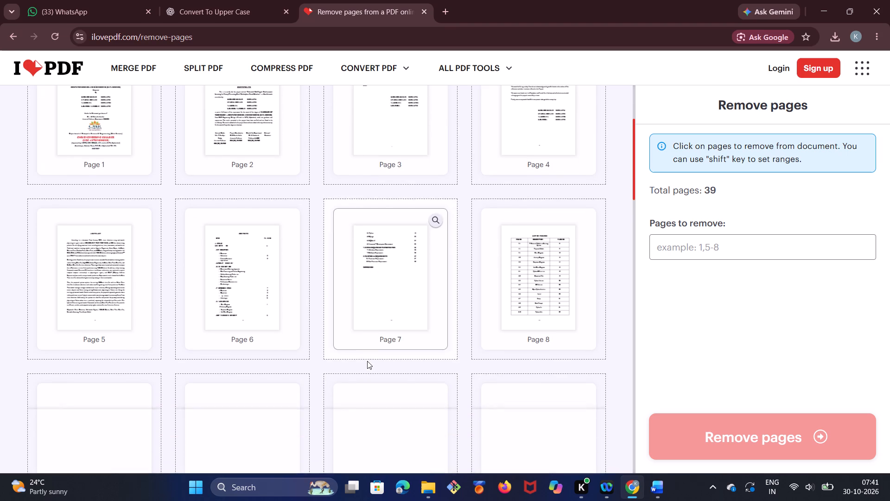
{"action": "scroll", "coordinate": [367, 361], "scroll_direction": "down", "scroll_amount": 1}
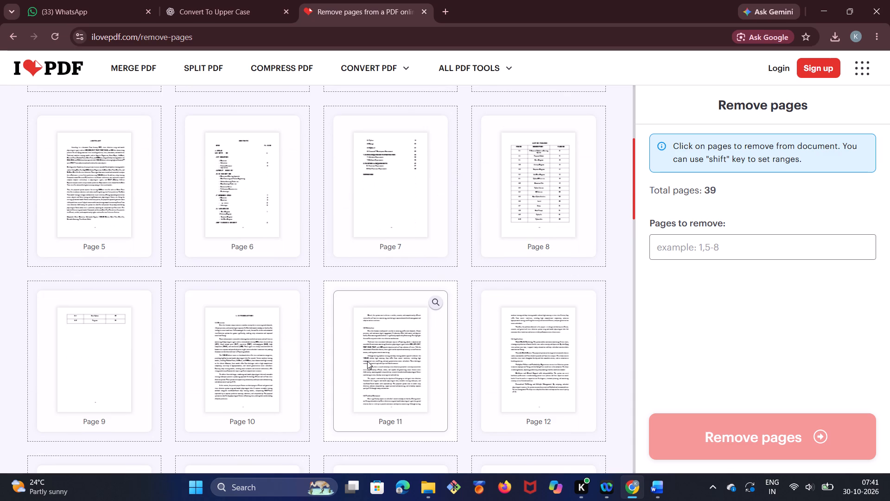
{"action": "left_click", "coordinate": [129, 246]}
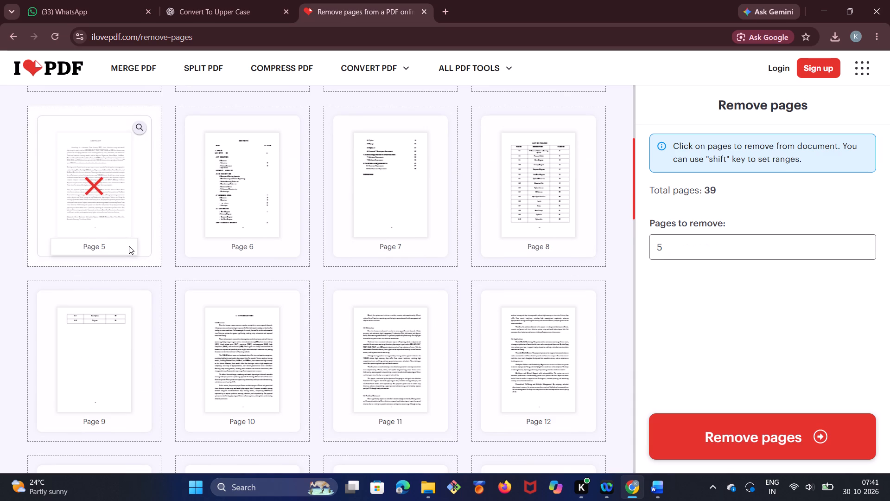
{"action": "scroll", "coordinate": [129, 246], "scroll_direction": "up", "scroll_amount": 2}
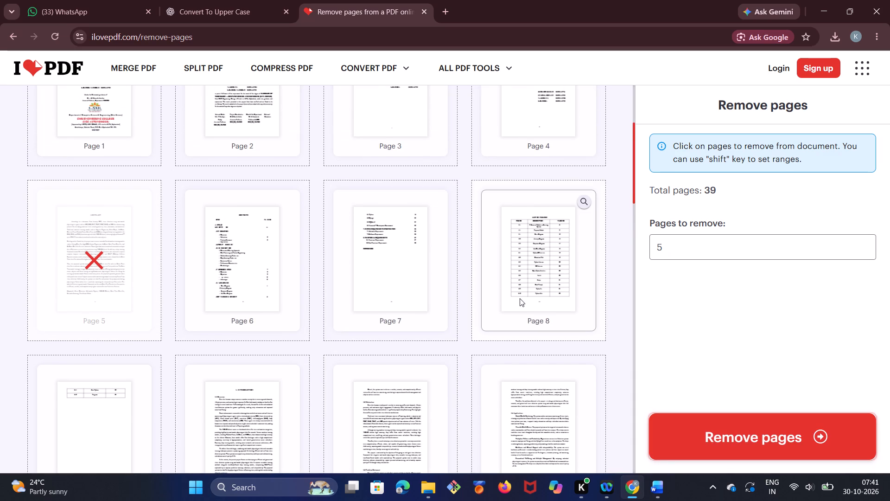
{"action": "left_click", "coordinate": [520, 299]}
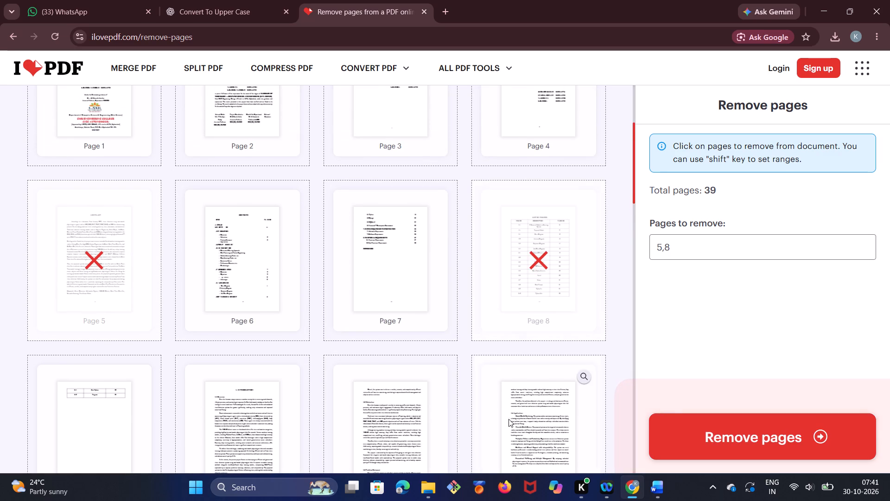
{"action": "scroll", "coordinate": [491, 441], "scroll_direction": "down", "scroll_amount": 1}
{"action": "left_click", "coordinate": [138, 404]}
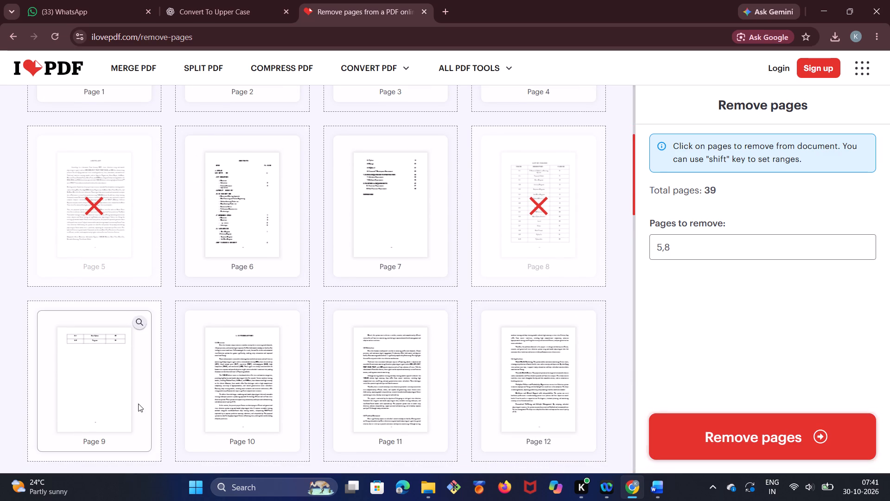
{"action": "left_click", "coordinate": [238, 403]}
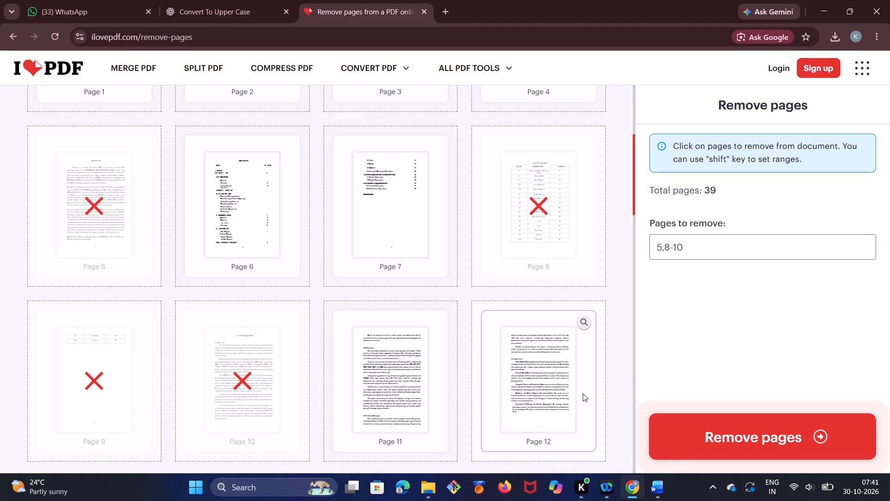
Extend the marked range through the last page by setting the pages to remove to 5,8-39.
{"action": "scroll", "coordinate": [544, 418], "scroll_direction": "down", "scroll_amount": 9}
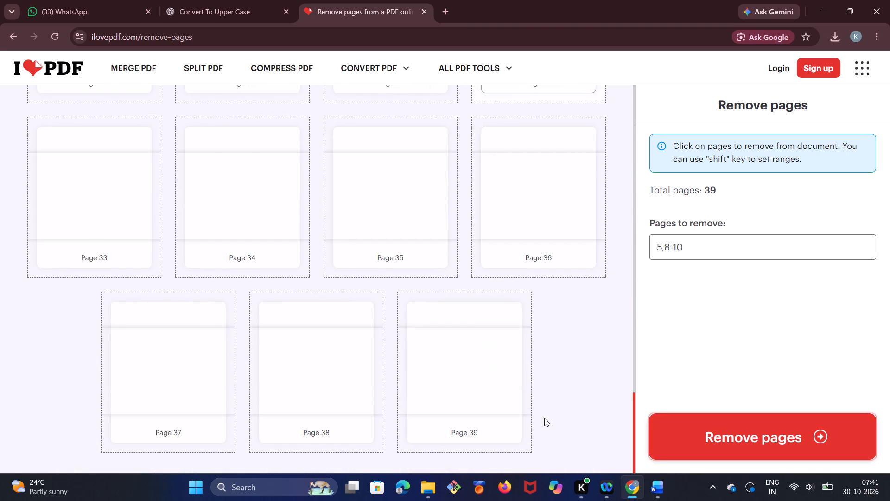
{"action": "scroll", "coordinate": [544, 418], "scroll_direction": "down", "scroll_amount": 2}
{"action": "scroll", "coordinate": [544, 418], "scroll_direction": "up", "scroll_amount": 4}
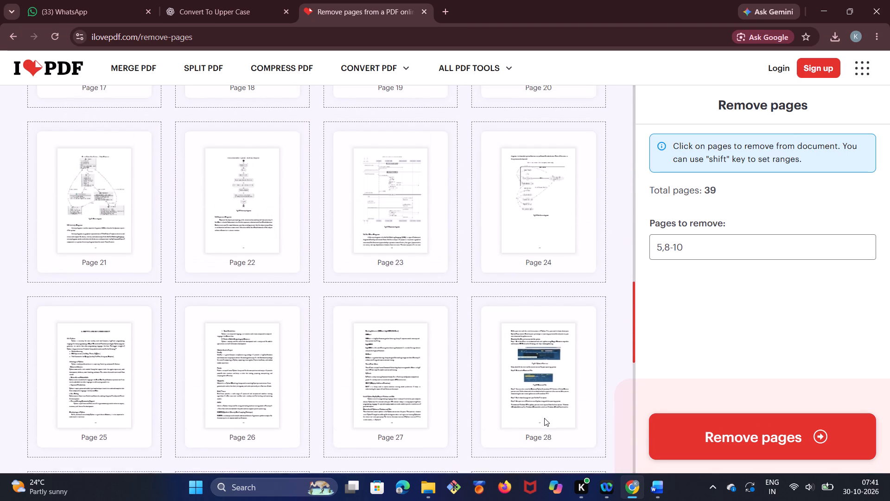
{"action": "left_click", "coordinate": [688, 246]}
{"action": "key", "text": "BackSpace"}
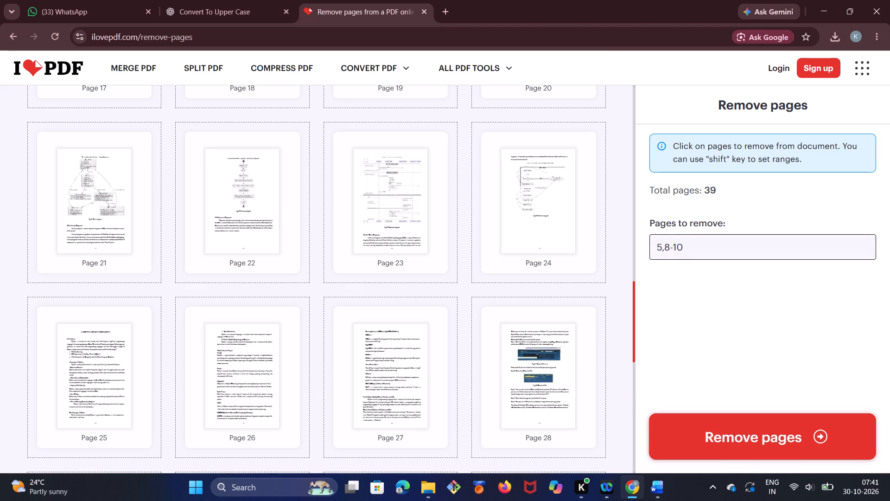
{"action": "key", "text": "BackSpace"}
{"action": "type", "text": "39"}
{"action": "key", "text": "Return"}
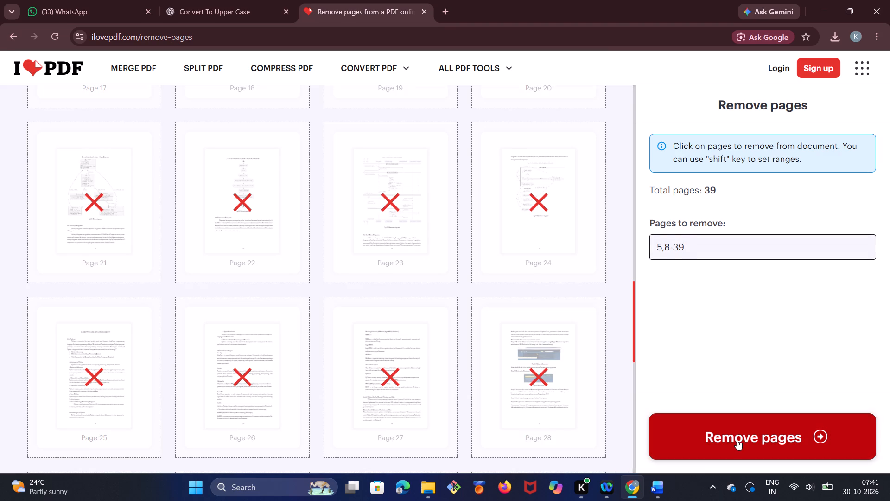
Remove the marked pages from the PDF and download the resulting file.
{"action": "left_click", "coordinate": [737, 440]}
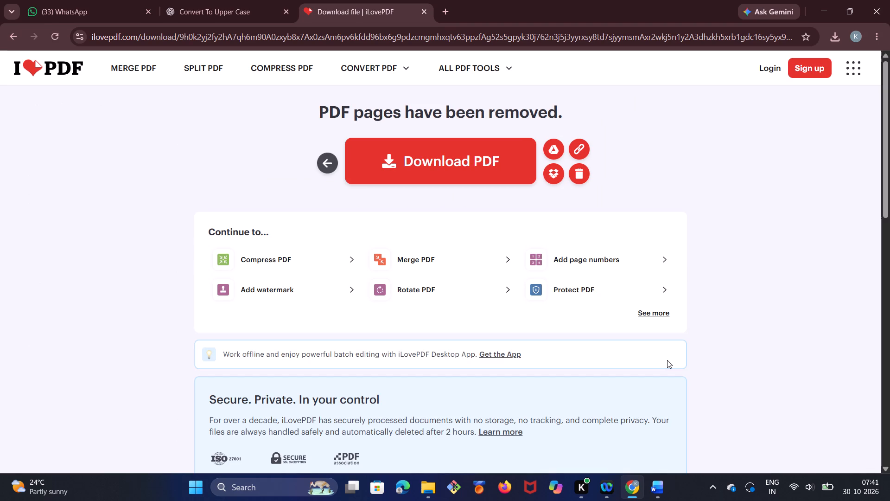
{"action": "left_click", "coordinate": [501, 179]}
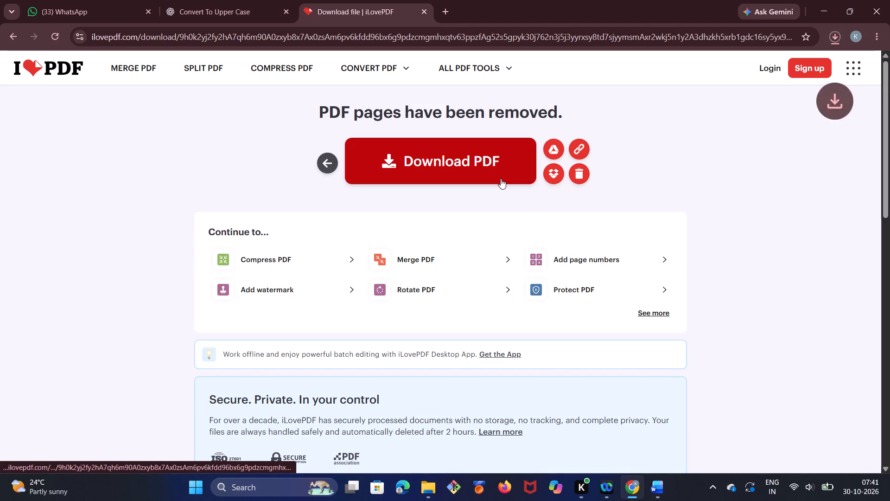
Open the downloaded PDF and review its remaining pages, especially the acknowledgment and the table of contents with its page numbers.
{"action": "left_click", "coordinate": [757, 61]}
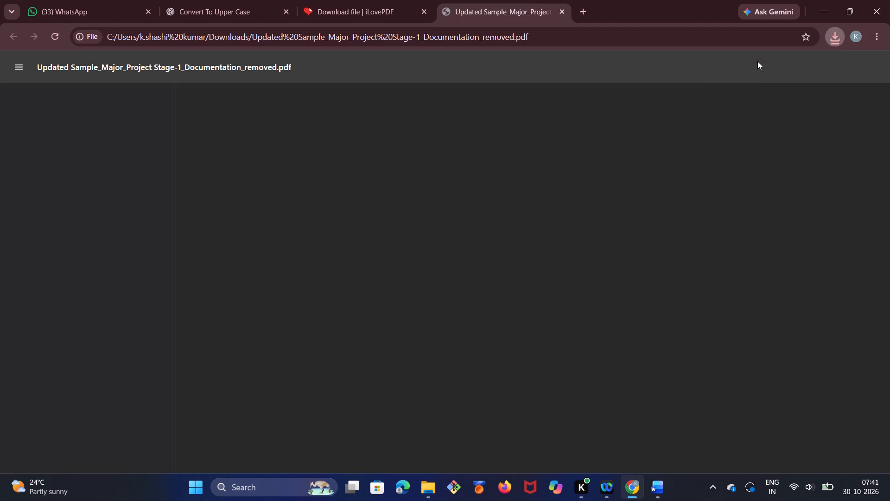
{"action": "scroll", "coordinate": [613, 248], "scroll_direction": "down", "scroll_amount": 5}
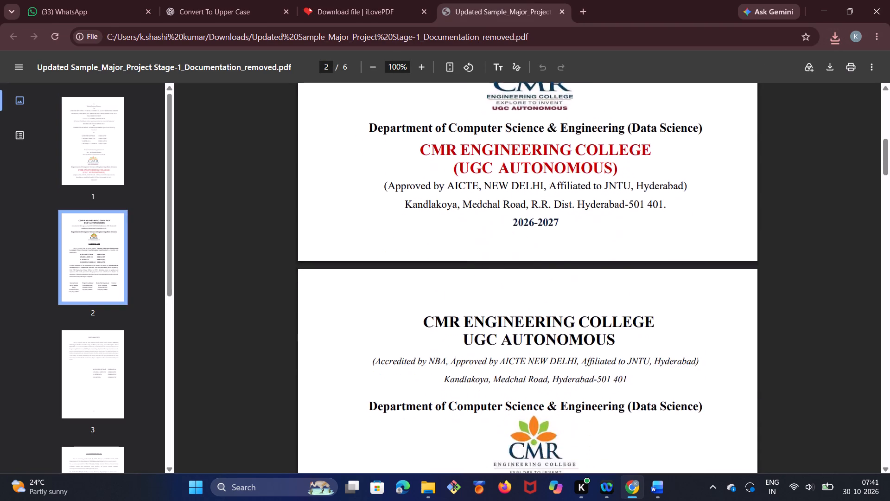
{"action": "scroll", "coordinate": [613, 248], "scroll_direction": "down", "scroll_amount": 7}
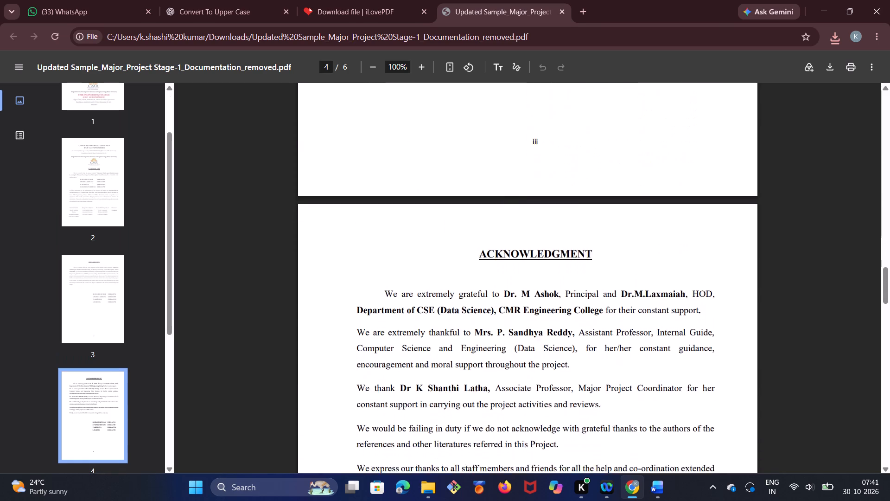
{"action": "scroll", "coordinate": [613, 248], "scroll_direction": "down", "scroll_amount": 2}
{"action": "scroll", "coordinate": [613, 248], "scroll_direction": "up", "scroll_amount": 3}
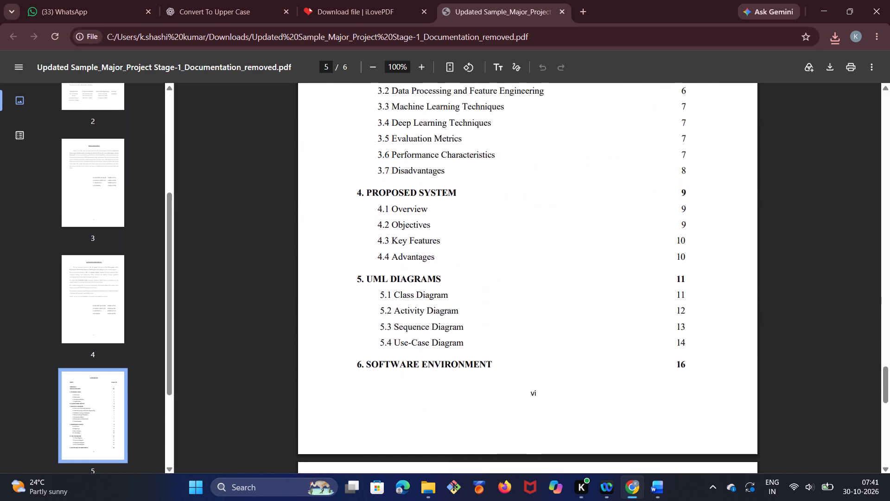
{"action": "scroll", "coordinate": [613, 248], "scroll_direction": "up", "scroll_amount": 5}
{"action": "scroll", "coordinate": [613, 248], "scroll_direction": "down", "scroll_amount": 5}
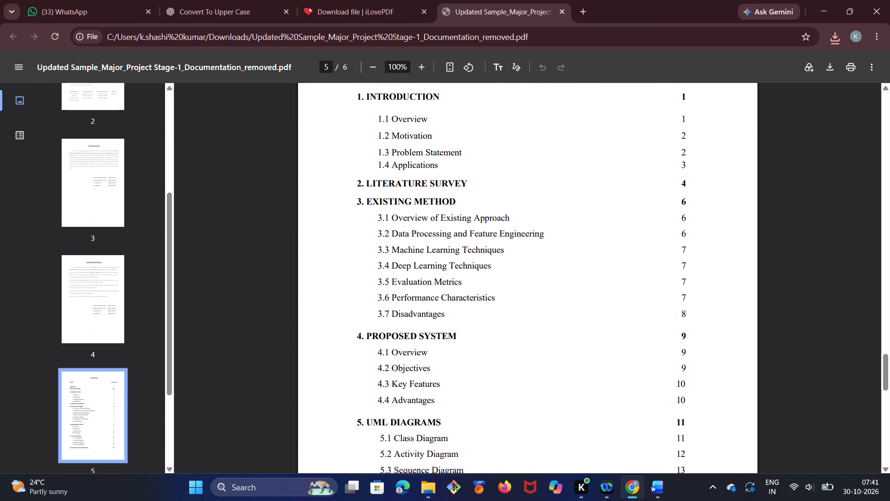
{"action": "scroll", "coordinate": [613, 248], "scroll_direction": "down", "scroll_amount": 3}
{"action": "scroll", "coordinate": [613, 248], "scroll_direction": "up", "scroll_amount": 3}
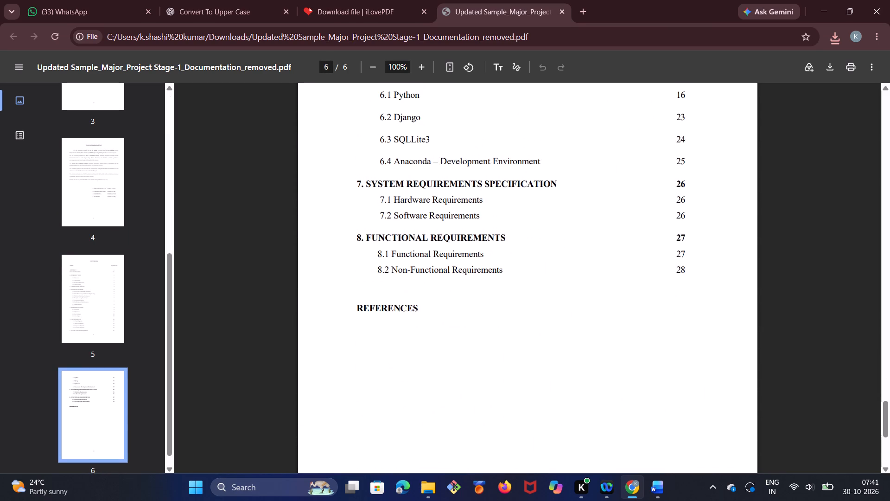
{"action": "scroll", "coordinate": [613, 248], "scroll_direction": "up", "scroll_amount": 1}
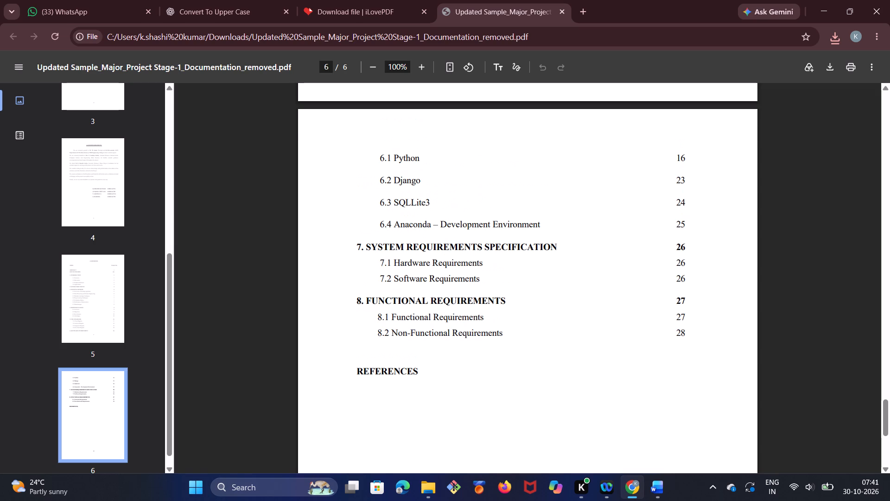
{"action": "scroll", "coordinate": [613, 248], "scroll_direction": "up", "scroll_amount": 2}
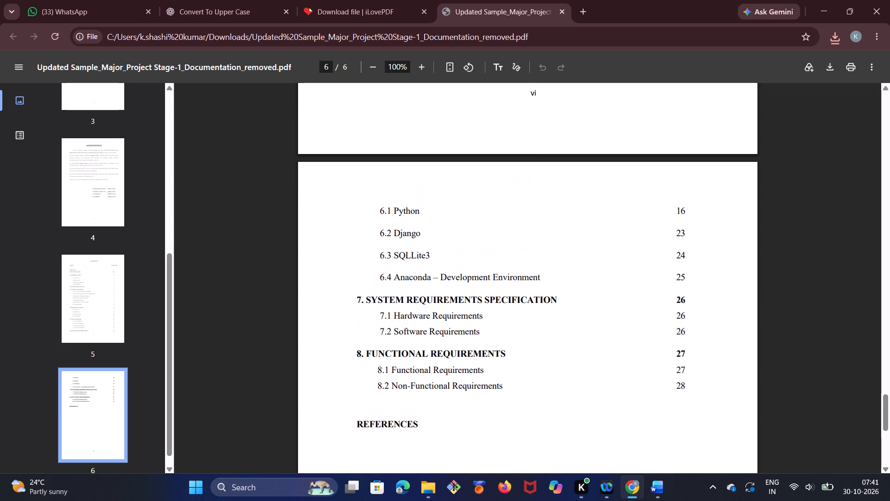
{"action": "scroll", "coordinate": [613, 248], "scroll_direction": "up", "scroll_amount": 2}
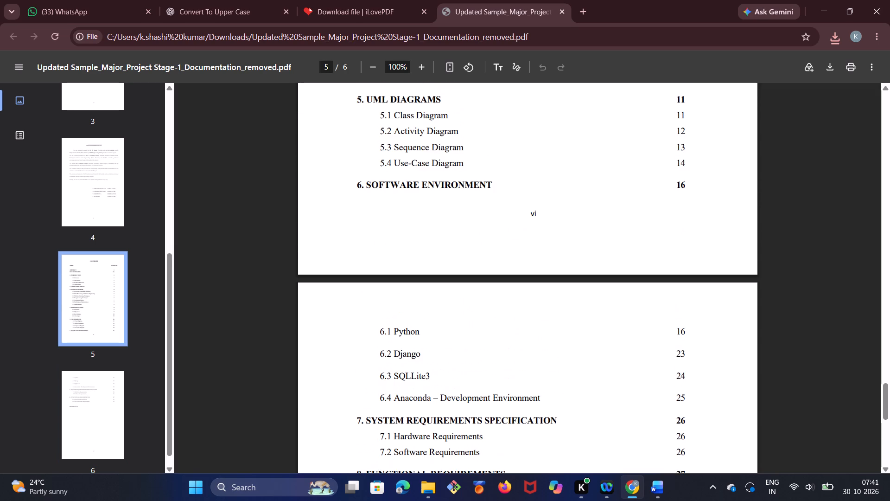
{"action": "scroll", "coordinate": [613, 248], "scroll_direction": "down", "scroll_amount": 2}
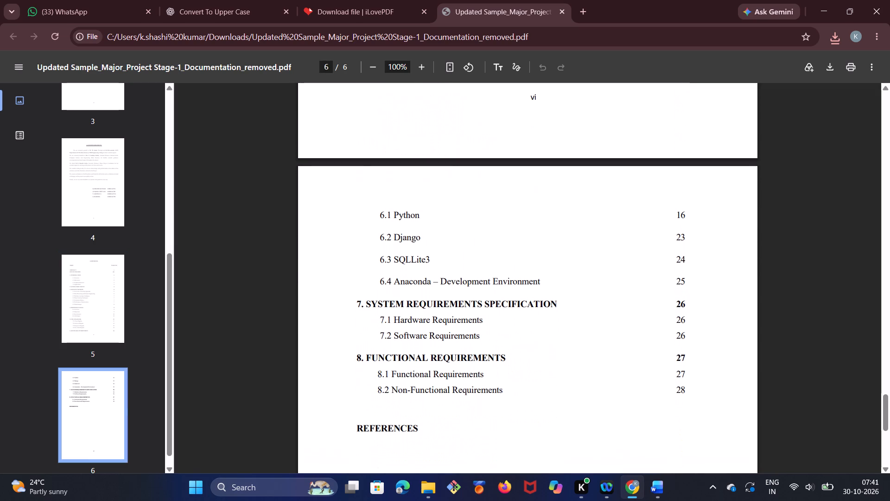
{"action": "scroll", "coordinate": [613, 248], "scroll_direction": "up", "scroll_amount": 1}
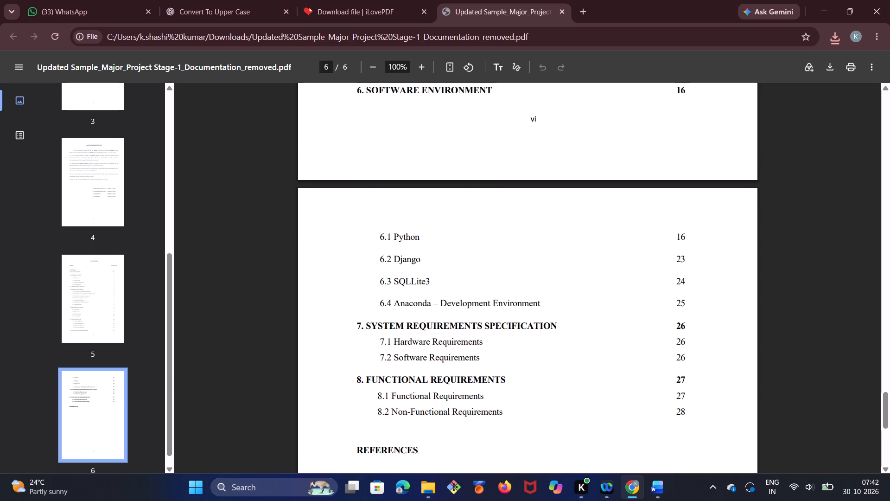
{"action": "scroll", "coordinate": [613, 248], "scroll_direction": "down", "scroll_amount": 2}
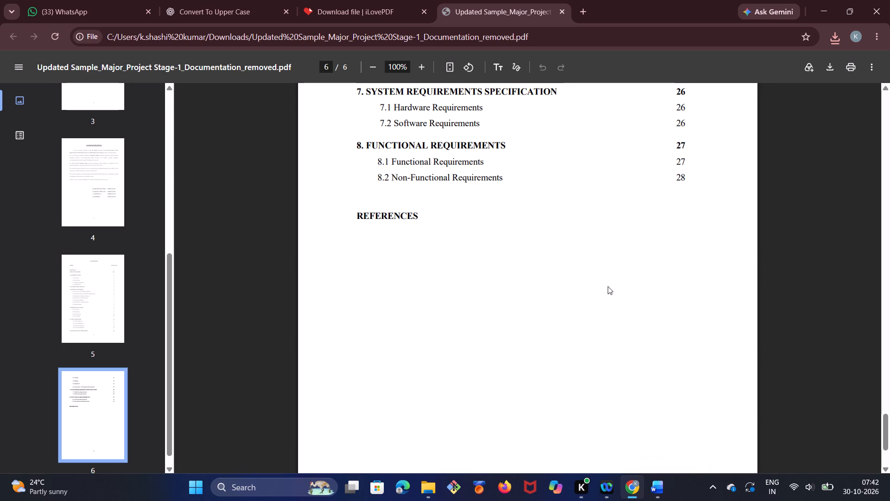
{"action": "scroll", "coordinate": [460, 368], "scroll_direction": "up", "scroll_amount": 4}
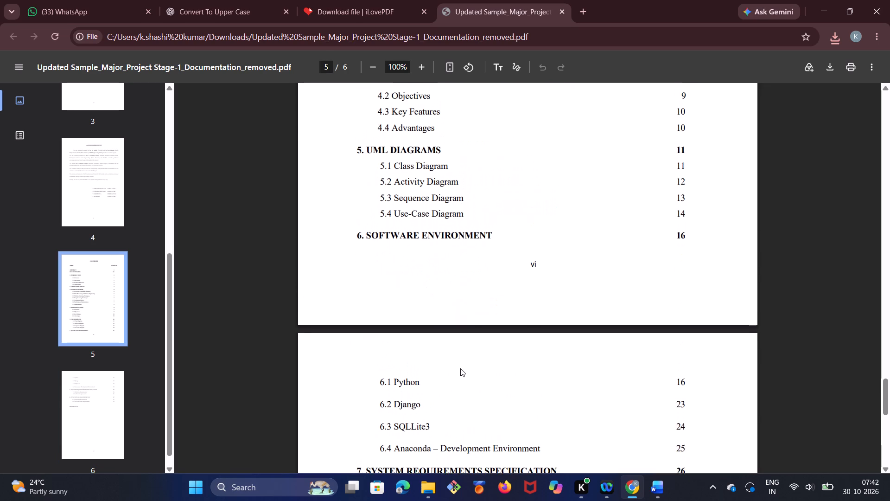
{"action": "scroll", "coordinate": [460, 368], "scroll_direction": "up", "scroll_amount": 3}
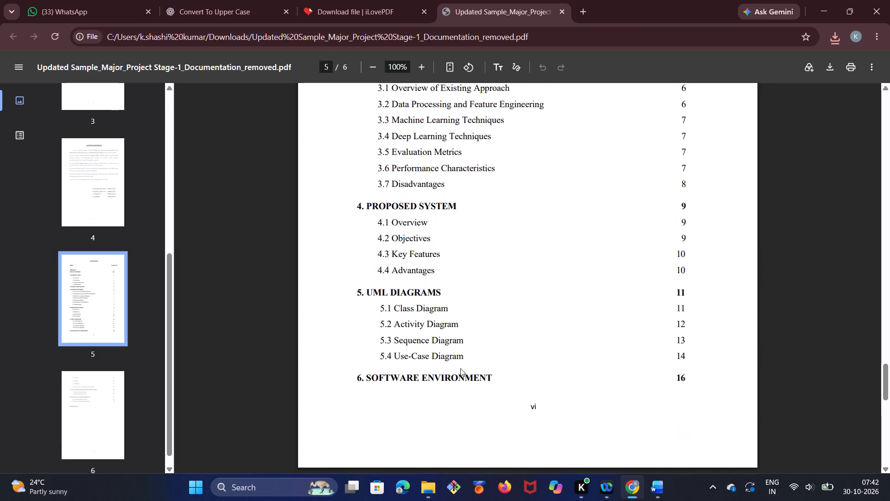
{"action": "scroll", "coordinate": [460, 368], "scroll_direction": "up", "scroll_amount": 4}
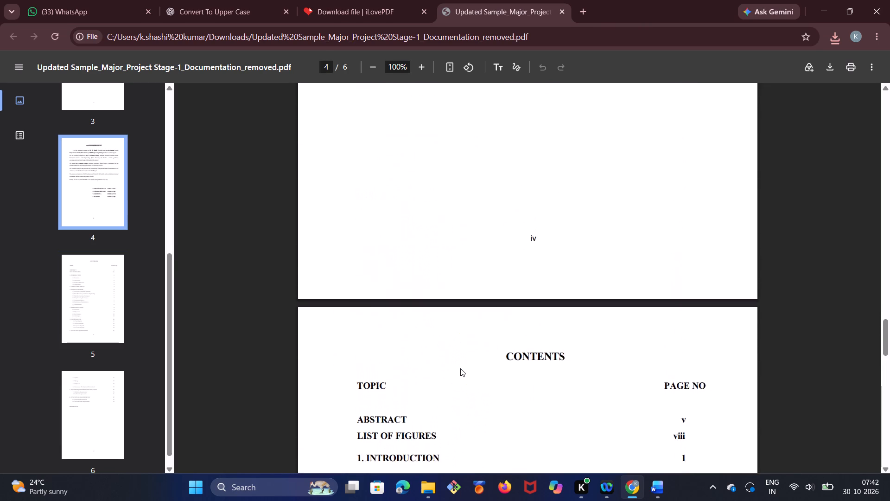
{"action": "scroll", "coordinate": [460, 368], "scroll_direction": "up", "scroll_amount": 2}
{"action": "scroll", "coordinate": [460, 368], "scroll_direction": "down", "scroll_amount": 5}
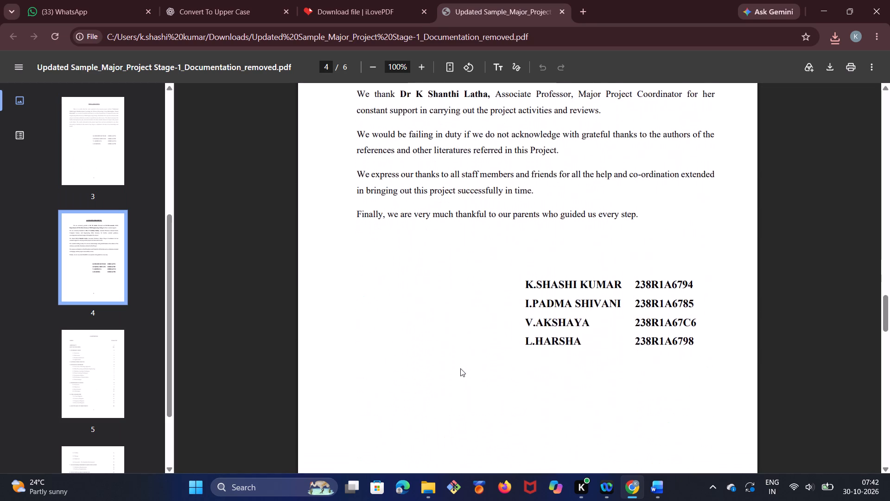
{"action": "scroll", "coordinate": [460, 368], "scroll_direction": "down", "scroll_amount": 2}
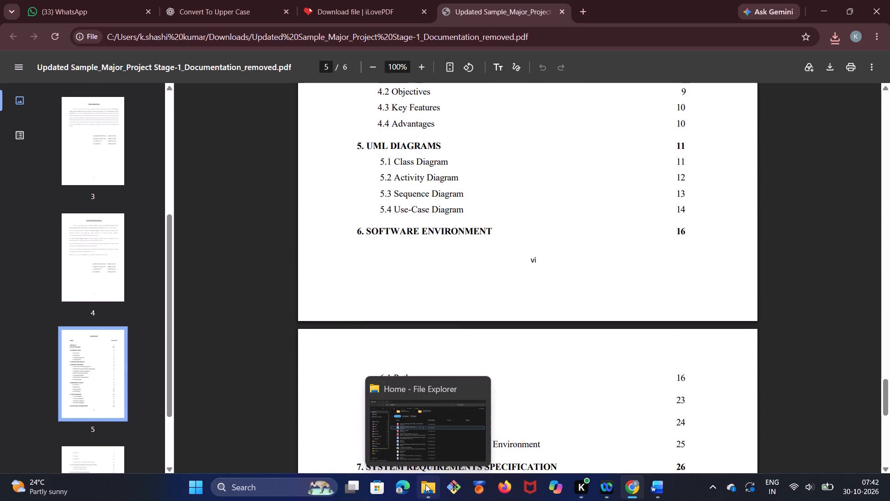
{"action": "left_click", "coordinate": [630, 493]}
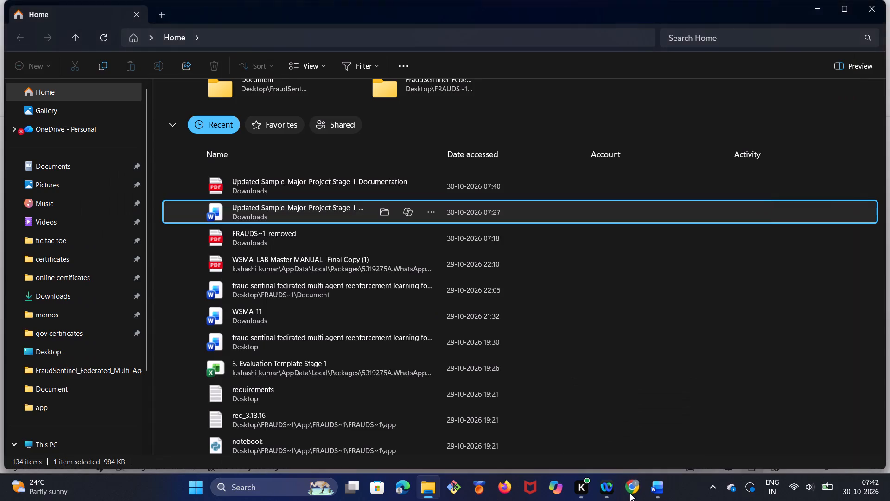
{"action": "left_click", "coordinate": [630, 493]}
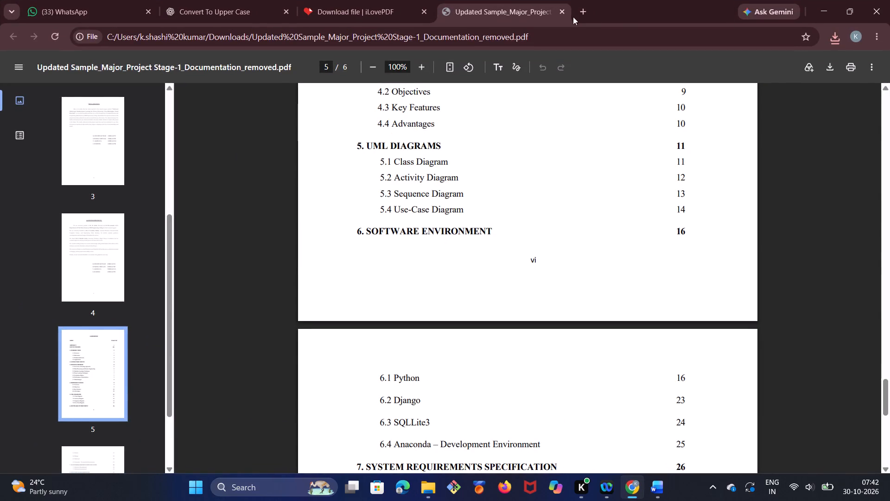
Search for "merge 2 pdf" in a new tab and open iLovePDF's Merge PDF tool.
{"action": "left_click", "coordinate": [584, 12]}
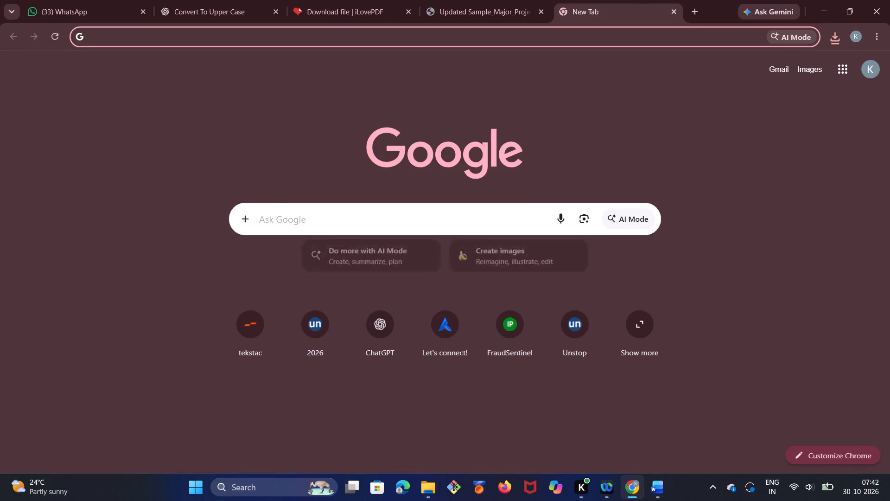
{"action": "left_click", "coordinate": [481, 213]}
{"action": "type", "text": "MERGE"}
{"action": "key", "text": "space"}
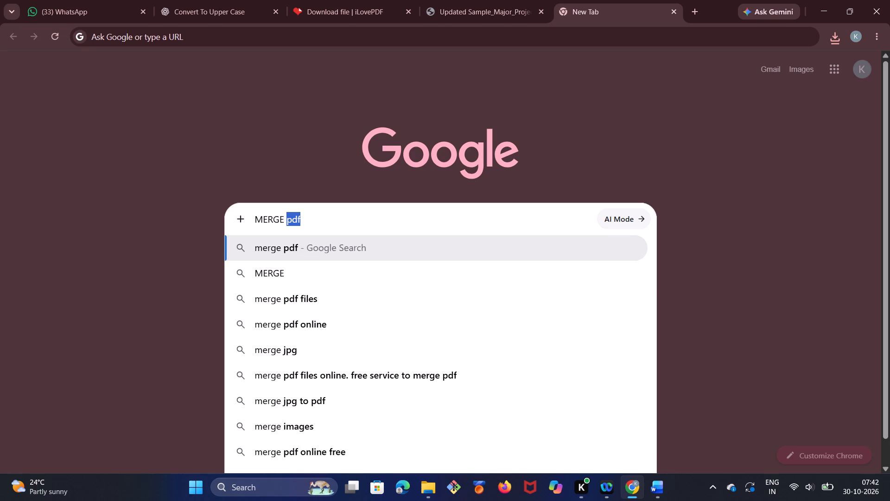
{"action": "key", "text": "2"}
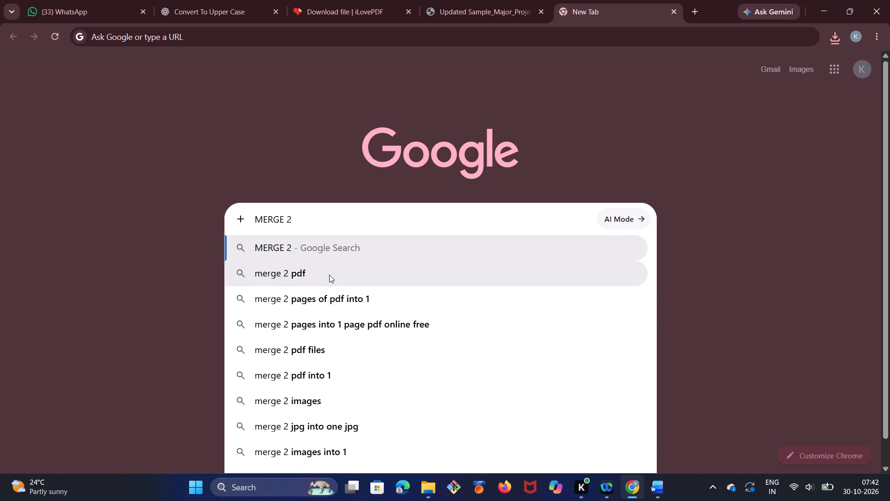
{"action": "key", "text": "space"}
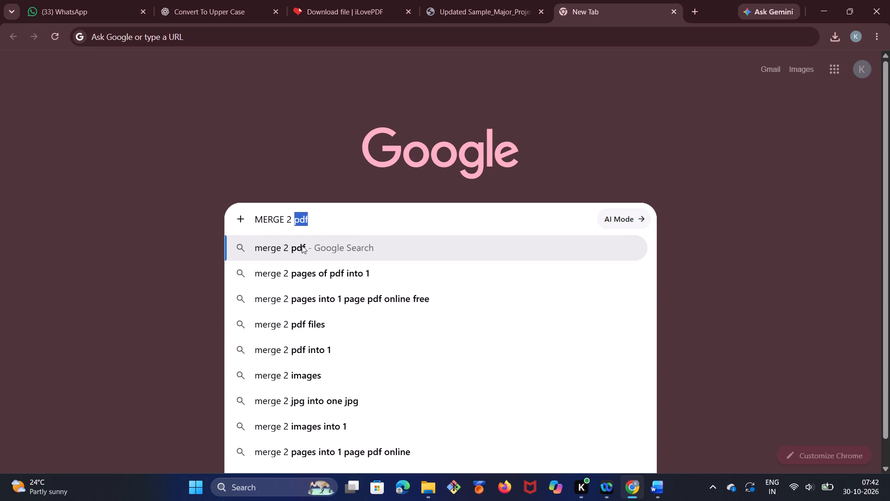
{"action": "left_click", "coordinate": [302, 245]}
{"action": "left_click", "coordinate": [249, 185]}
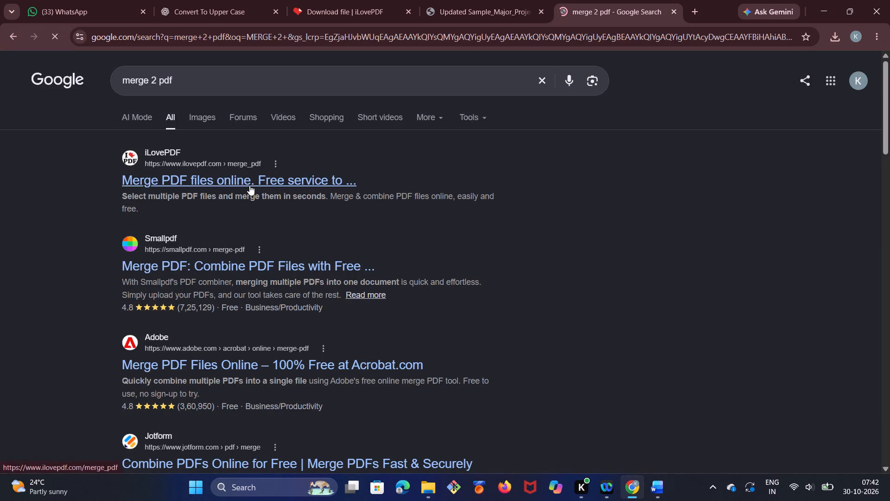
Check Downloads in File Explorer, and upload Updated Sample_Major_Project Stage-1_Documentation_removed from Downloads as the merger's first file in Chrome.
{"action": "left_click", "coordinate": [396, 207]}
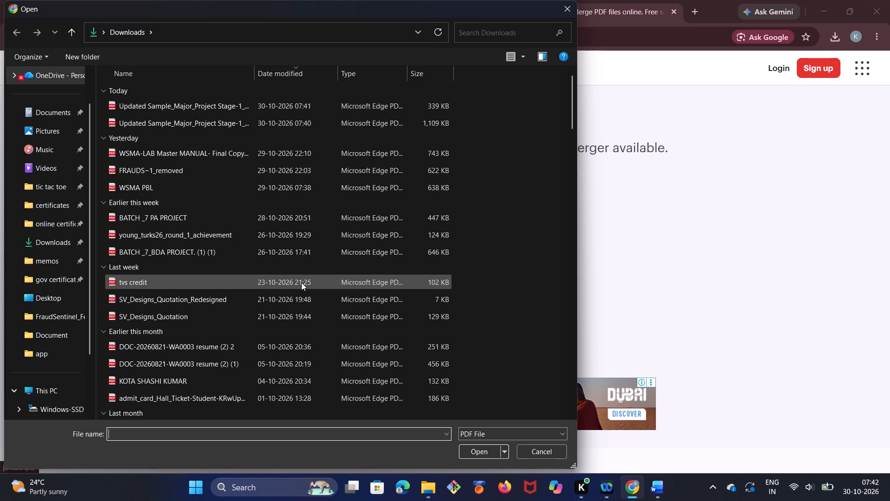
{"action": "left_click", "coordinate": [432, 487]}
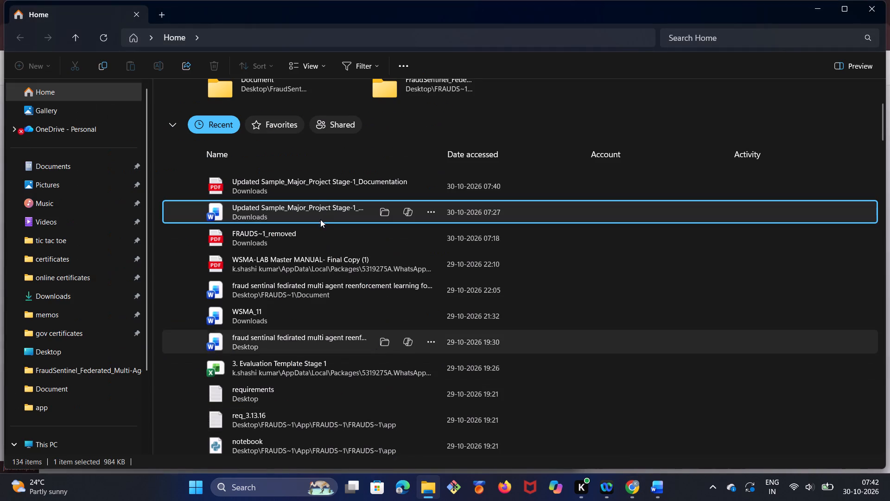
{"action": "left_click", "coordinate": [318, 195]}
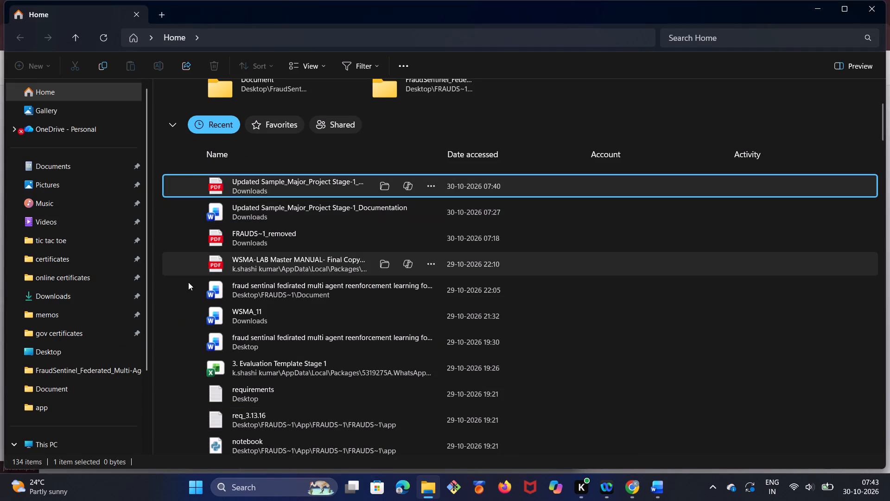
{"action": "left_click", "coordinate": [74, 298]}
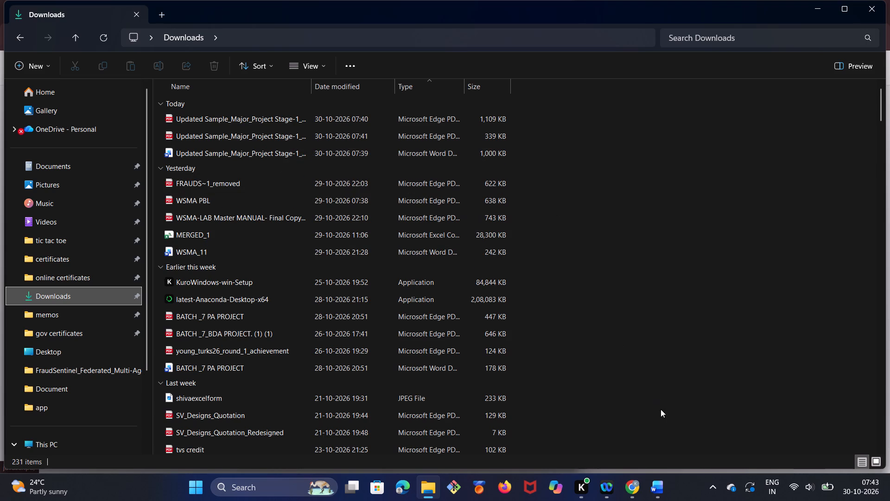
{"action": "left_click", "coordinate": [636, 493]}
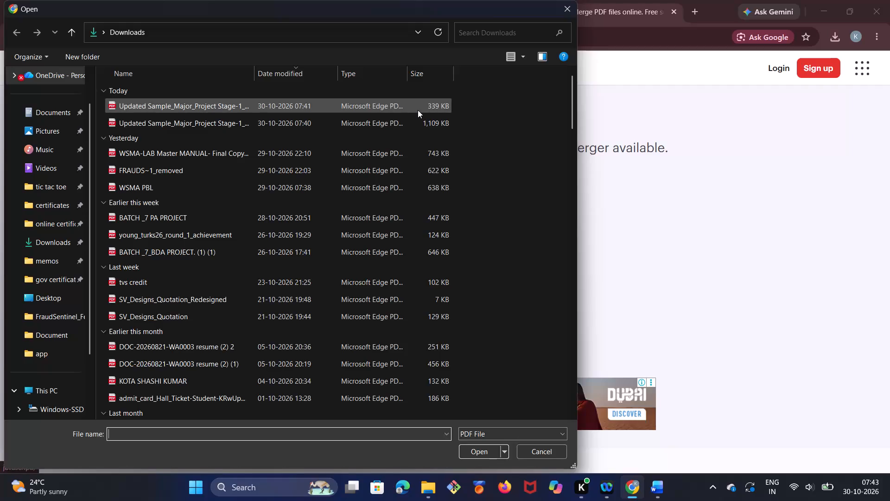
{"action": "left_click", "coordinate": [418, 110]}
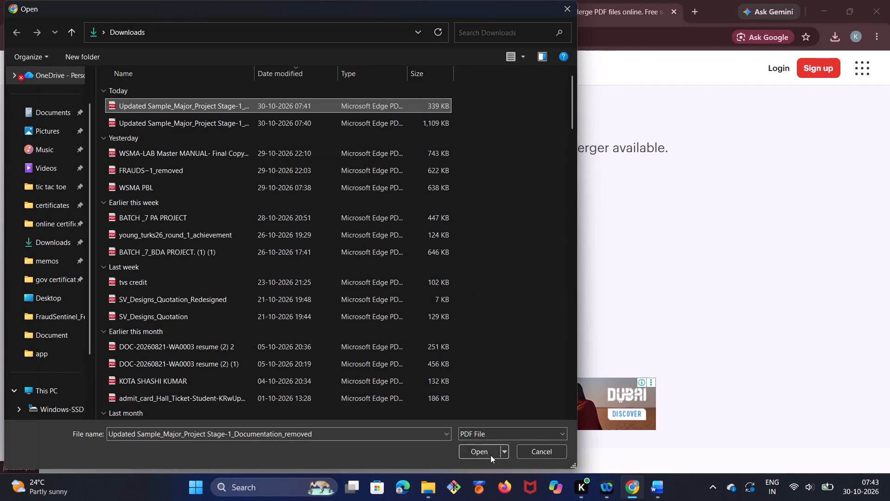
{"action": "left_click", "coordinate": [490, 455]}
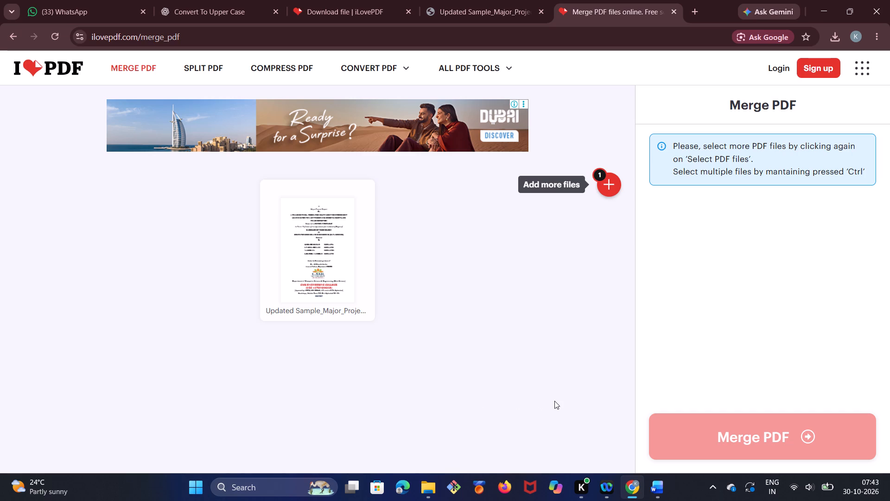
Add FRAUDS~1_removed from the Downloads folder as the second file in the merger.
{"action": "left_click", "coordinate": [606, 183]}
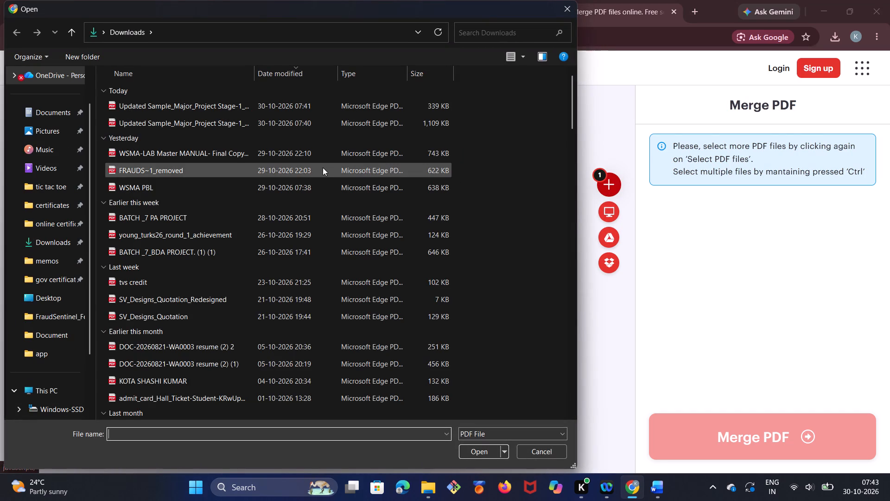
{"action": "left_click", "coordinate": [299, 169]}
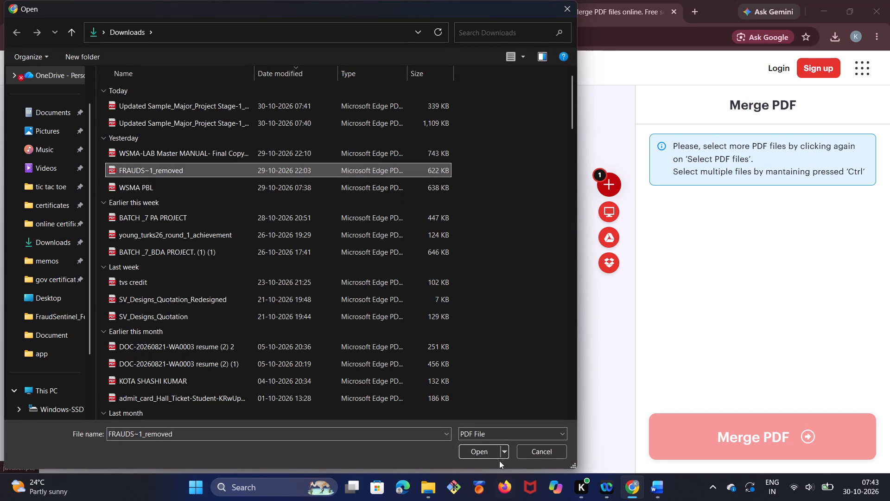
{"action": "left_click", "coordinate": [496, 453]}
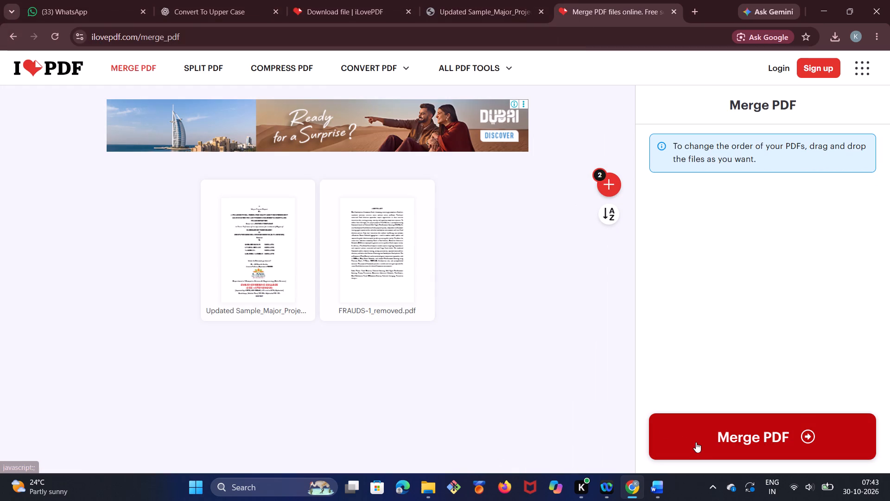
Merge the two PDFs in their present order and download the merged file.
{"action": "left_click", "coordinate": [701, 442]}
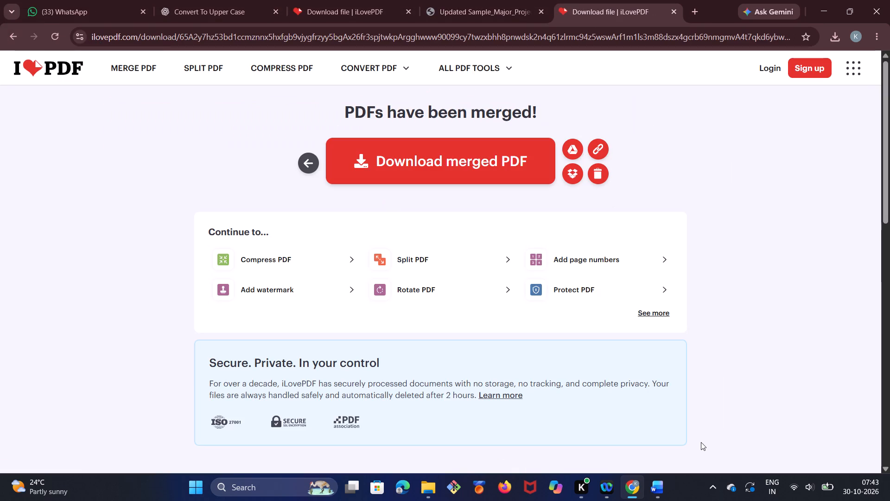
{"action": "left_click", "coordinate": [507, 179]}
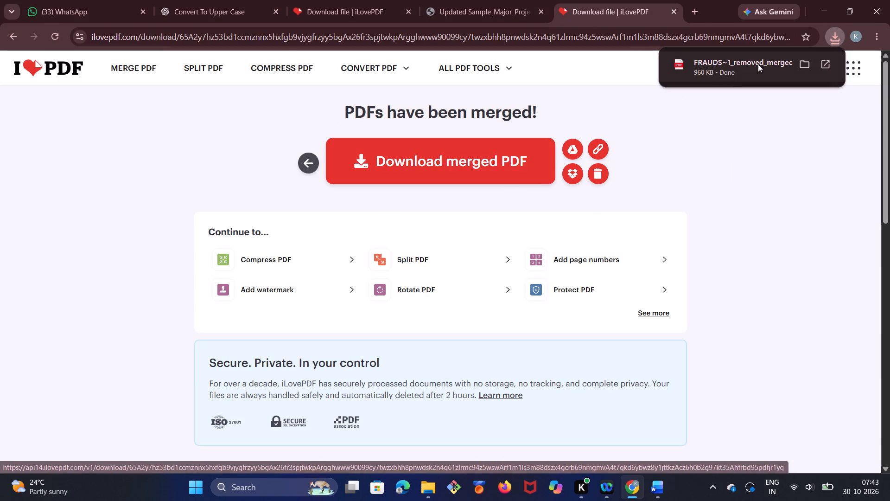
Open the downloaded FRAUDS~1_removed_merged PDF and review it from the cover page through to the start of Chapter 1.
{"action": "left_click", "coordinate": [742, 57]}
{"action": "scroll", "coordinate": [592, 202], "scroll_direction": "down", "scroll_amount": 1}
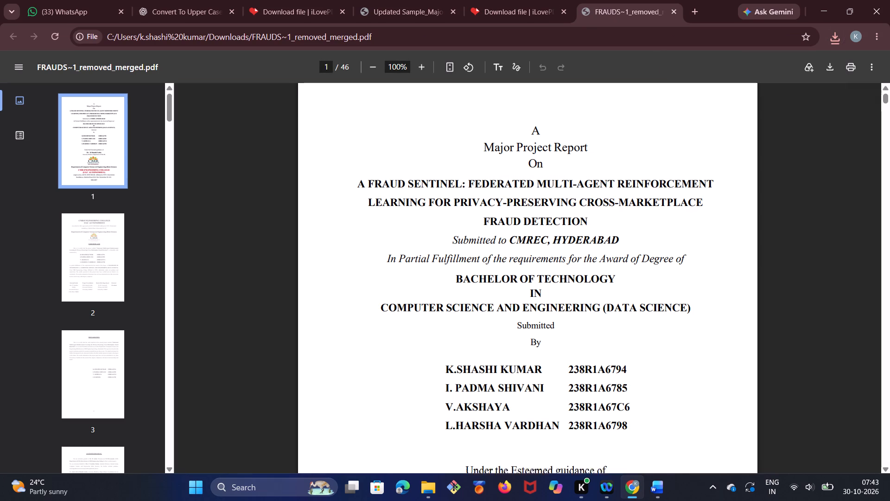
{"action": "scroll", "coordinate": [592, 202], "scroll_direction": "down", "scroll_amount": 2}
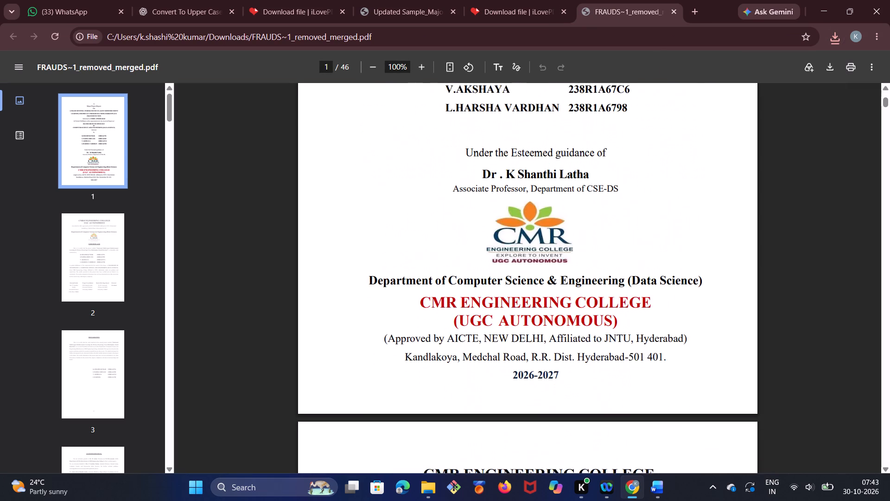
{"action": "scroll", "coordinate": [592, 202], "scroll_direction": "down", "scroll_amount": 5}
{"action": "scroll", "coordinate": [592, 202], "scroll_direction": "up", "scroll_amount": 1}
{"action": "scroll", "coordinate": [592, 202], "scroll_direction": "down", "scroll_amount": 5}
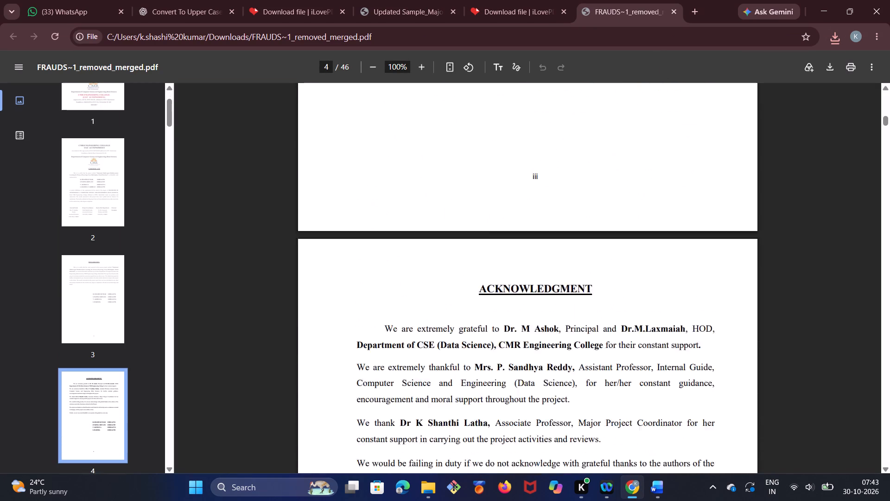
{"action": "scroll", "coordinate": [592, 202], "scroll_direction": "down", "scroll_amount": 5}
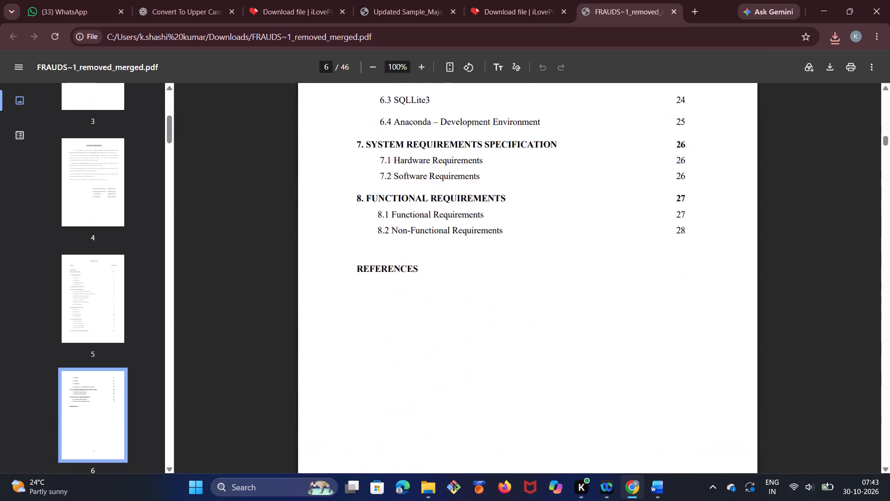
{"action": "scroll", "coordinate": [592, 202], "scroll_direction": "down", "scroll_amount": 3}
{"action": "scroll", "coordinate": [592, 202], "scroll_direction": "up", "scroll_amount": 1}
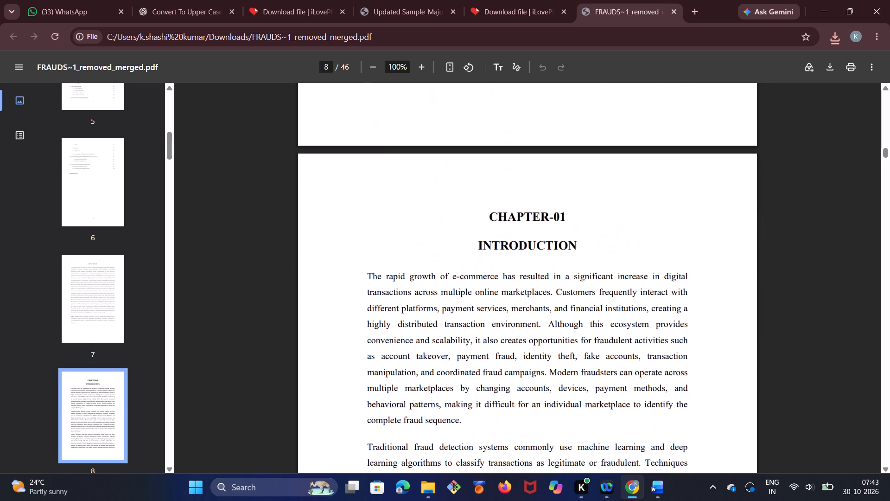
Recheck the acknowledgment, the contents pages and the transition to the abstract and Chapter 1 in the merged PDF.
{"action": "scroll", "coordinate": [592, 202], "scroll_direction": "up", "scroll_amount": 4}
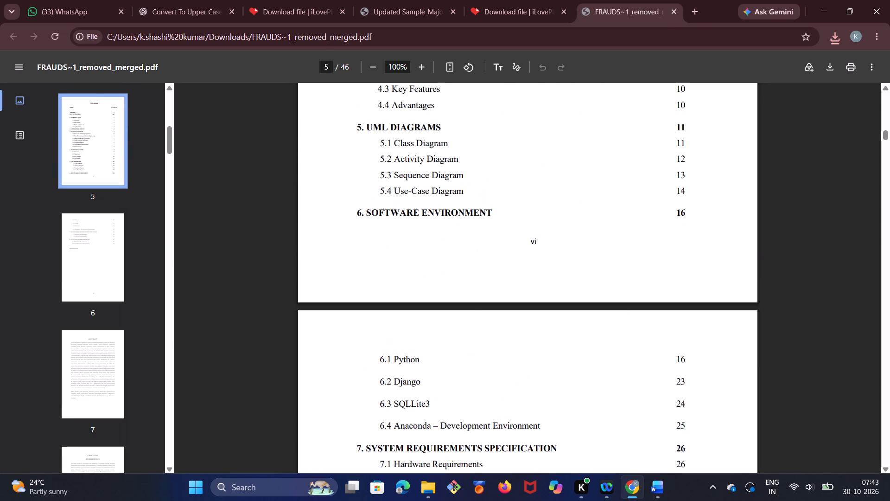
{"action": "scroll", "coordinate": [592, 202], "scroll_direction": "up", "scroll_amount": 5}
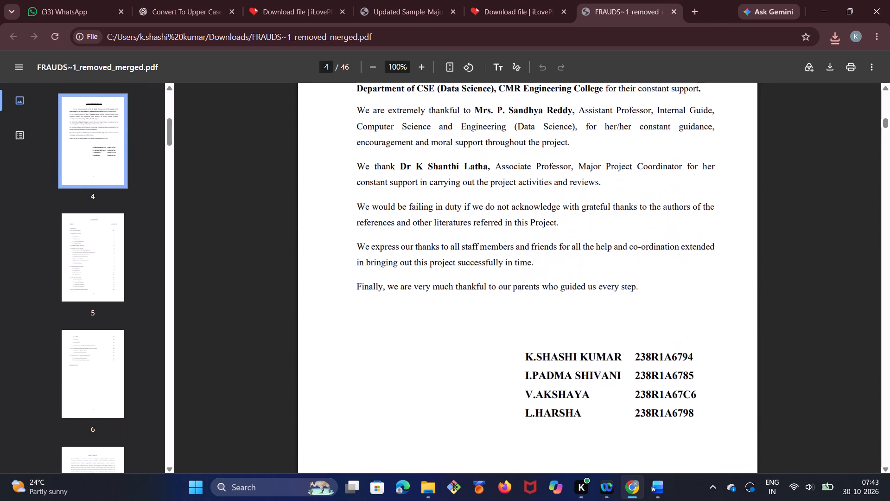
{"action": "scroll", "coordinate": [592, 202], "scroll_direction": "up", "scroll_amount": 1}
{"action": "scroll", "coordinate": [592, 202], "scroll_direction": "down", "scroll_amount": 3}
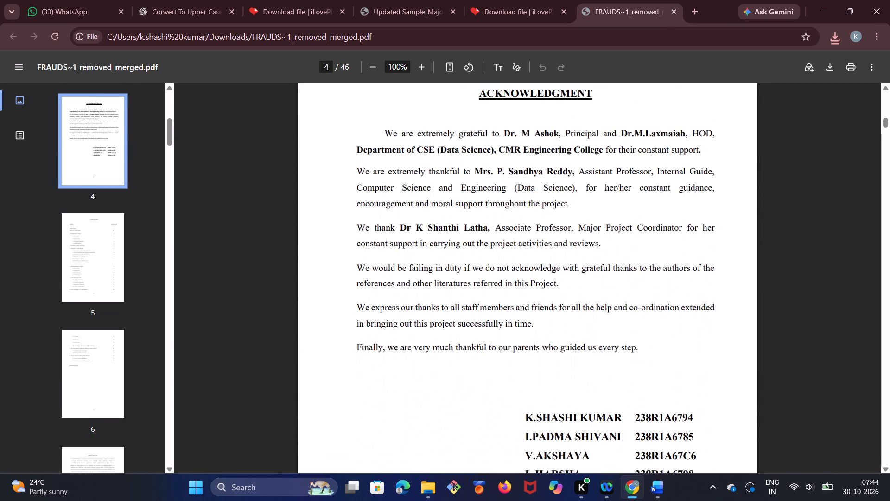
{"action": "scroll", "coordinate": [592, 202], "scroll_direction": "down", "scroll_amount": 6}
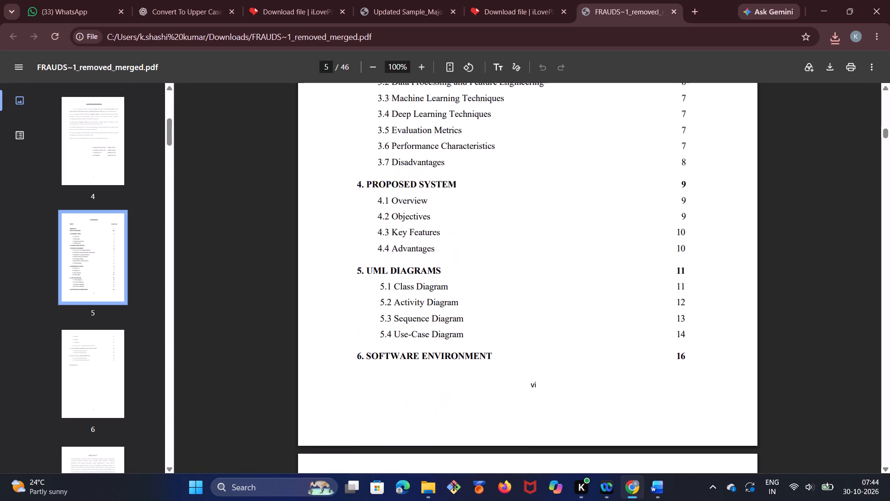
{"action": "scroll", "coordinate": [592, 202], "scroll_direction": "down", "scroll_amount": 8}
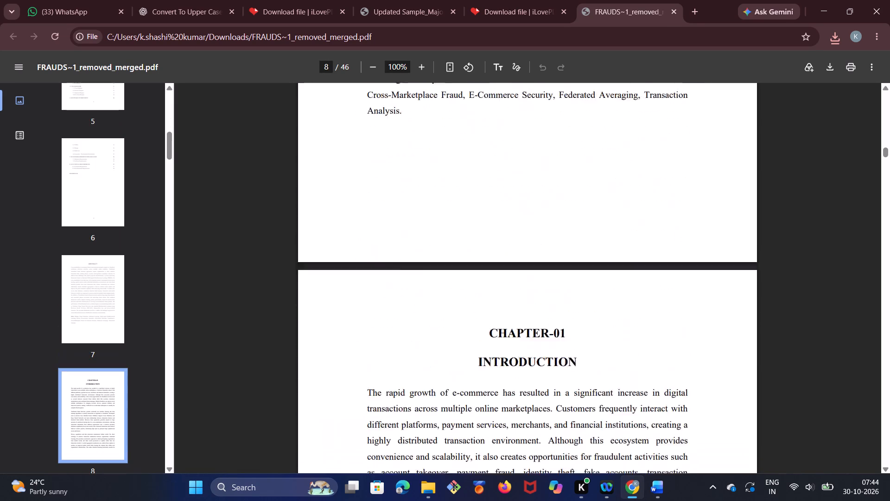
Review the merged report's body chapters from the introduction through to the references at the end.
{"action": "scroll", "coordinate": [592, 202], "scroll_direction": "down", "scroll_amount": 13}
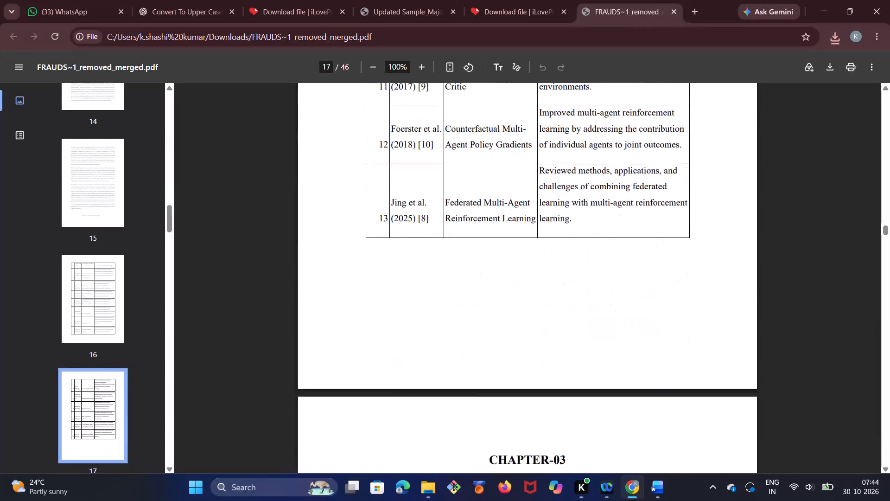
{"action": "scroll", "coordinate": [592, 202], "scroll_direction": "down", "scroll_amount": 1}
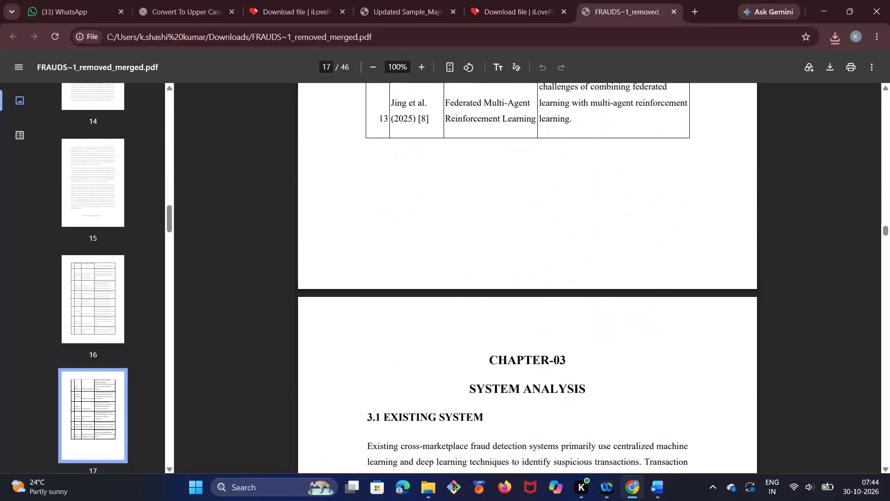
{"action": "scroll", "coordinate": [592, 202], "scroll_direction": "down", "scroll_amount": 12}
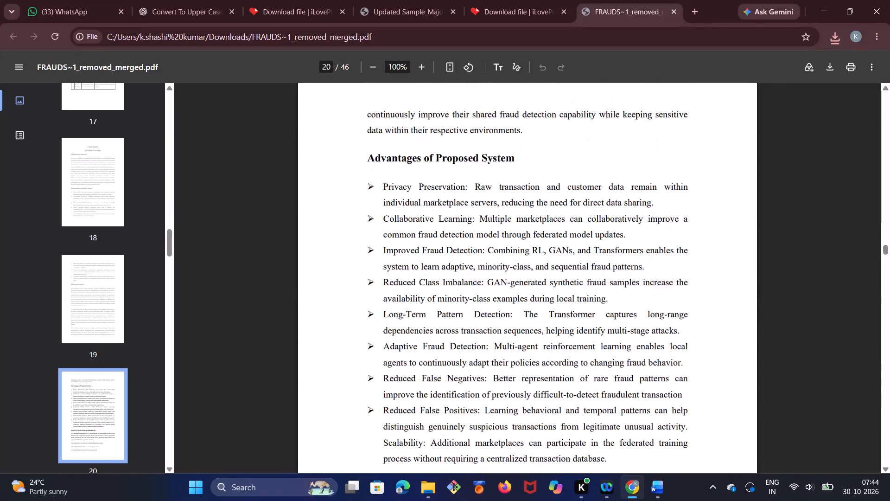
{"action": "scroll", "coordinate": [592, 202], "scroll_direction": "down", "scroll_amount": 5}
{"action": "scroll", "coordinate": [592, 202], "scroll_direction": "up", "scroll_amount": 3}
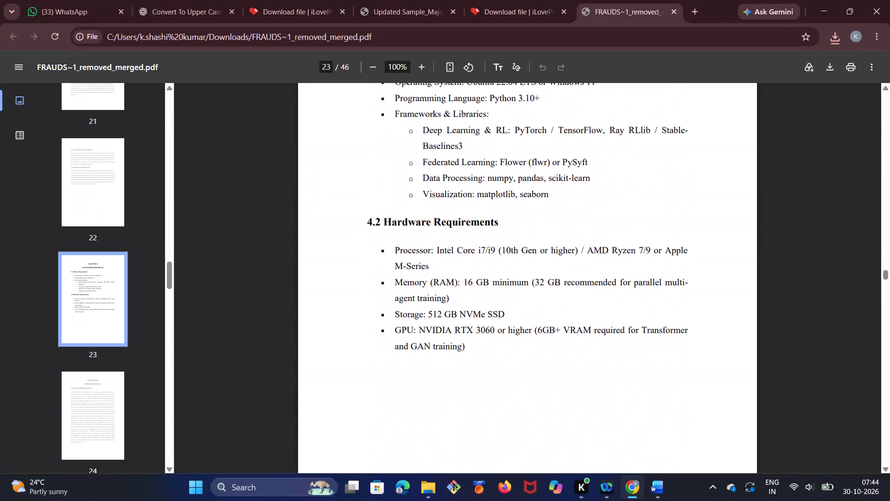
{"action": "scroll", "coordinate": [592, 202], "scroll_direction": "down", "scroll_amount": 7}
{"action": "scroll", "coordinate": [592, 202], "scroll_direction": "down", "scroll_amount": 14}
{"action": "scroll", "coordinate": [592, 202], "scroll_direction": "down", "scroll_amount": 10}
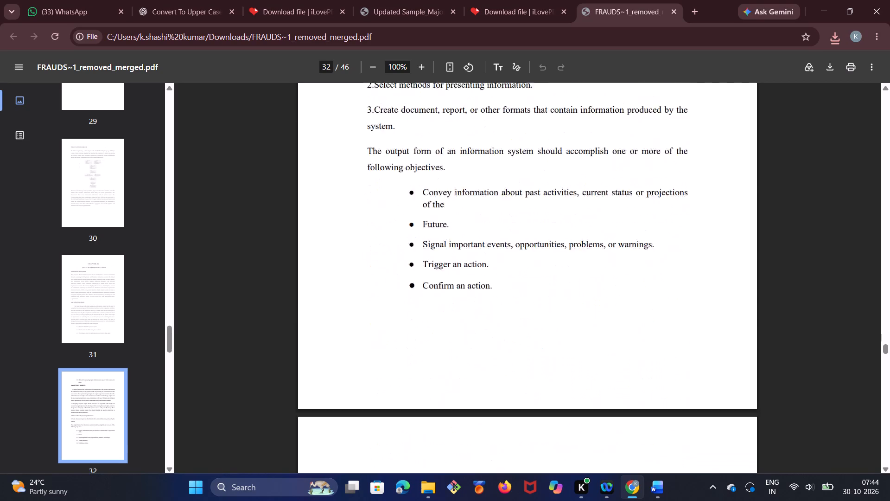
{"action": "scroll", "coordinate": [592, 202], "scroll_direction": "up", "scroll_amount": 1}
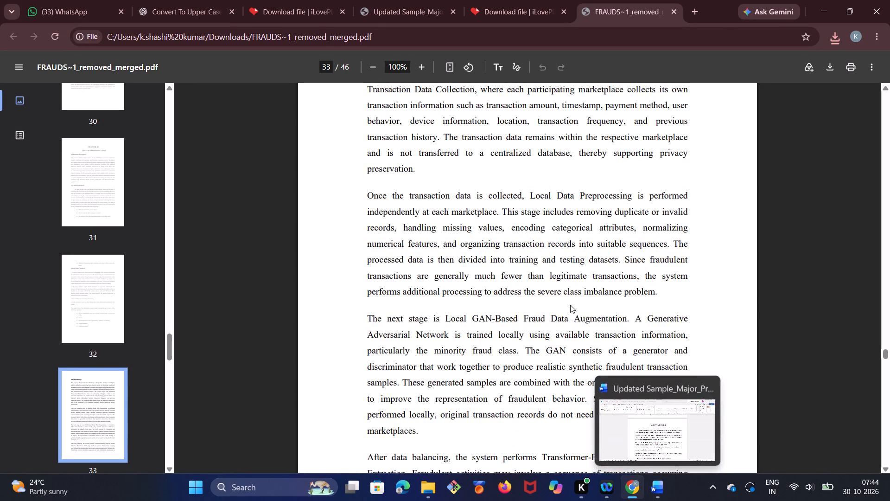
{"action": "scroll", "coordinate": [570, 305], "scroll_direction": "down", "scroll_amount": 20}
{"action": "scroll", "coordinate": [570, 305], "scroll_direction": "down", "scroll_amount": 19}
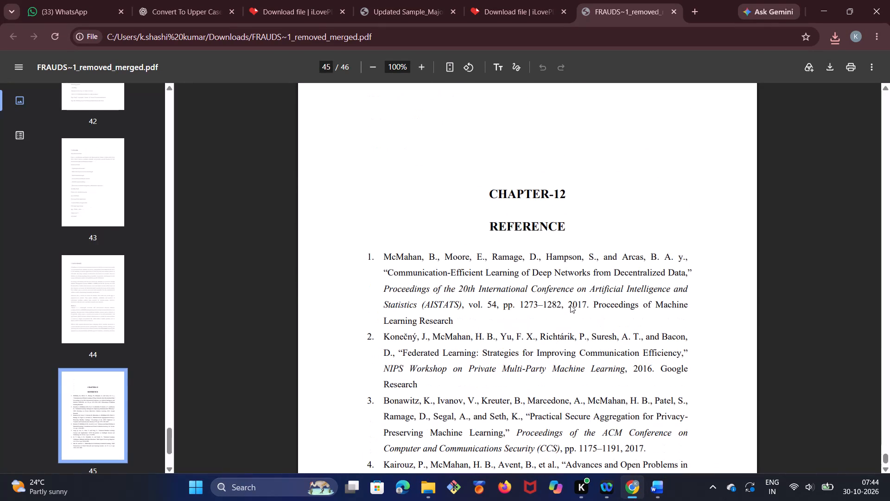
{"action": "scroll", "coordinate": [570, 305], "scroll_direction": "down", "scroll_amount": 1}
Return to the start of the merged PDF and examine the cover, certificate, declaration, acknowledgment and contents pages with their page numbers.
{"action": "scroll", "coordinate": [570, 305], "scroll_direction": "up", "scroll_amount": 20}
{"action": "scroll", "coordinate": [570, 305], "scroll_direction": "up", "scroll_amount": 2}
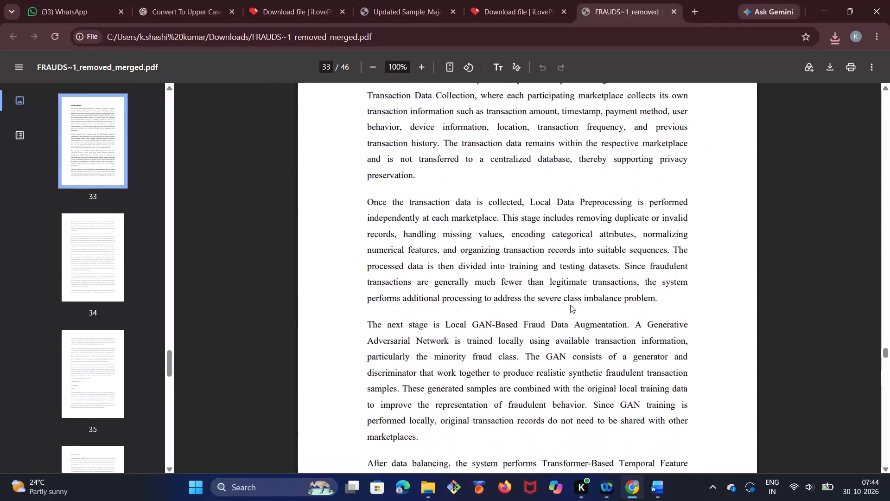
{"action": "scroll", "coordinate": [570, 305], "scroll_direction": "up", "scroll_amount": 20}
{"action": "scroll", "coordinate": [570, 305], "scroll_direction": "up", "scroll_amount": 5}
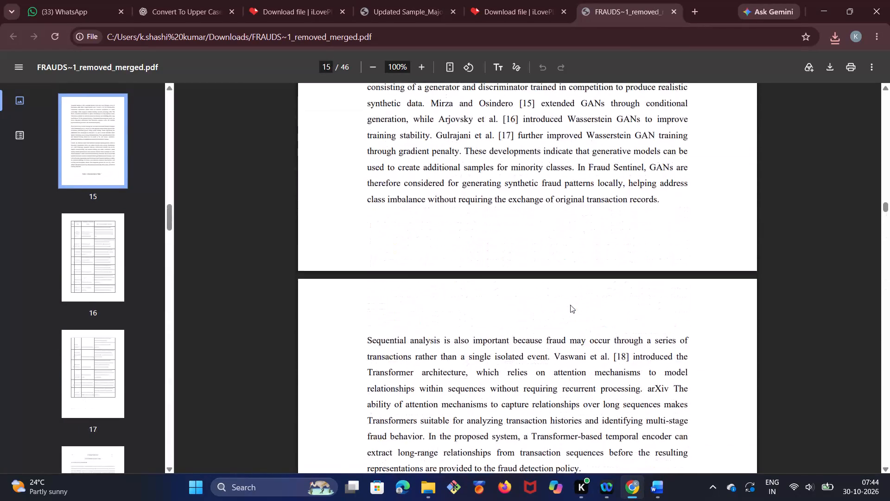
{"action": "scroll", "coordinate": [570, 305], "scroll_direction": "up", "scroll_amount": 20}
{"action": "scroll", "coordinate": [570, 305], "scroll_direction": "up", "scroll_amount": 4}
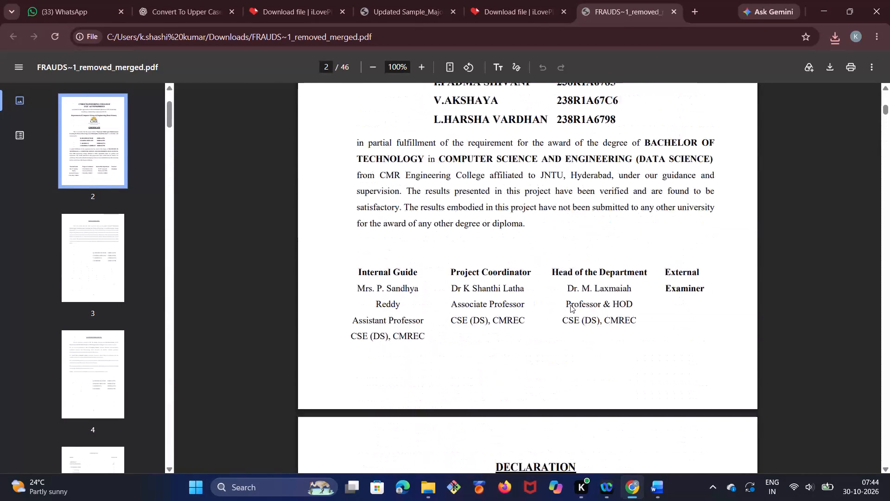
{"action": "scroll", "coordinate": [570, 305], "scroll_direction": "up", "scroll_amount": 15}
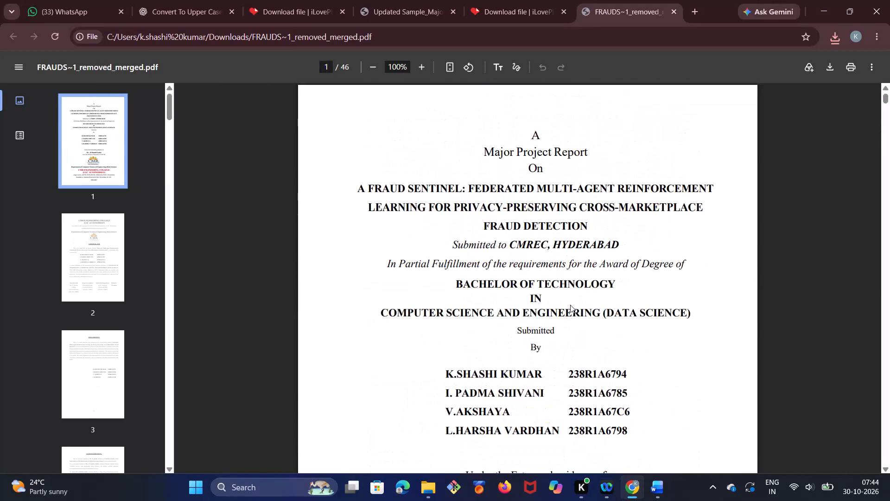
{"action": "scroll", "coordinate": [570, 305], "scroll_direction": "down", "scroll_amount": 10}
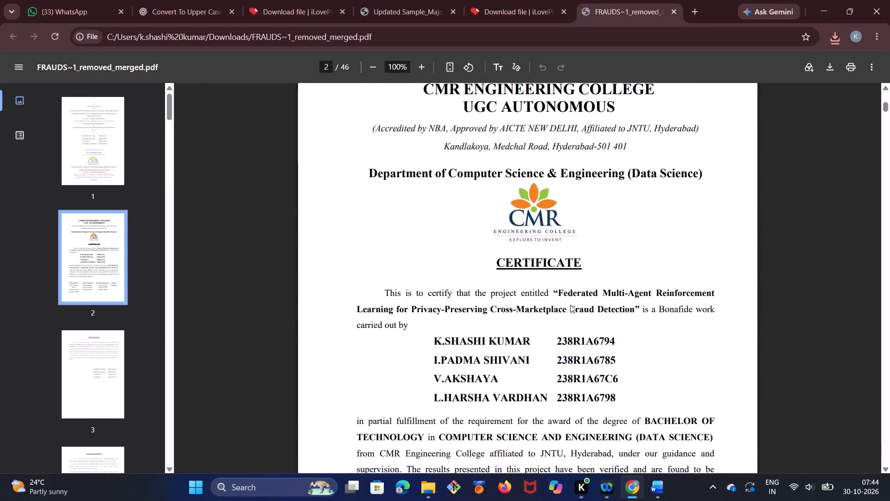
{"action": "scroll", "coordinate": [570, 305], "scroll_direction": "down", "scroll_amount": 4}
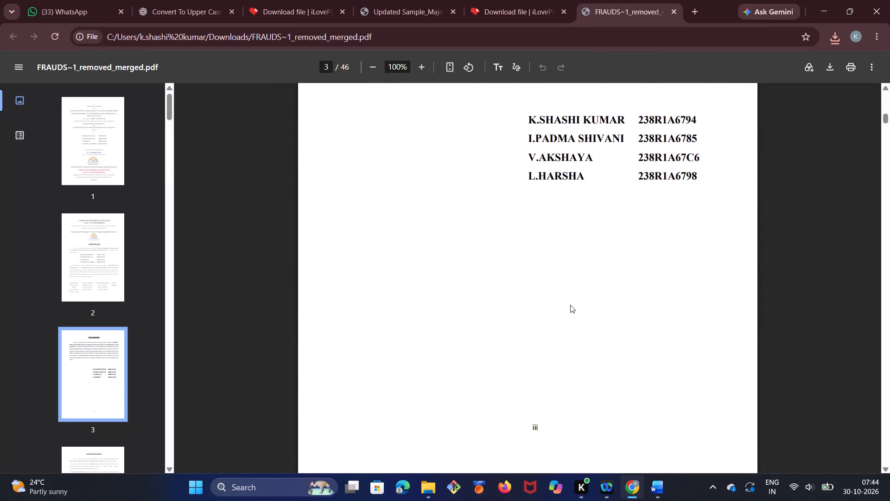
{"action": "scroll", "coordinate": [570, 305], "scroll_direction": "down", "scroll_amount": 1}
{"action": "scroll", "coordinate": [570, 305], "scroll_direction": "up", "scroll_amount": 6}
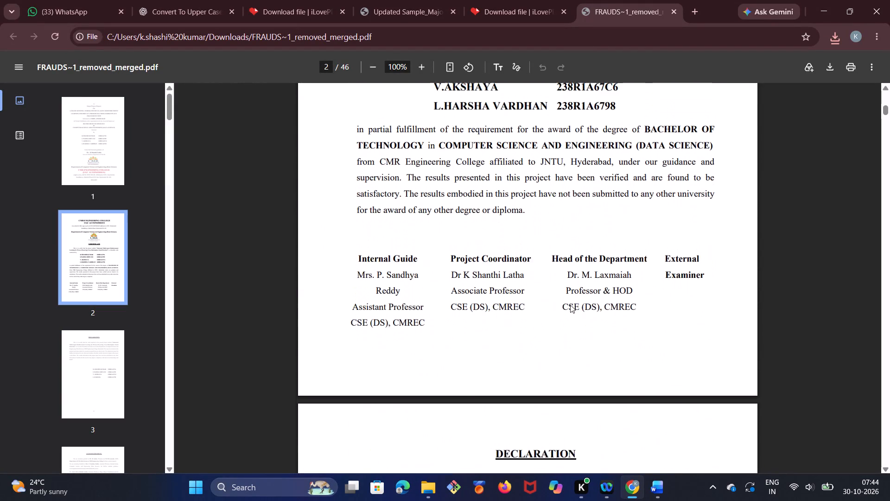
{"action": "scroll", "coordinate": [570, 305], "scroll_direction": "down", "scroll_amount": 5}
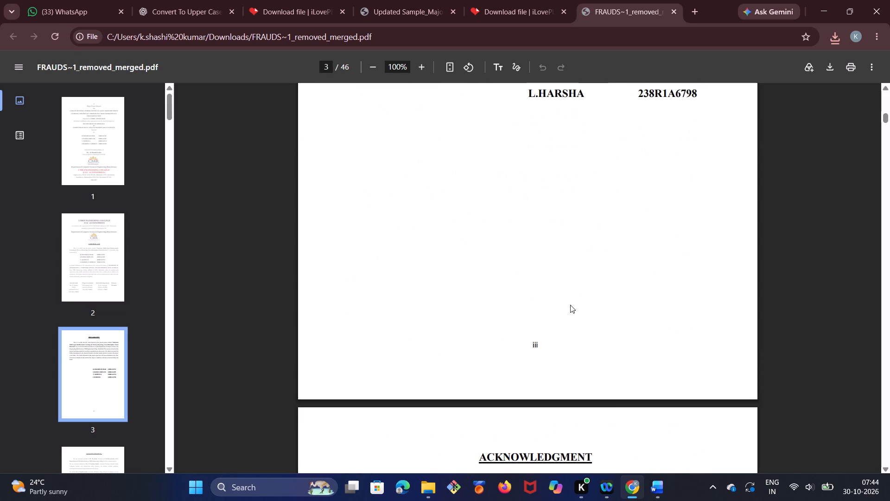
{"action": "scroll", "coordinate": [570, 305], "scroll_direction": "down", "scroll_amount": 5}
{"action": "scroll", "coordinate": [570, 305], "scroll_direction": "up", "scroll_amount": 3}
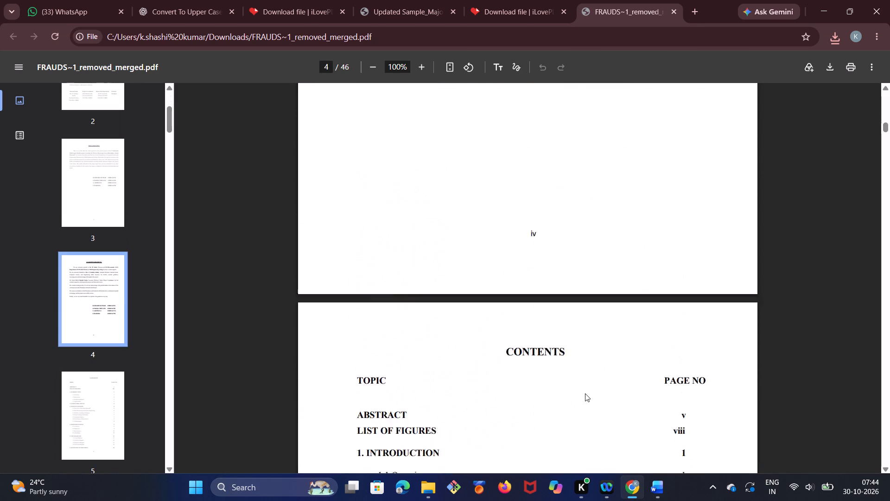
{"action": "scroll", "coordinate": [585, 393], "scroll_direction": "down", "scroll_amount": 5}
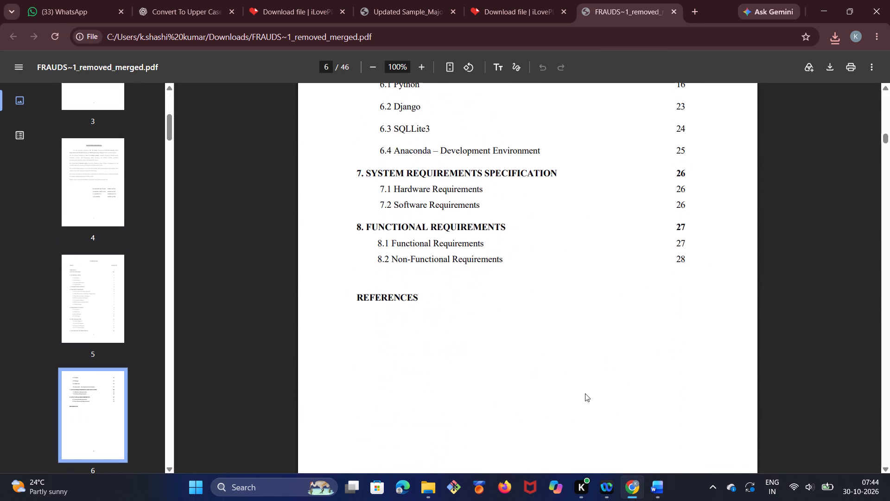
{"action": "scroll", "coordinate": [585, 393], "scroll_direction": "up", "scroll_amount": 6}
{"action": "scroll", "coordinate": [585, 393], "scroll_direction": "down", "scroll_amount": 1}
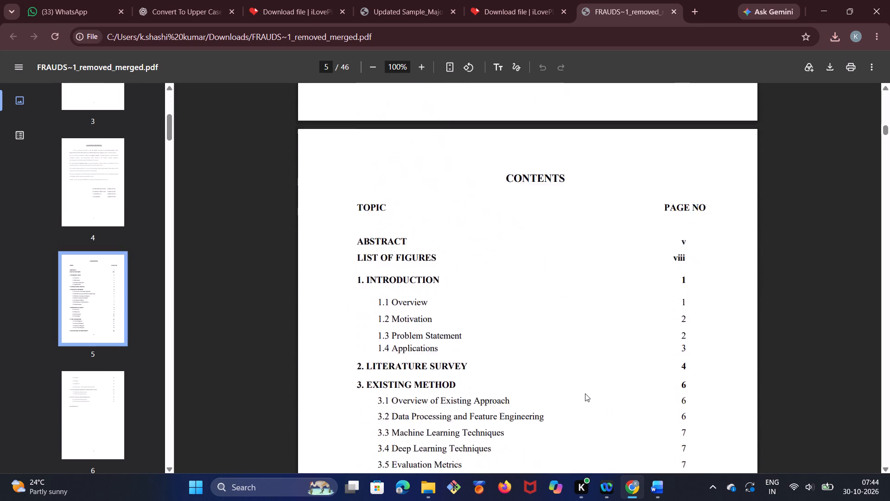
{"action": "scroll", "coordinate": [585, 393], "scroll_direction": "down", "scroll_amount": 3}
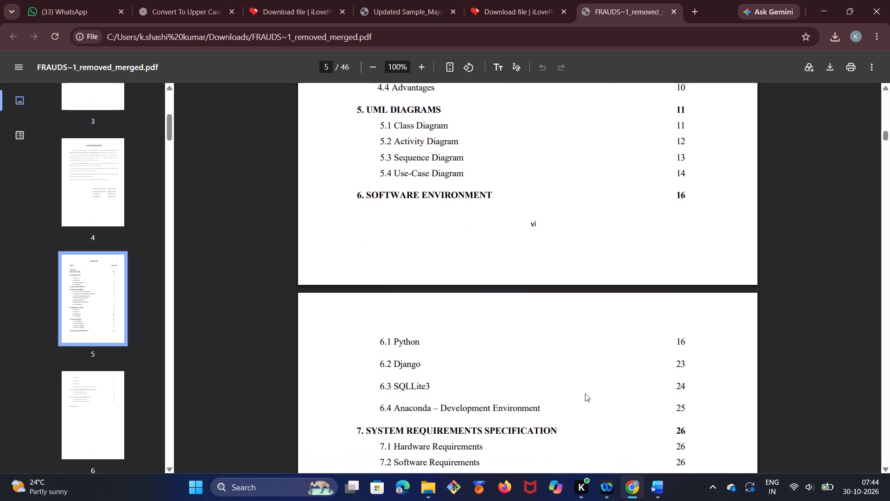
{"action": "scroll", "coordinate": [585, 393], "scroll_direction": "down", "scroll_amount": 4}
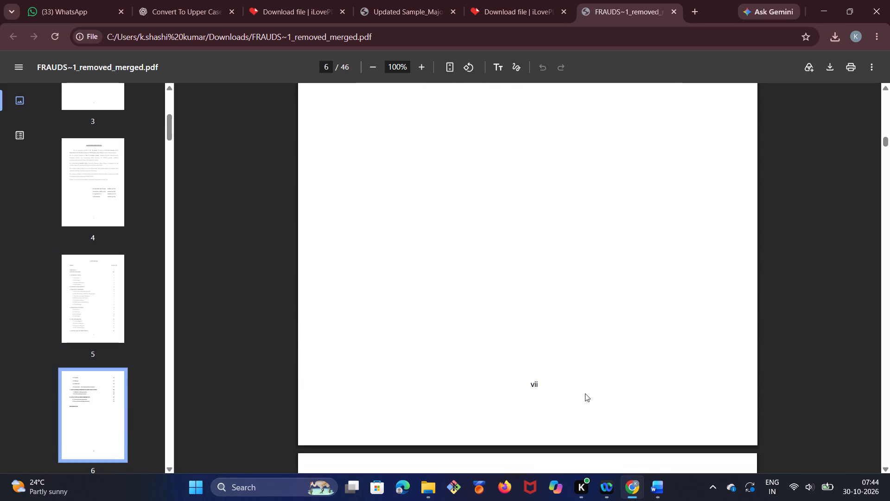
Recheck the order and page numbers of the acknowledgment, contents pages and abstract in the merged PDF.
{"action": "scroll", "coordinate": [585, 393], "scroll_direction": "down", "scroll_amount": 4}
{"action": "scroll", "coordinate": [585, 393], "scroll_direction": "right", "scroll_amount": 1}
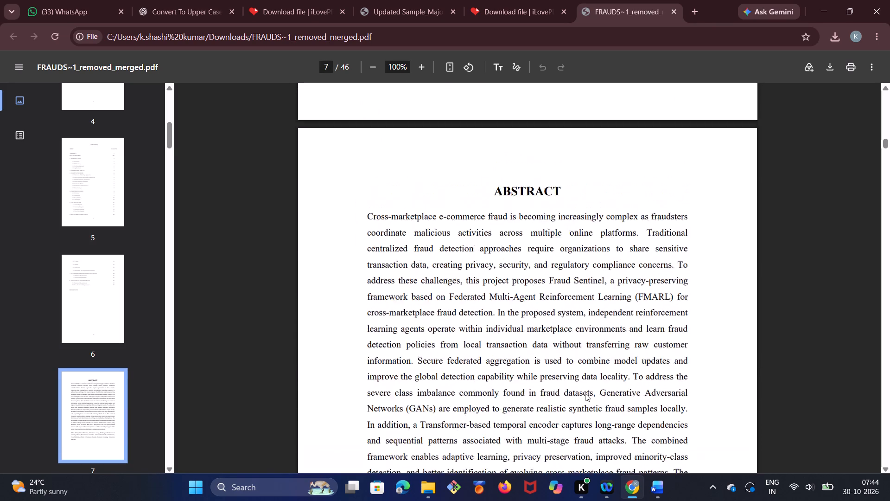
{"action": "scroll", "coordinate": [585, 393], "scroll_direction": "right", "scroll_amount": 1}
{"action": "scroll", "coordinate": [585, 393], "scroll_direction": "up", "scroll_amount": 2}
{"action": "scroll", "coordinate": [585, 393], "scroll_direction": "right", "scroll_amount": 1}
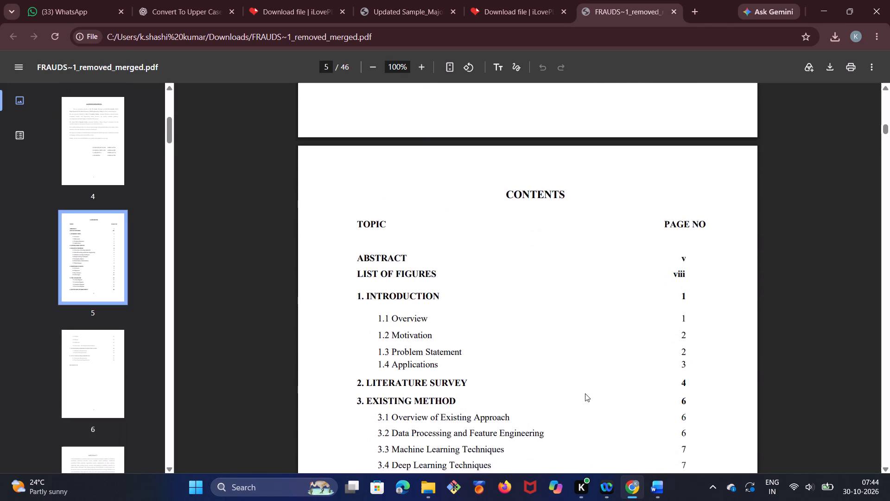
{"action": "scroll", "coordinate": [585, 393], "scroll_direction": "up", "scroll_amount": 5}
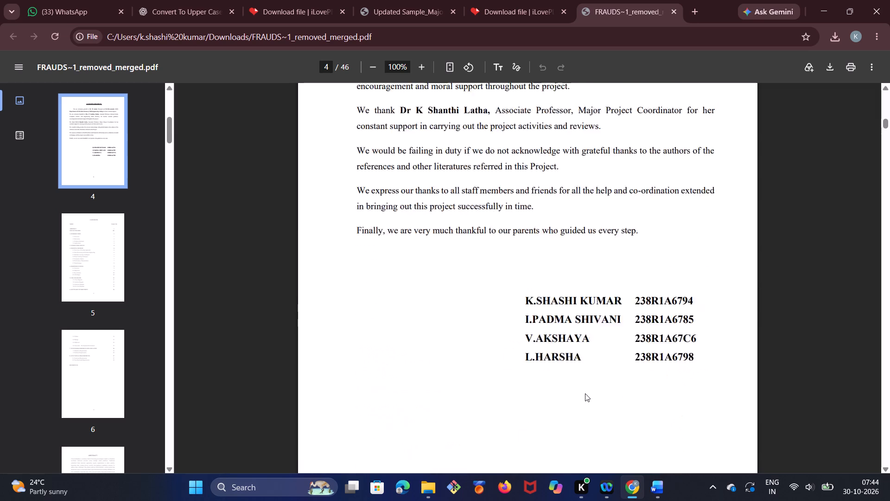
{"action": "scroll", "coordinate": [585, 393], "scroll_direction": "down", "scroll_amount": 1}
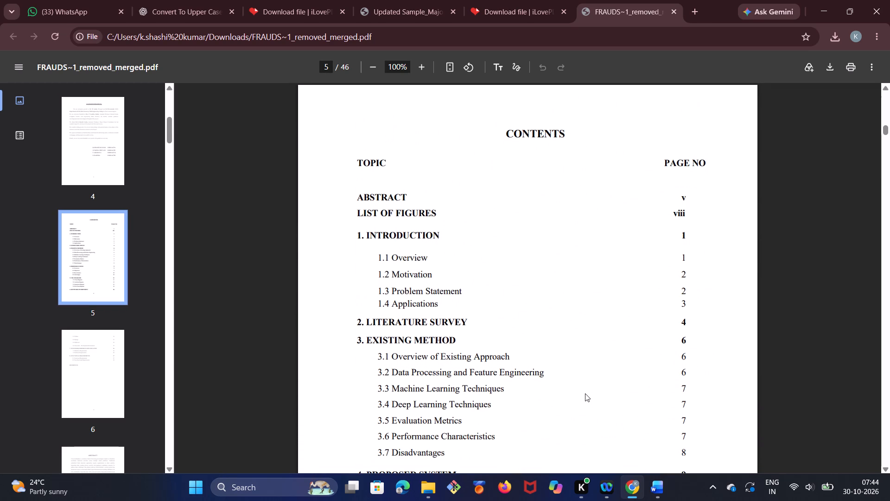
{"action": "scroll", "coordinate": [585, 393], "scroll_direction": "down", "scroll_amount": 5}
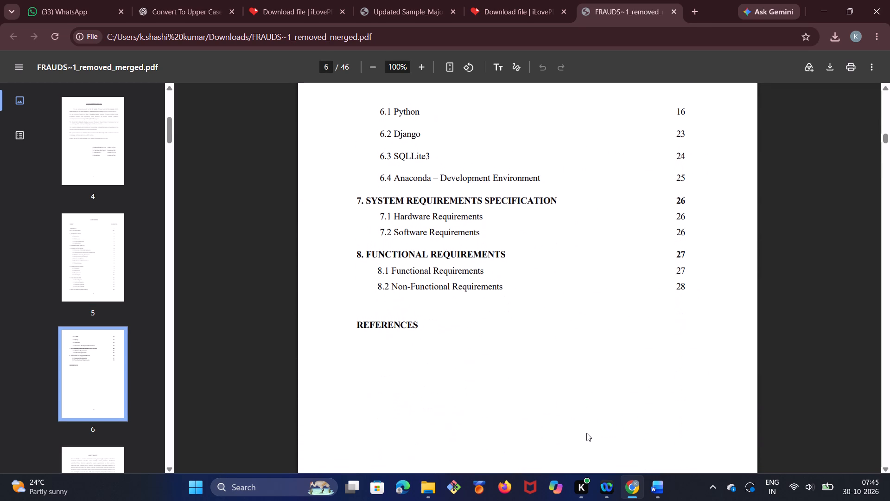
{"action": "scroll", "coordinate": [586, 433], "scroll_direction": "down", "scroll_amount": 3}
{"action": "scroll", "coordinate": [586, 433], "scroll_direction": "up", "scroll_amount": 1}
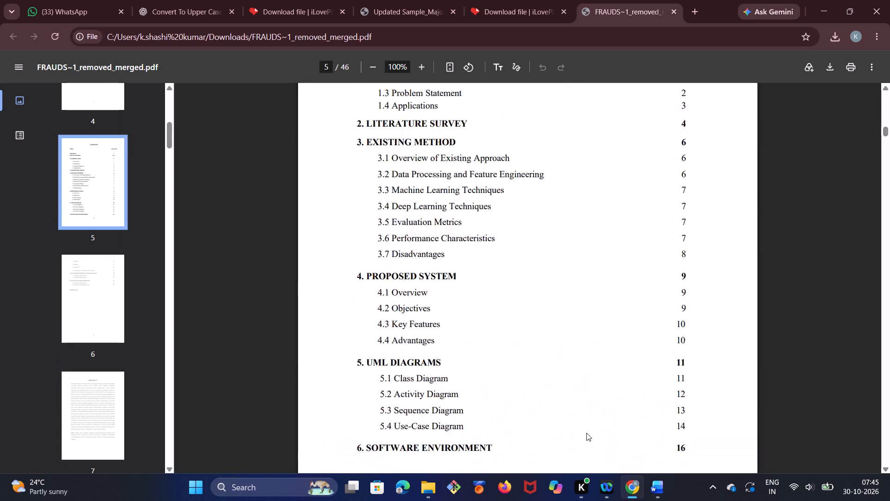
{"action": "scroll", "coordinate": [586, 433], "scroll_direction": "up", "scroll_amount": 1}
{"action": "scroll", "coordinate": [586, 433], "scroll_direction": "down", "scroll_amount": 4}
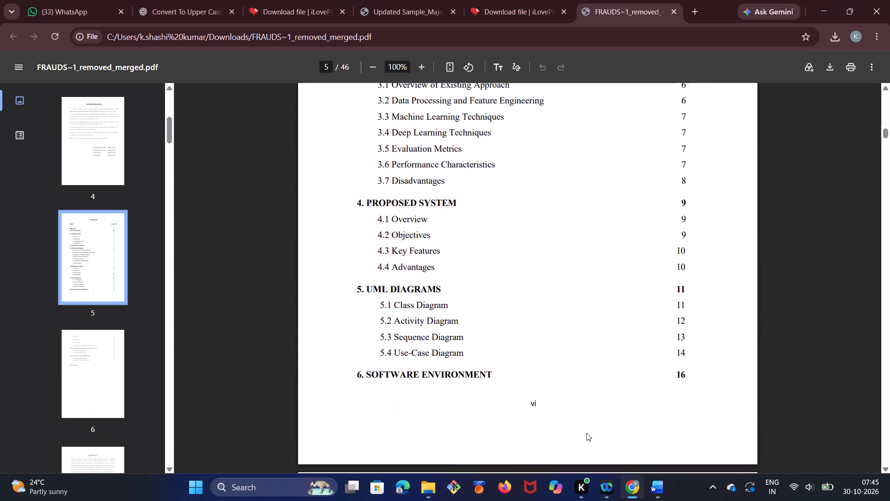
{"action": "scroll", "coordinate": [586, 433], "scroll_direction": "down", "scroll_amount": 2}
{"action": "scroll", "coordinate": [586, 433], "scroll_direction": "up", "scroll_amount": 4}
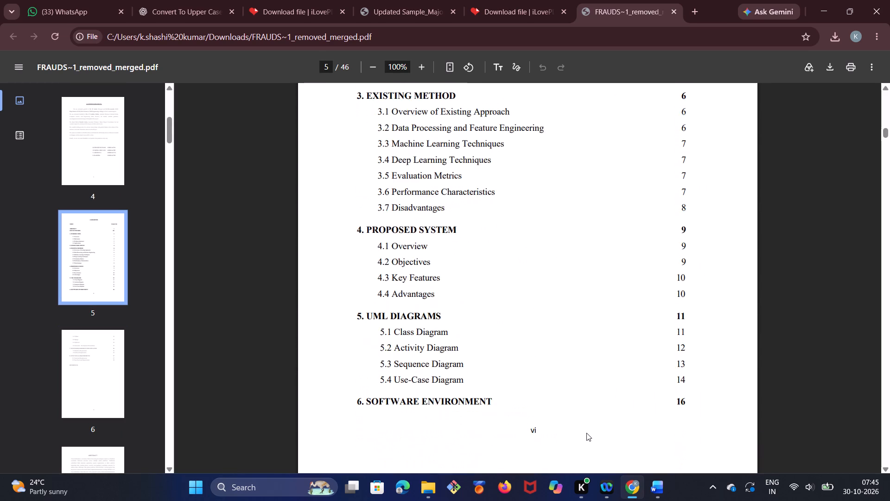
{"action": "scroll", "coordinate": [586, 433], "scroll_direction": "up", "scroll_amount": 3}
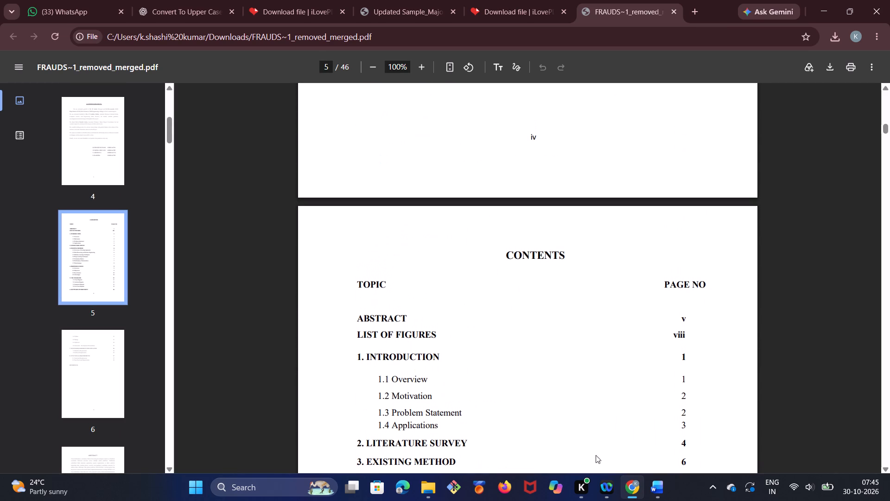
{"action": "left_click", "coordinate": [632, 495]}
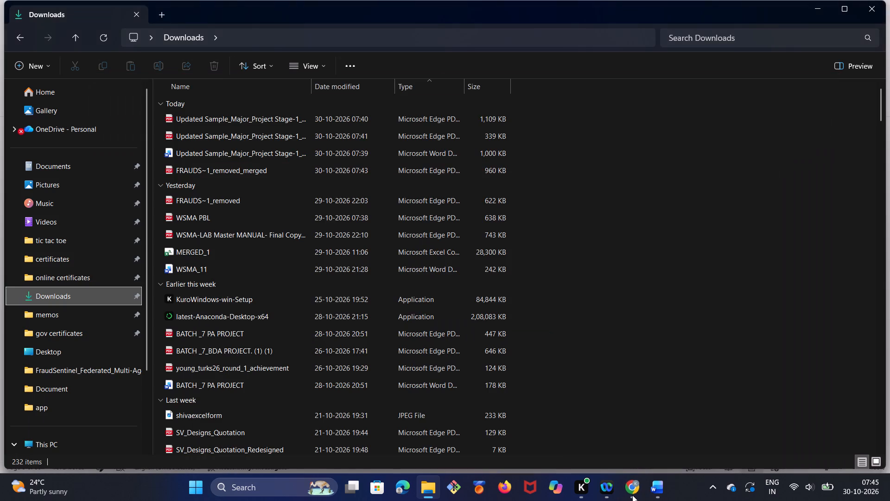
{"action": "left_click", "coordinate": [634, 489]}
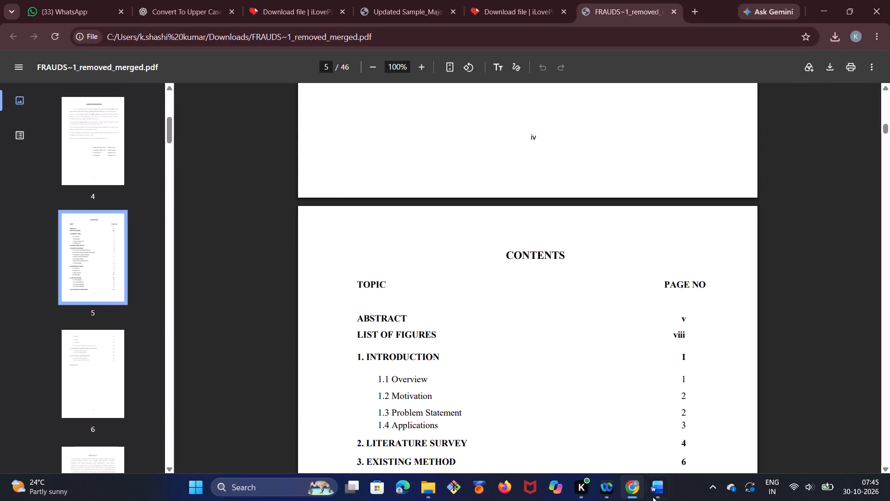
{"action": "left_click", "coordinate": [690, 13]}
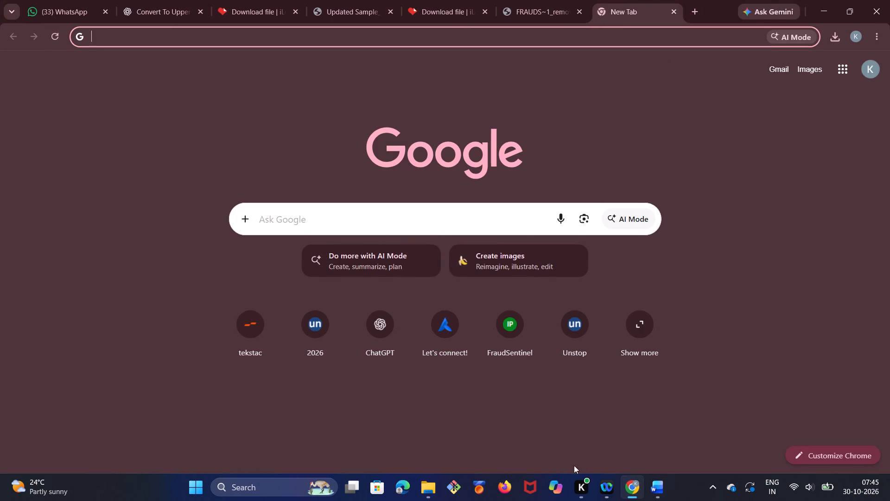
{"action": "left_click", "coordinate": [282, 495]}
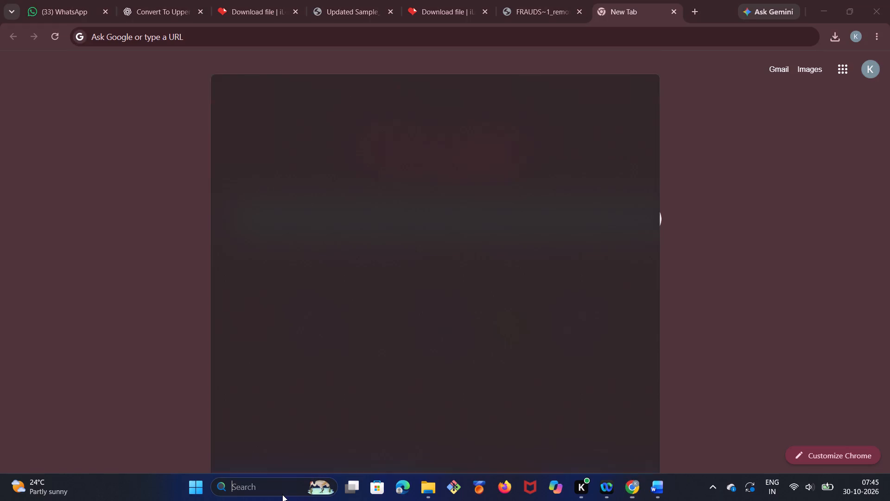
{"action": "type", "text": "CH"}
{"action": "left_click", "coordinate": [456, 216]}
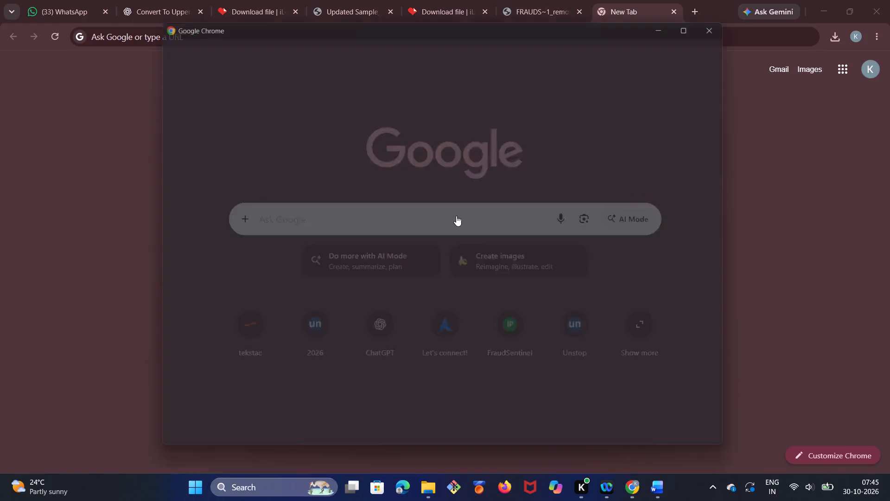
{"action": "scroll", "coordinate": [444, 343], "scroll_direction": "down", "scroll_amount": 2}
{"action": "left_click", "coordinate": [473, 334]}
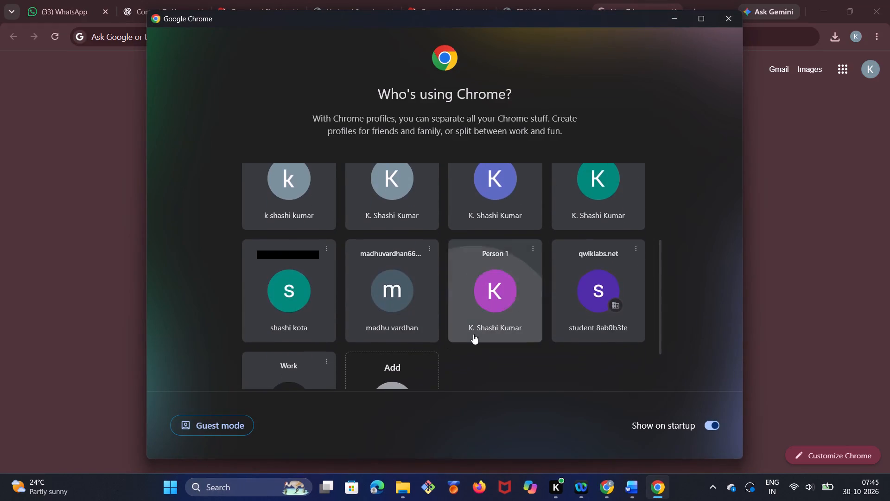
{"action": "left_click", "coordinate": [388, 223]}
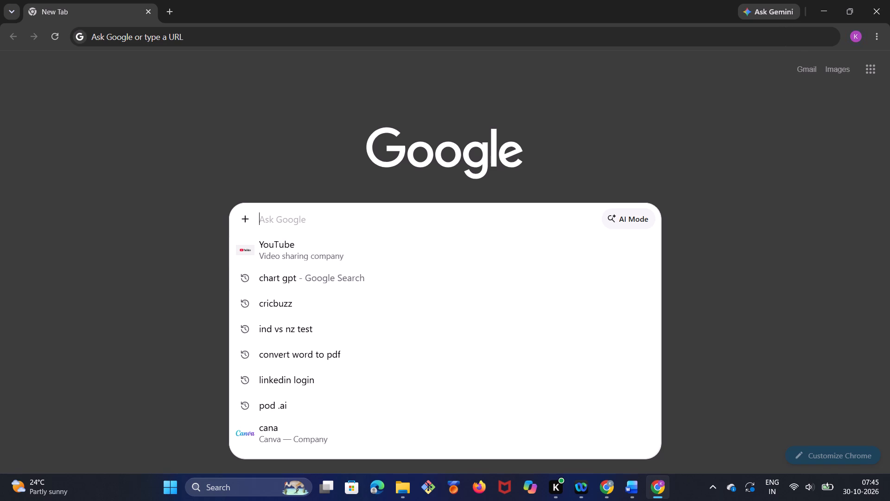
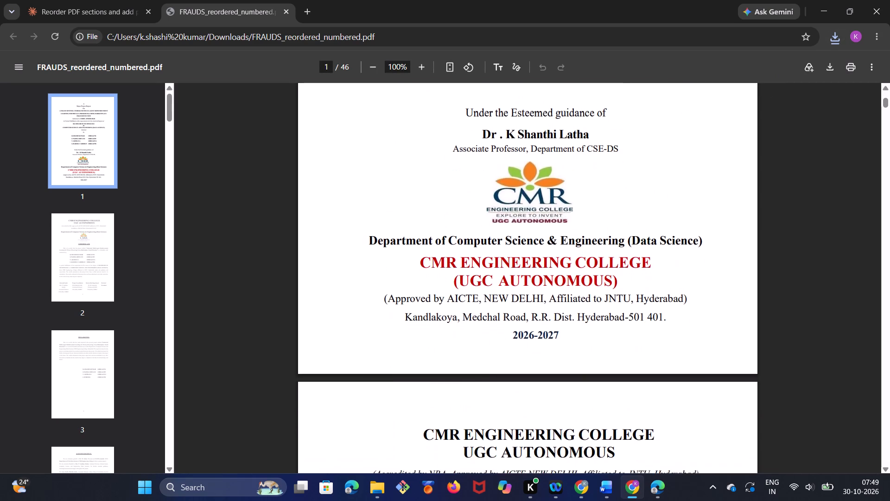
{"action": "scroll", "coordinate": [599, 288], "scroll_direction": "down", "scroll_amount": 7}
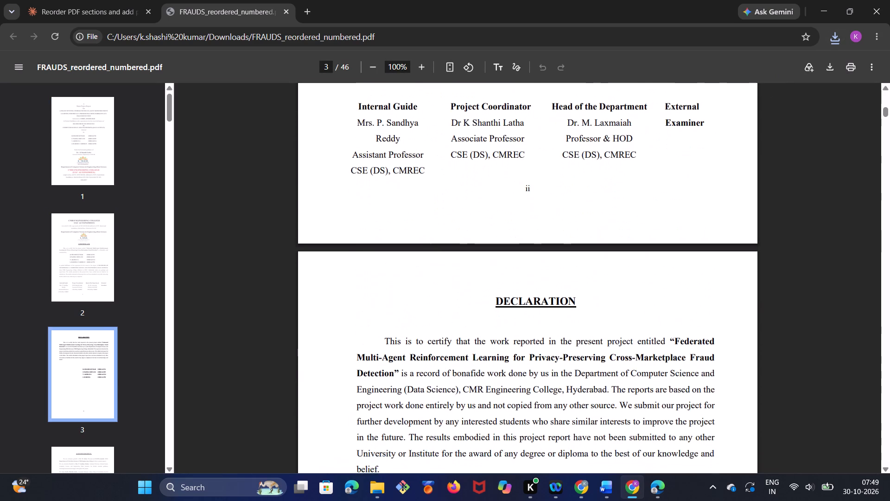
{"action": "scroll", "coordinate": [599, 288], "scroll_direction": "up", "scroll_amount": 6}
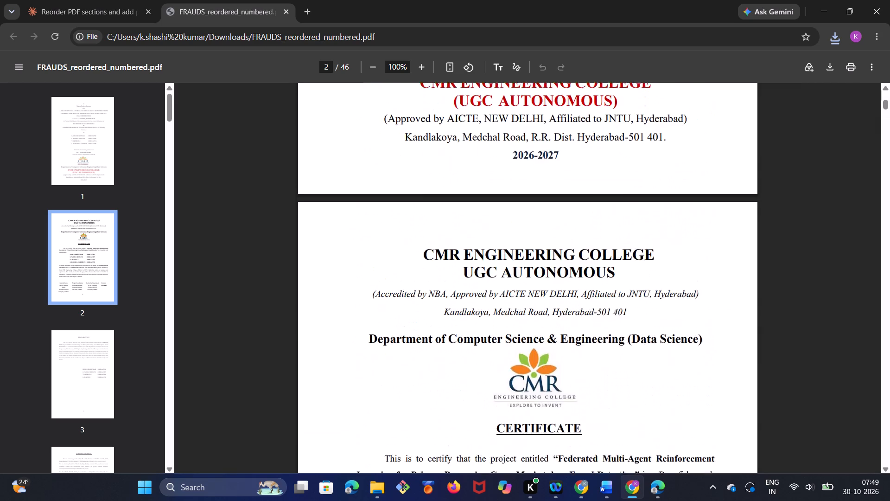
{"action": "scroll", "coordinate": [599, 288], "scroll_direction": "up", "scroll_amount": 2}
{"action": "scroll", "coordinate": [599, 288], "scroll_direction": "down", "scroll_amount": 3}
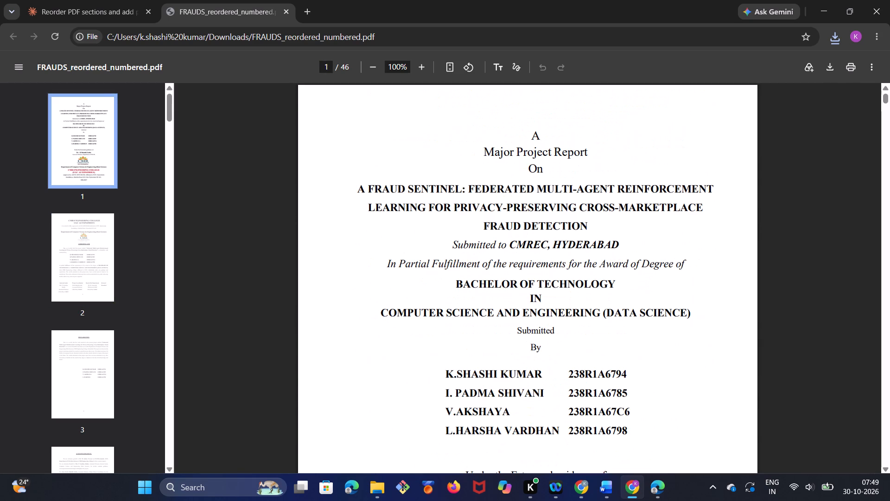
{"action": "scroll", "coordinate": [599, 288], "scroll_direction": "down", "scroll_amount": 2}
{"action": "scroll", "coordinate": [579, 234], "scroll_direction": "down", "scroll_amount": 9}
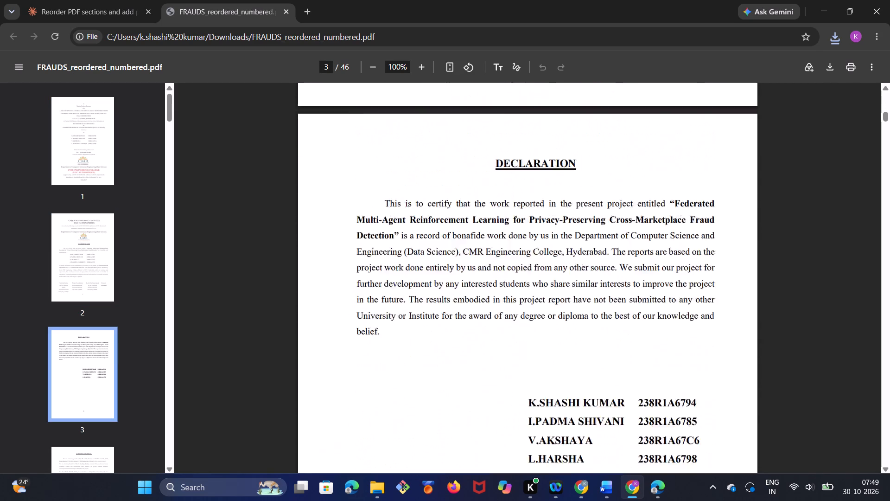
{"action": "scroll", "coordinate": [579, 234], "scroll_direction": "down", "scroll_amount": 5}
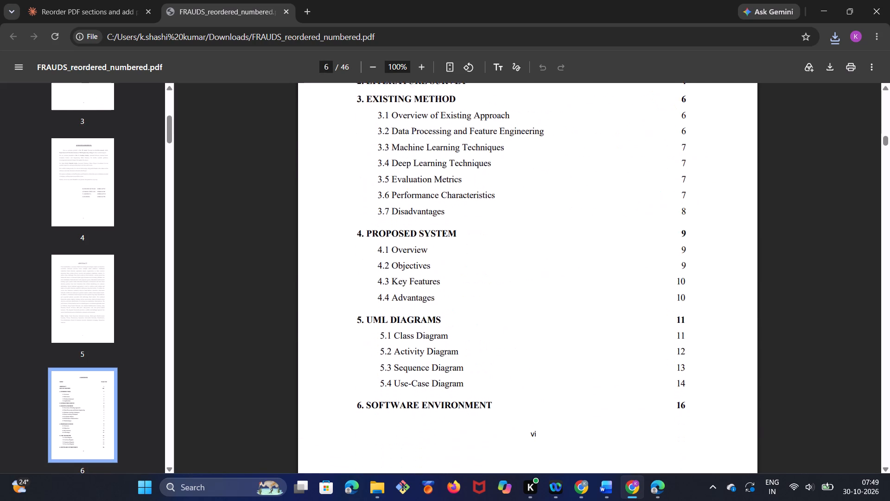
{"action": "scroll", "coordinate": [579, 234], "scroll_direction": "up", "scroll_amount": 7}
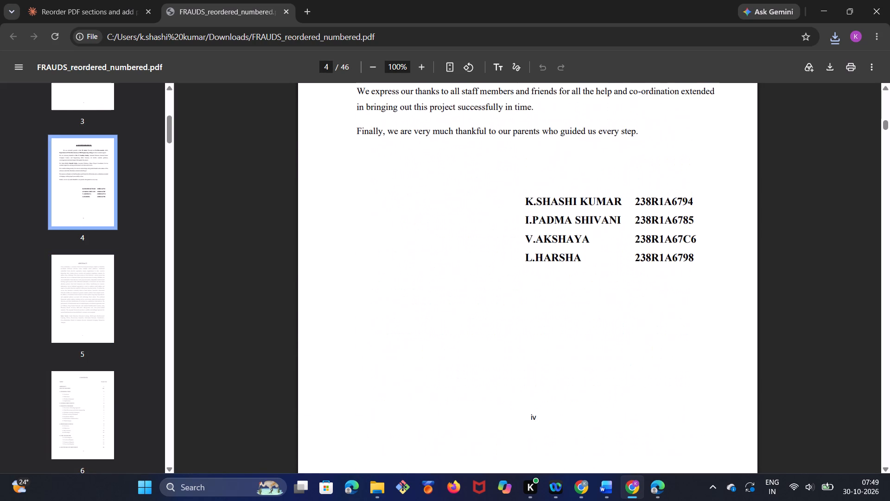
Examine the contents pages following the abstract, including the listed topics and their page numbers.
{"action": "scroll", "coordinate": [579, 234], "scroll_direction": "down", "scroll_amount": 6}
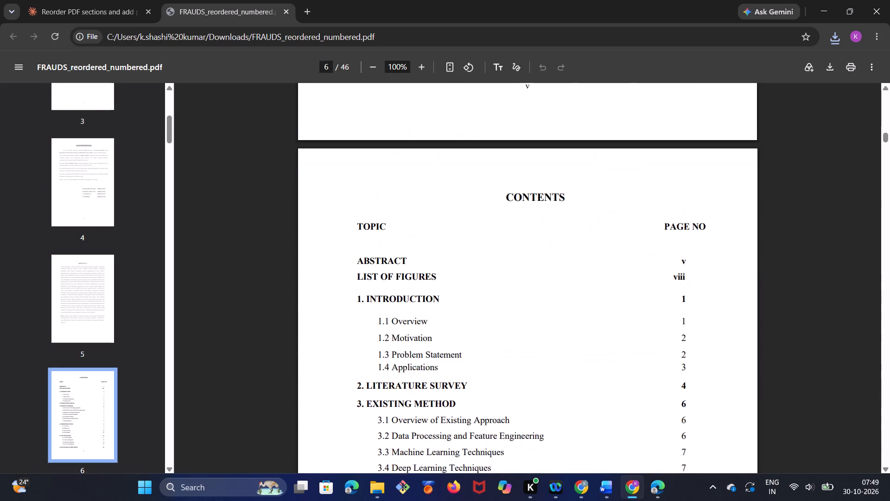
{"action": "scroll", "coordinate": [579, 234], "scroll_direction": "up", "scroll_amount": 2}
{"action": "scroll", "coordinate": [579, 234], "scroll_direction": "down", "scroll_amount": 4}
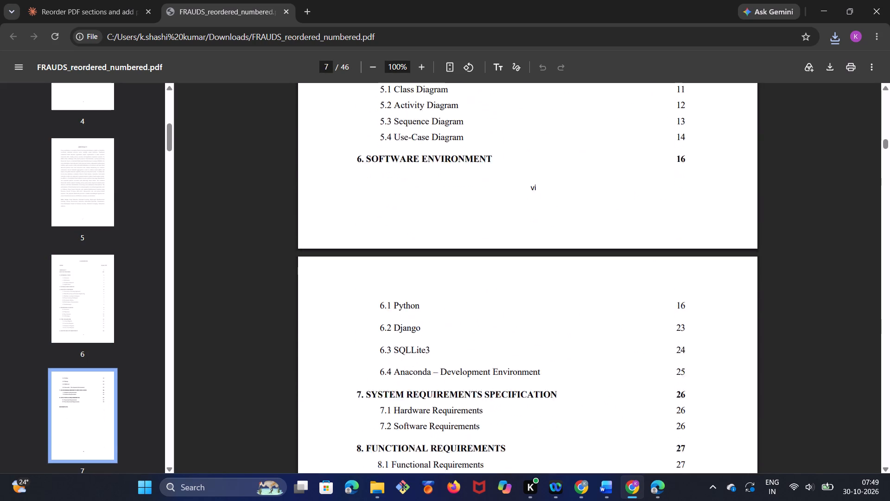
{"action": "scroll", "coordinate": [579, 234], "scroll_direction": "down", "scroll_amount": 3}
{"action": "scroll", "coordinate": [579, 234], "scroll_direction": "up", "scroll_amount": 1}
{"action": "scroll", "coordinate": [579, 234], "scroll_direction": "down", "scroll_amount": 1}
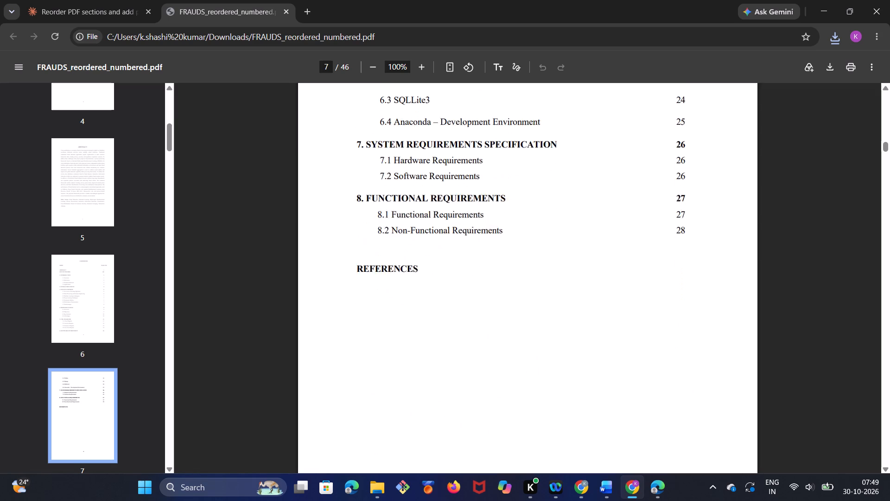
Check the page numbering from the end of the contents through the first pages of the Chapter 1 introduction.
{"action": "scroll", "coordinate": [579, 234], "scroll_direction": "down", "scroll_amount": 4}
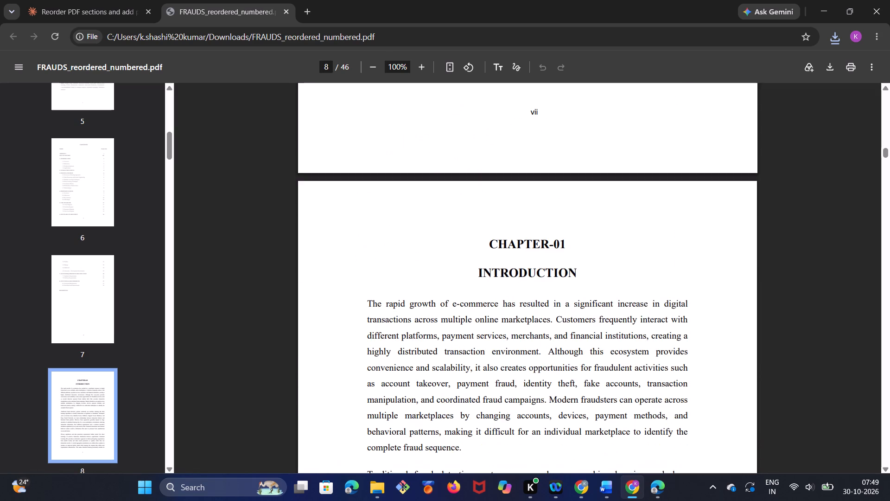
{"action": "scroll", "coordinate": [579, 234], "scroll_direction": "up", "scroll_amount": 1}
{"action": "scroll", "coordinate": [579, 234], "scroll_direction": "down", "scroll_amount": 3}
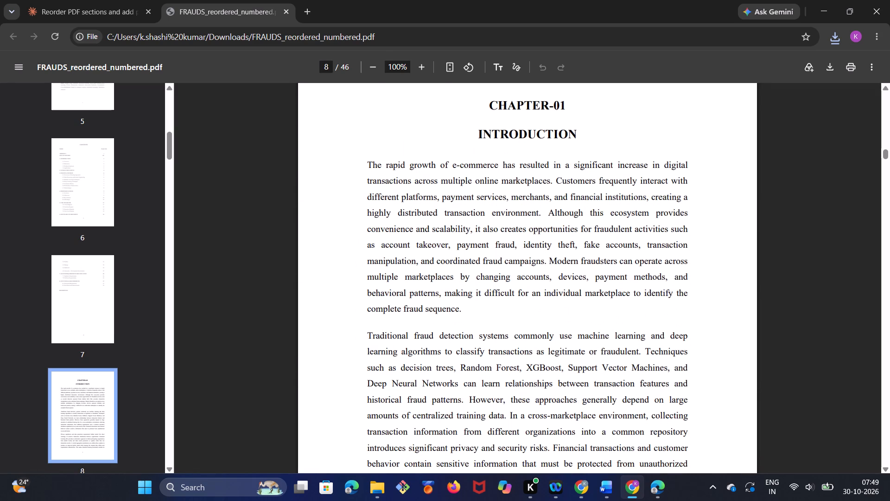
{"action": "scroll", "coordinate": [579, 234], "scroll_direction": "down", "scroll_amount": 1}
{"action": "scroll", "coordinate": [579, 234], "scroll_direction": "up", "scroll_amount": 4}
{"action": "scroll", "coordinate": [579, 234], "scroll_direction": "down", "scroll_amount": 6}
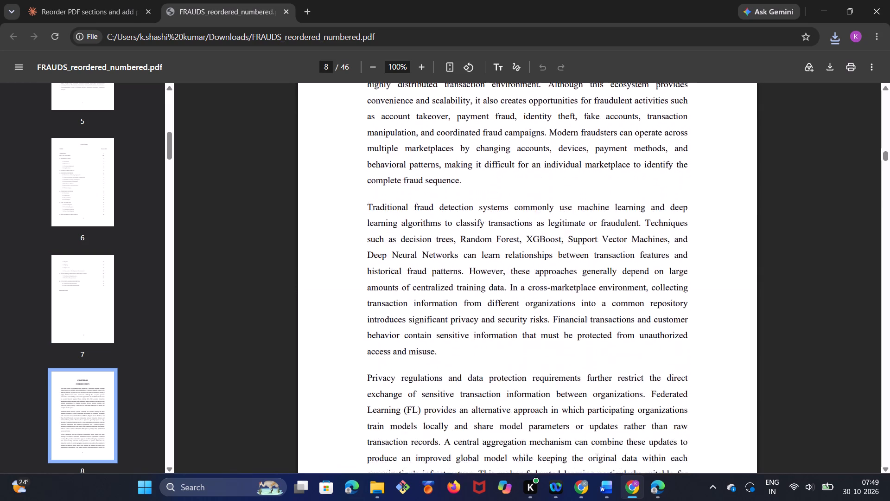
{"action": "scroll", "coordinate": [579, 234], "scroll_direction": "down", "scroll_amount": 1}
{"action": "scroll", "coordinate": [579, 234], "scroll_direction": "up", "scroll_amount": 2}
{"action": "scroll", "coordinate": [579, 234], "scroll_direction": "down", "scroll_amount": 4}
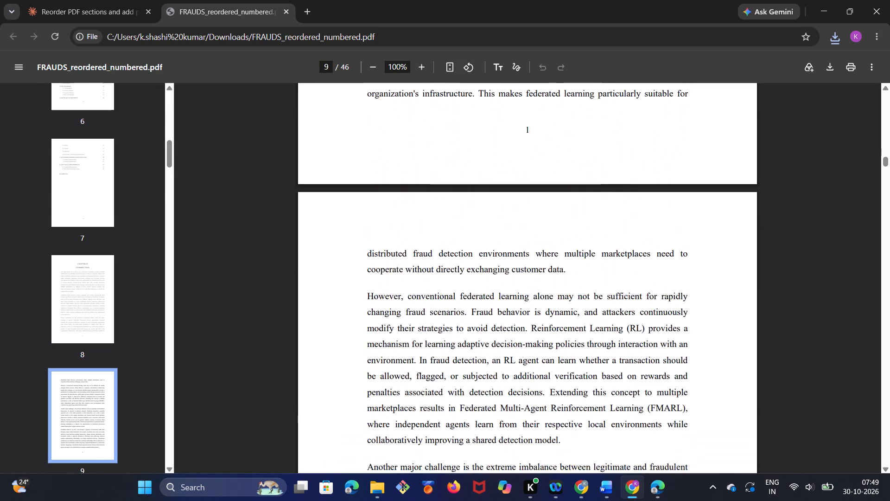
{"action": "scroll", "coordinate": [579, 234], "scroll_direction": "down", "scroll_amount": 1}
{"action": "scroll", "coordinate": [579, 234], "scroll_direction": "up", "scroll_amount": 6}
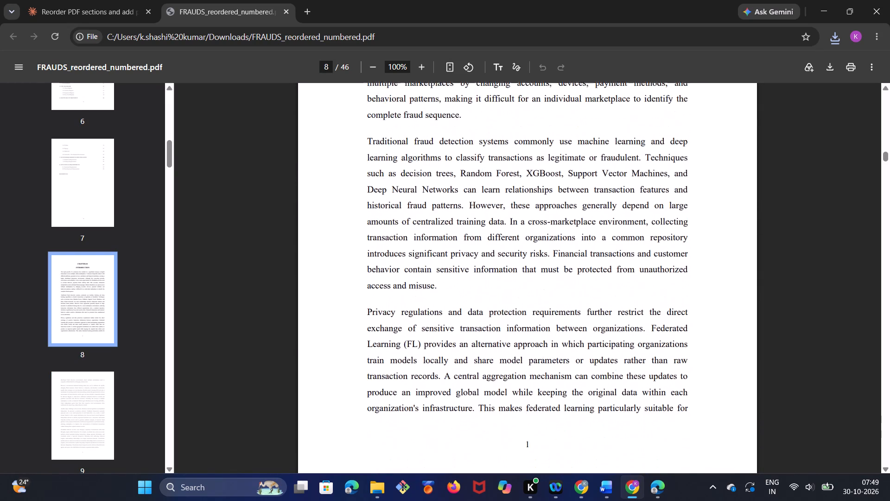
Go back to the second contents page and reread its entries from Python to References.
{"action": "scroll", "coordinate": [579, 234], "scroll_direction": "up", "scroll_amount": 5}
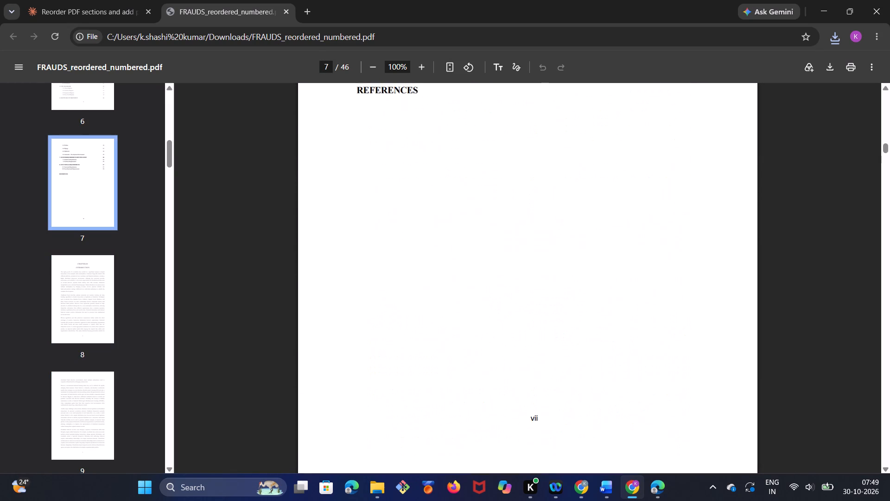
{"action": "scroll", "coordinate": [579, 234], "scroll_direction": "up", "scroll_amount": 1}
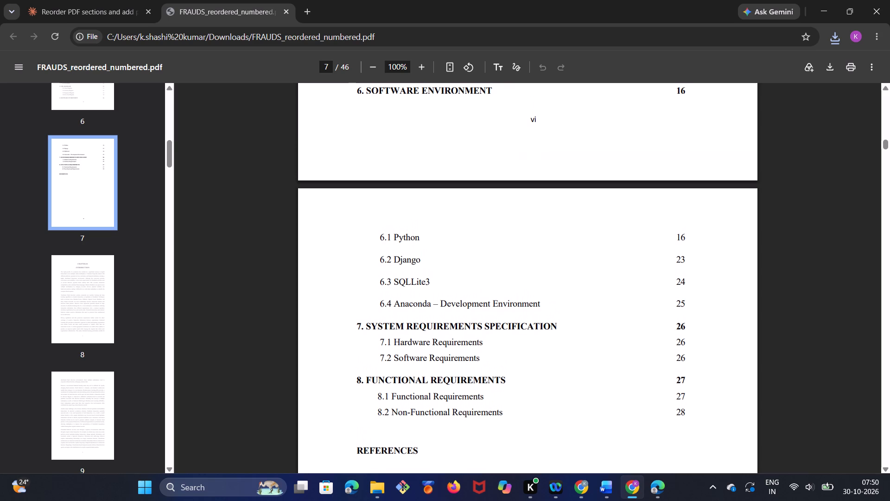
{"action": "scroll", "coordinate": [541, 374], "scroll_direction": "down", "scroll_amount": 1}
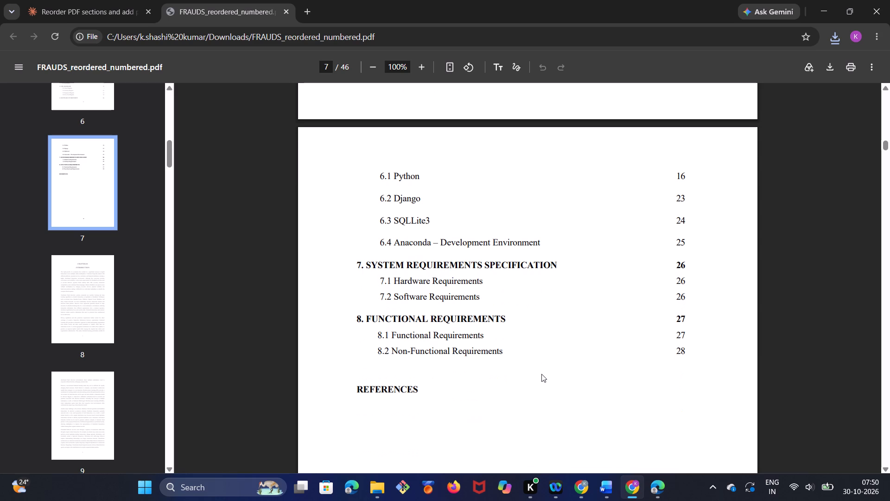
{"action": "left_click", "coordinate": [541, 374]}
Review the page numbering and section headings of the report's body, especially the modules and Chapter 7 Technologies pages.
{"action": "scroll", "coordinate": [541, 374], "scroll_direction": "down", "scroll_amount": 4}
{"action": "scroll", "coordinate": [541, 374], "scroll_direction": "down", "scroll_amount": 20}
{"action": "scroll", "coordinate": [541, 374], "scroll_direction": "down", "scroll_amount": 8}
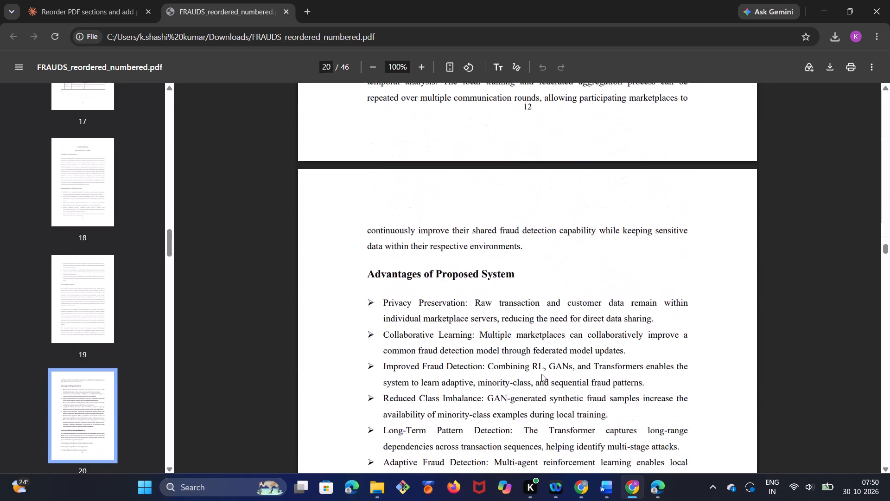
{"action": "left_click_drag", "start_coordinate": [889, 263], "coordinate": [889, 433]}
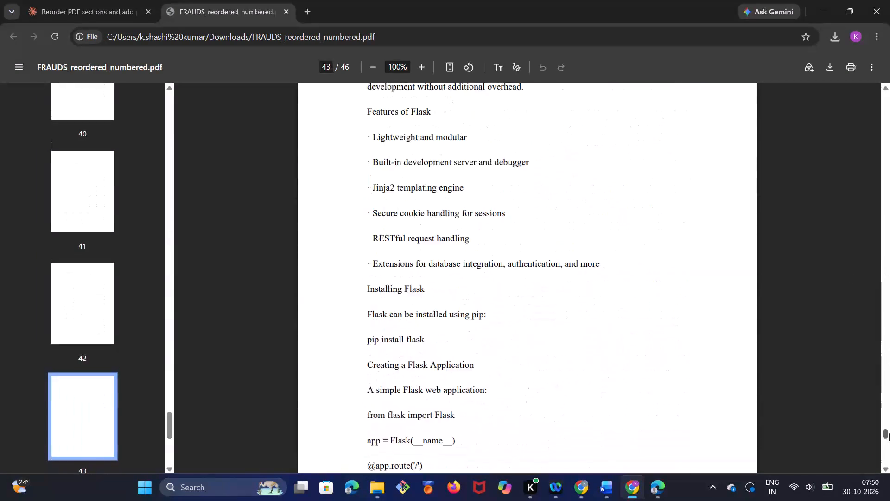
{"action": "left_click_drag", "start_coordinate": [889, 433], "coordinate": [883, 367]}
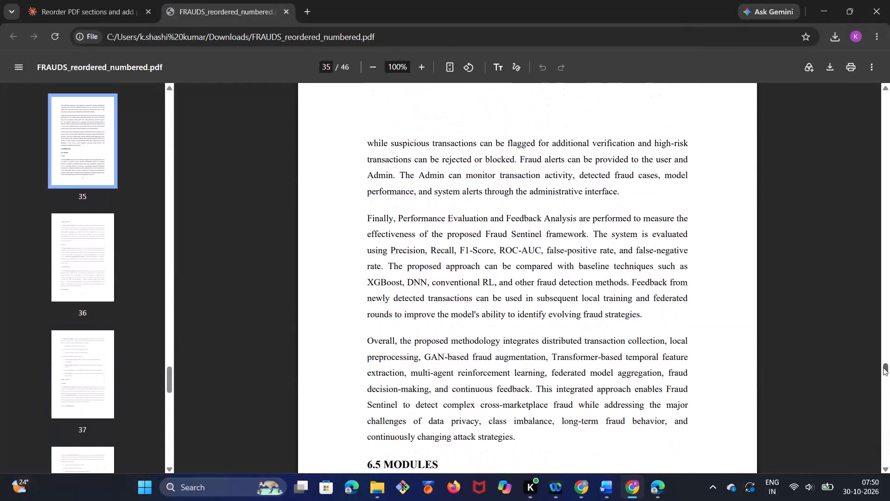
{"action": "scroll", "coordinate": [707, 347], "scroll_direction": "down", "scroll_amount": 2}
{"action": "scroll", "coordinate": [707, 347], "scroll_direction": "up", "scroll_amount": 7}
{"action": "scroll", "coordinate": [707, 347], "scroll_direction": "down", "scroll_amount": 4}
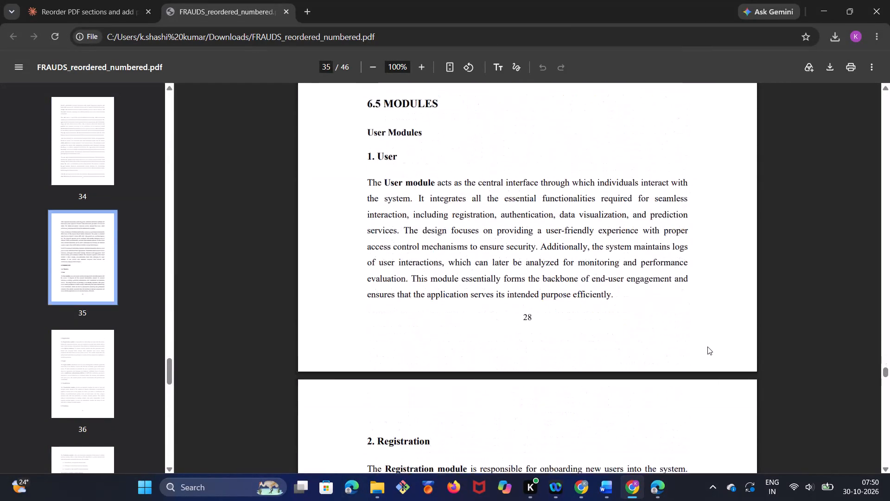
{"action": "scroll", "coordinate": [707, 347], "scroll_direction": "down", "scroll_amount": 7}
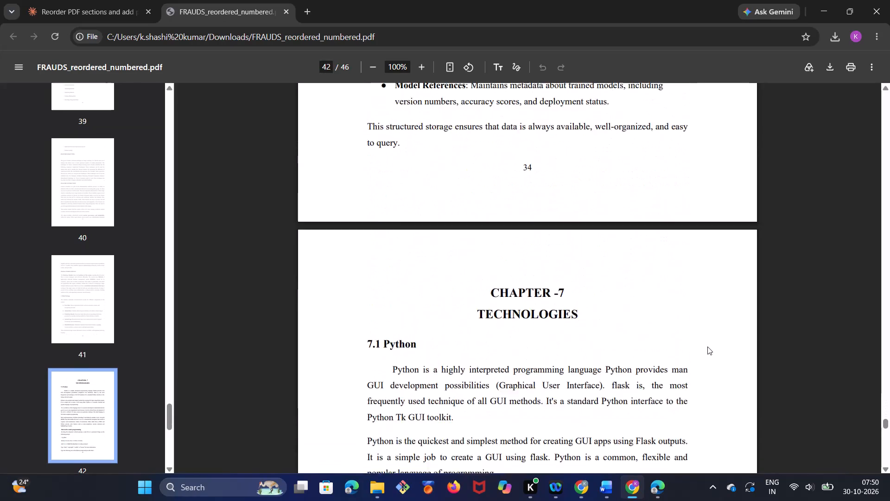
{"action": "scroll", "coordinate": [707, 347], "scroll_direction": "down", "scroll_amount": 8}
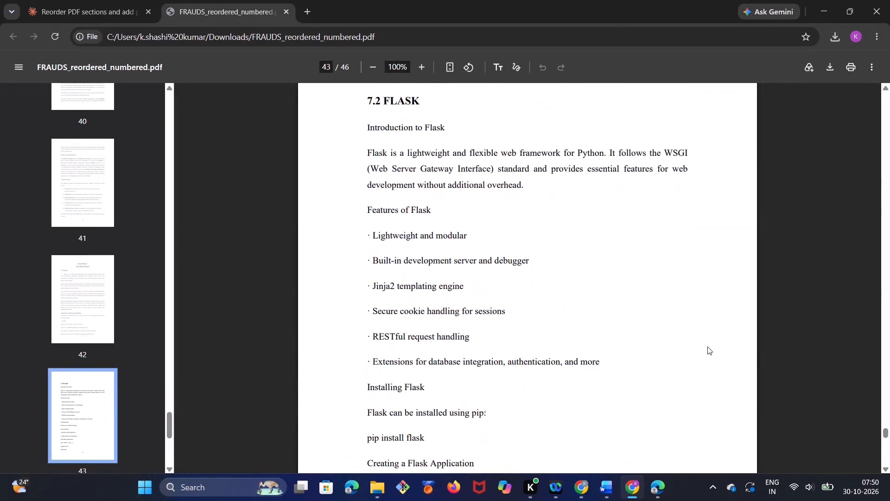
{"action": "scroll", "coordinate": [707, 347], "scroll_direction": "down", "scroll_amount": 6}
{"action": "scroll", "coordinate": [707, 347], "scroll_direction": "up", "scroll_amount": 4}
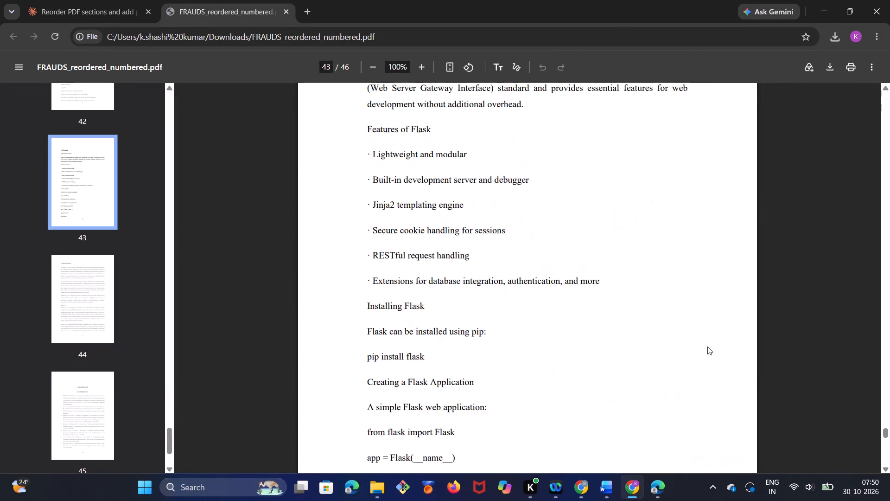
{"action": "scroll", "coordinate": [707, 347], "scroll_direction": "up", "scroll_amount": 3}
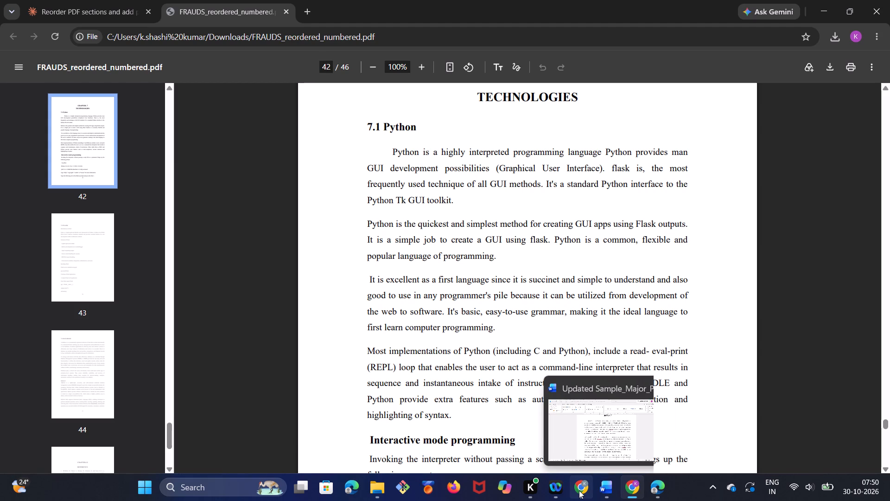
Open the FRAUDS_reordered_numbered PDF from the Downloads folder in Microsoft Edge.
{"action": "left_click", "coordinate": [376, 497]}
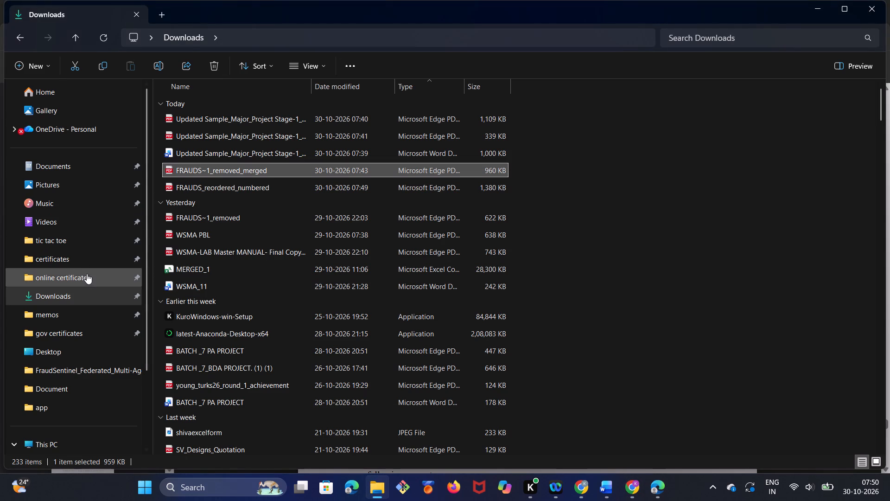
{"action": "left_click", "coordinate": [84, 282]}
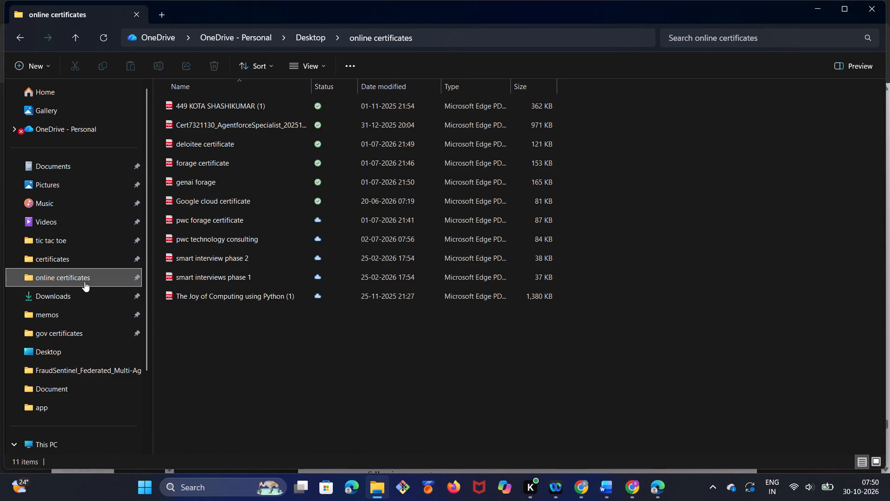
{"action": "left_click", "coordinate": [72, 289]}
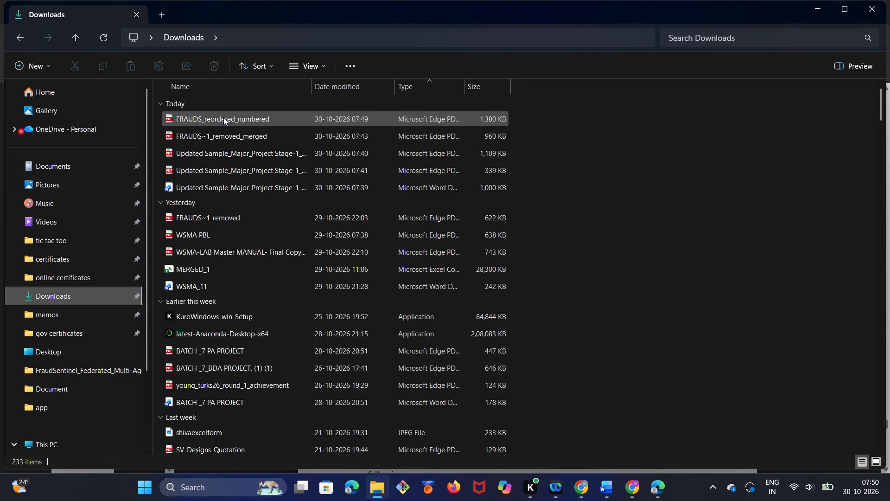
{"action": "left_click", "coordinate": [230, 116]}
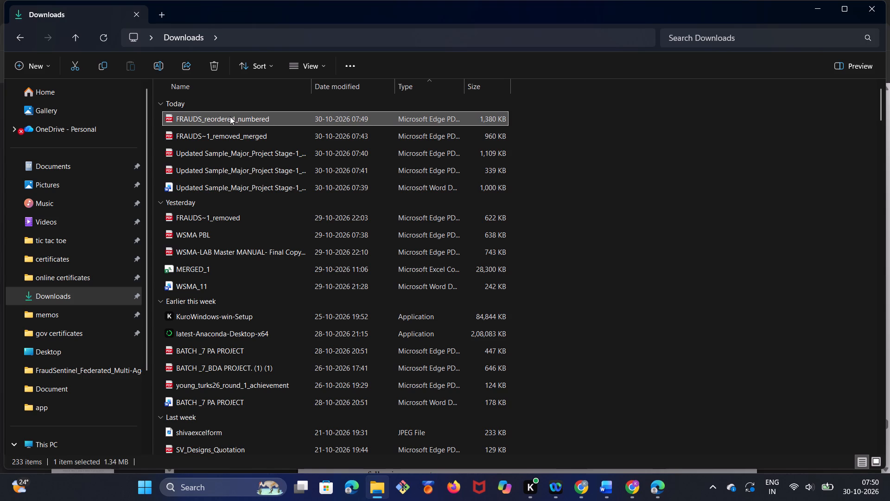
{"action": "double_click", "coordinate": [230, 116]}
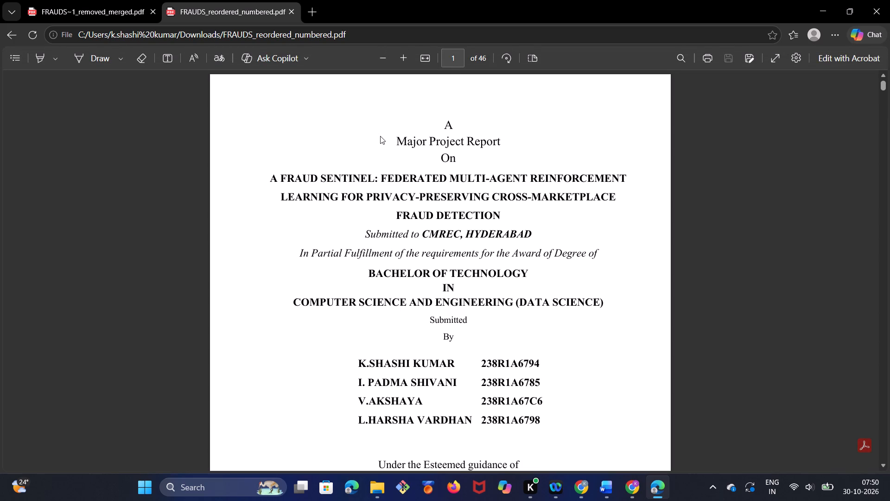
Check the front matter of the reordered report, from the title page through page vii, for section order and Roman page numbering.
{"action": "scroll", "coordinate": [380, 136], "scroll_direction": "down", "scroll_amount": 6}
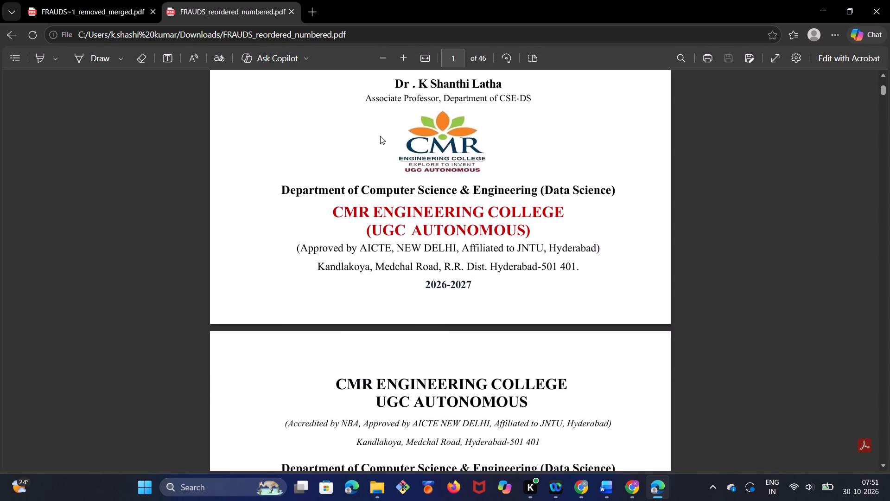
{"action": "scroll", "coordinate": [380, 136], "scroll_direction": "down", "scroll_amount": 3}
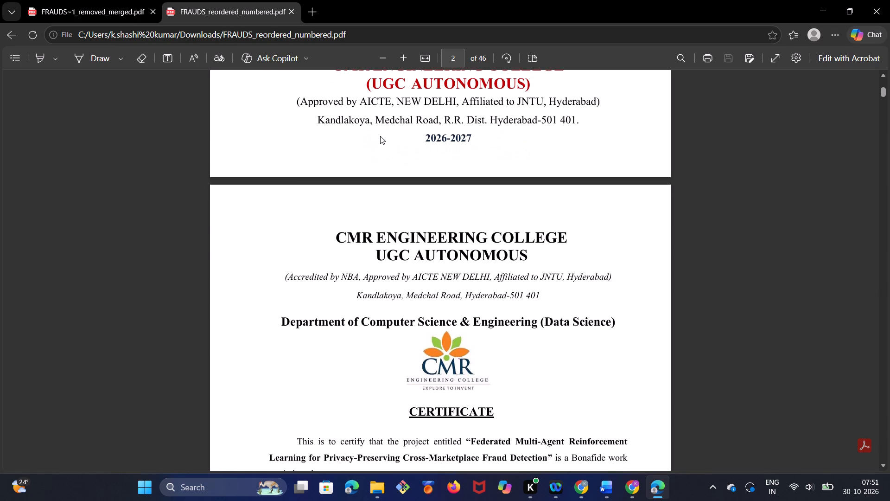
{"action": "scroll", "coordinate": [380, 136], "scroll_direction": "down", "scroll_amount": 5}
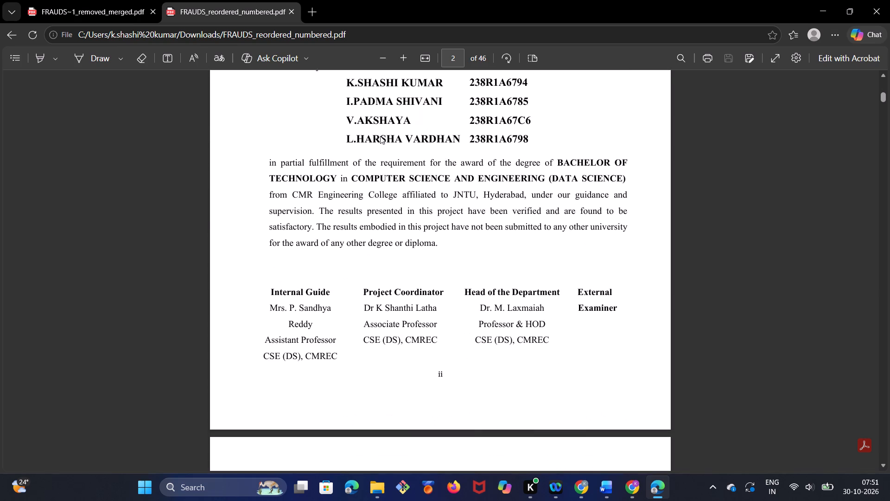
{"action": "scroll", "coordinate": [380, 136], "scroll_direction": "down", "scroll_amount": 5}
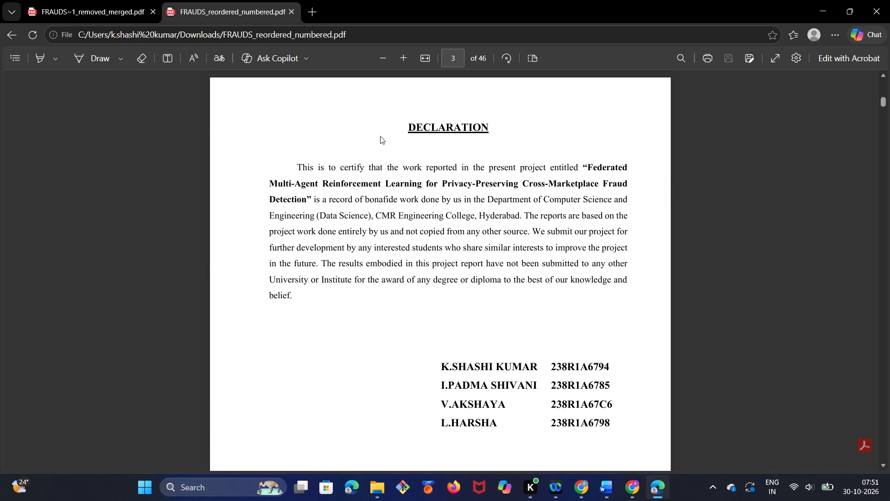
{"action": "scroll", "coordinate": [380, 136], "scroll_direction": "down", "scroll_amount": 6}
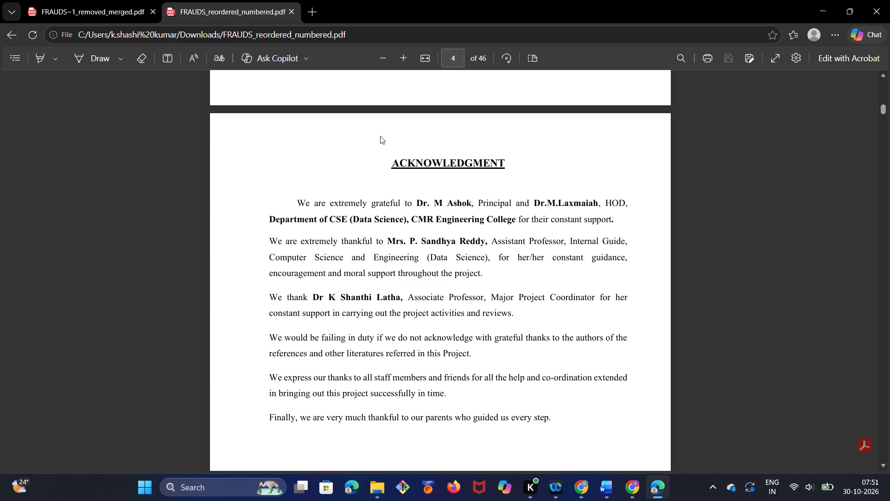
{"action": "scroll", "coordinate": [380, 136], "scroll_direction": "down", "scroll_amount": 10}
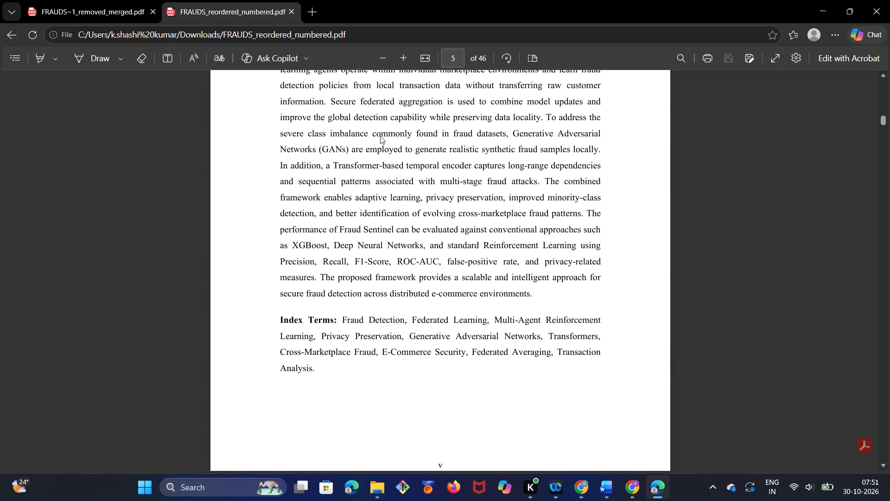
{"action": "scroll", "coordinate": [380, 136], "scroll_direction": "down", "scroll_amount": 5}
{"action": "scroll", "coordinate": [380, 136], "scroll_direction": "up", "scroll_amount": 1}
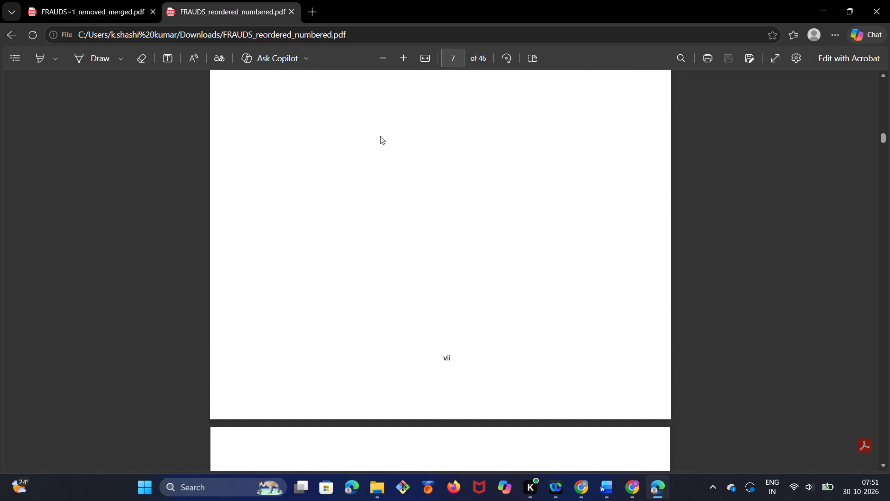
Review the introduction and literature survey pages, including the Literature Survey Table, for correct order and page numbers.
{"action": "scroll", "coordinate": [380, 136], "scroll_direction": "down", "scroll_amount": 10}
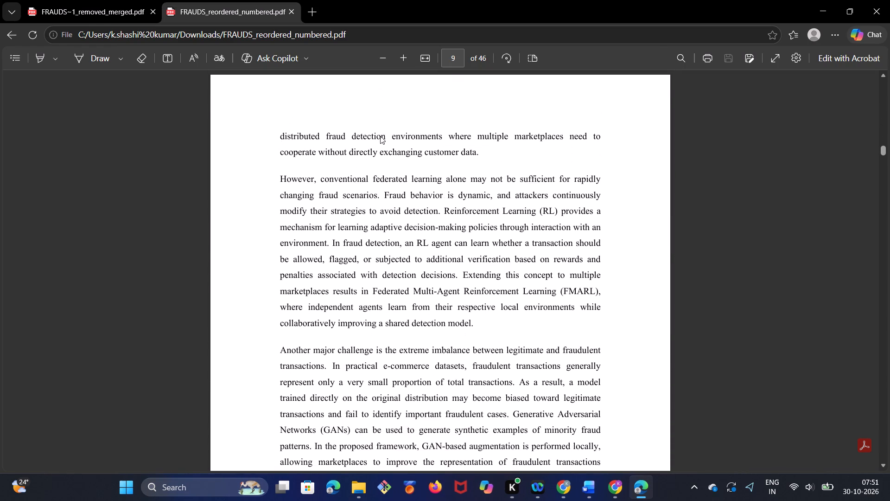
{"action": "scroll", "coordinate": [380, 136], "scroll_direction": "down", "scroll_amount": 11}
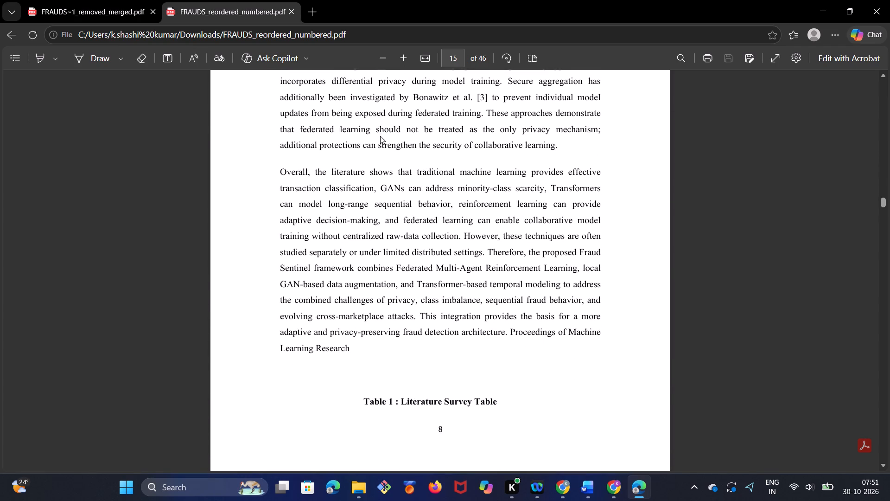
{"action": "scroll", "coordinate": [380, 136], "scroll_direction": "down", "scroll_amount": 6}
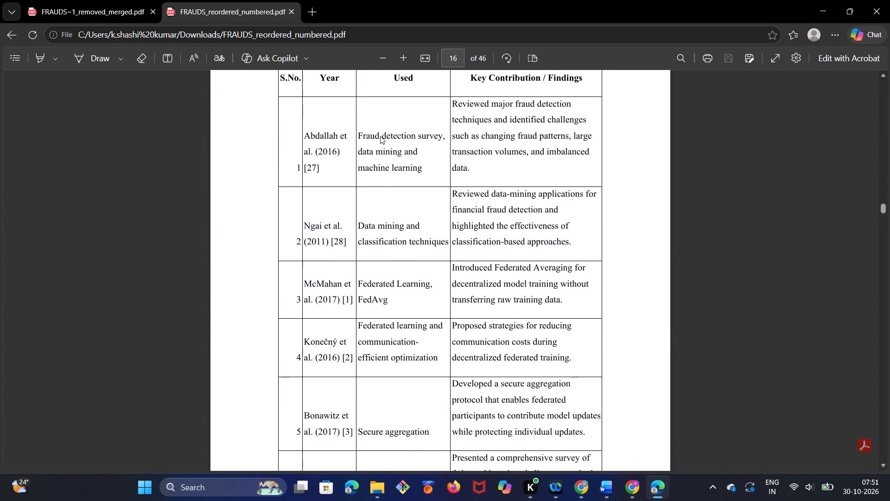
Review the System Analysis chapter, covering the existing and proposed system sections, for heading order and page continuity.
{"action": "scroll", "coordinate": [380, 136], "scroll_direction": "down", "scroll_amount": 10}
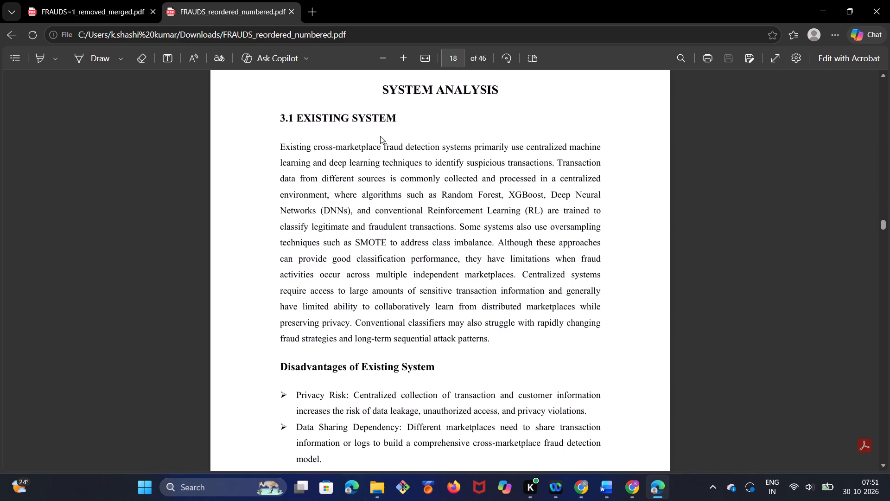
{"action": "scroll", "coordinate": [380, 136], "scroll_direction": "down", "scroll_amount": 1}
{"action": "scroll", "coordinate": [380, 136], "scroll_direction": "up", "scroll_amount": 4}
{"action": "scroll", "coordinate": [380, 136], "scroll_direction": "down", "scroll_amount": 5}
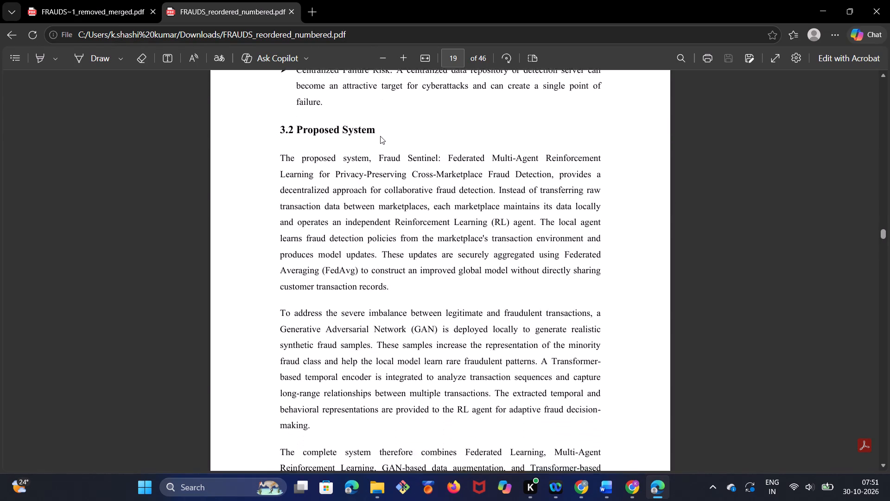
{"action": "scroll", "coordinate": [380, 136], "scroll_direction": "down", "scroll_amount": 11}
Examine the Chapter 4 System Requirements page, checking its software and hardware headings, page number and transition into Chapter 5.
{"action": "scroll", "coordinate": [380, 136], "scroll_direction": "up", "scroll_amount": 1}
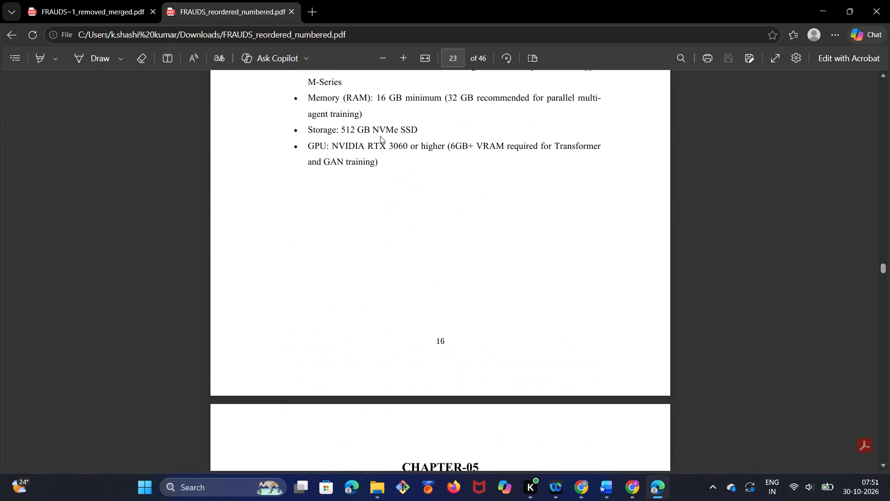
{"action": "scroll", "coordinate": [380, 136], "scroll_direction": "up", "scroll_amount": 6}
{"action": "scroll", "coordinate": [380, 136], "scroll_direction": "down", "scroll_amount": 2}
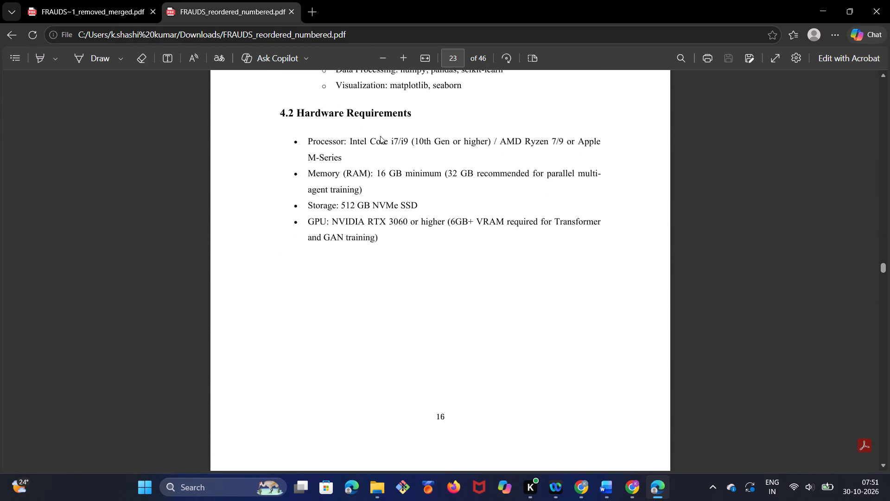
{"action": "scroll", "coordinate": [380, 136], "scroll_direction": "down", "scroll_amount": 1}
{"action": "scroll", "coordinate": [380, 136], "scroll_direction": "up", "scroll_amount": 3}
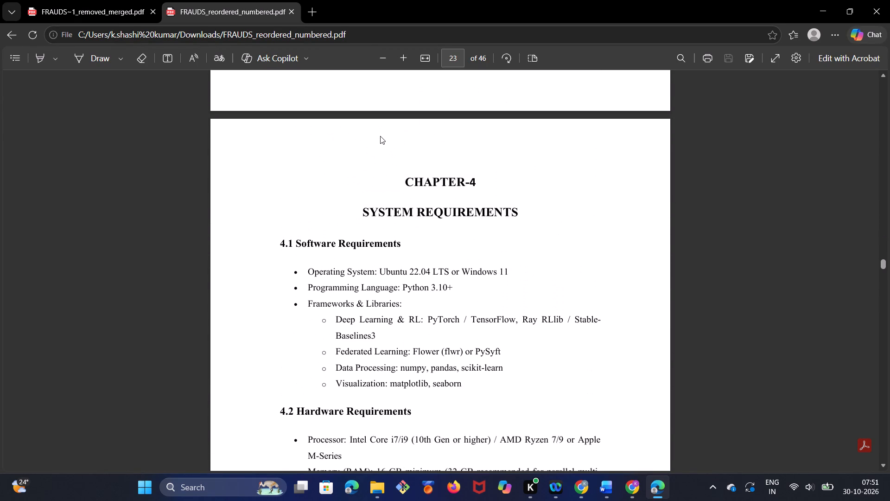
{"action": "scroll", "coordinate": [380, 136], "scroll_direction": "up", "scroll_amount": 5}
{"action": "scroll", "coordinate": [380, 136], "scroll_direction": "down", "scroll_amount": 2}
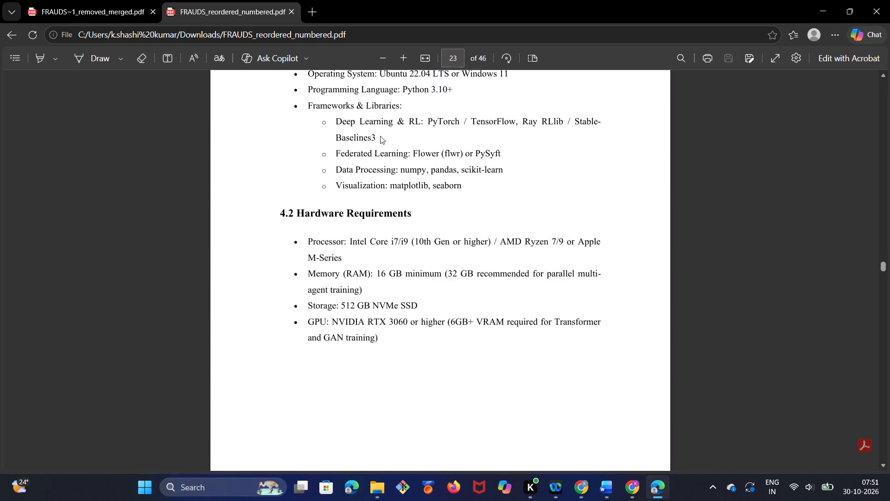
{"action": "scroll", "coordinate": [380, 136], "scroll_direction": "down", "scroll_amount": 2}
{"action": "scroll", "coordinate": [380, 136], "scroll_direction": "up", "scroll_amount": 1}
{"action": "scroll", "coordinate": [380, 136], "scroll_direction": "down", "scroll_amount": 2}
Review Chapter 5's architecture and UML diagram pages, checking section headings and page numbers from the use case through the sequence diagram.
{"action": "scroll", "coordinate": [380, 136], "scroll_direction": "down", "scroll_amount": 1}
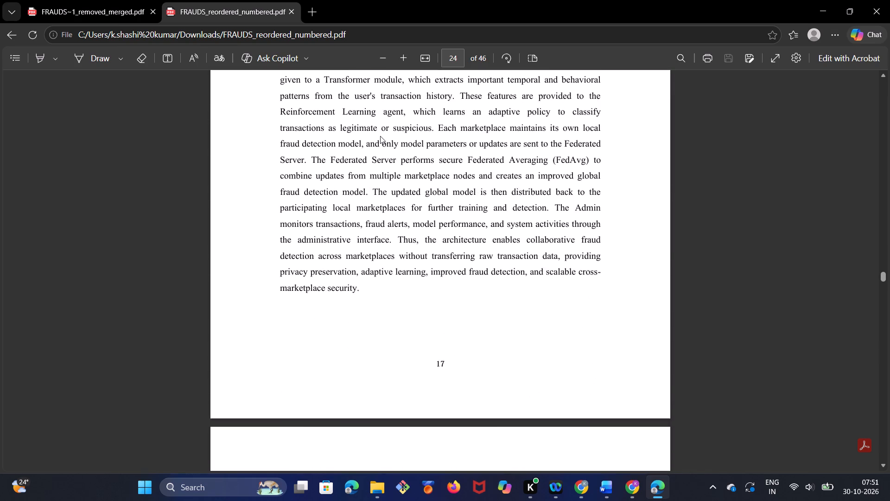
{"action": "scroll", "coordinate": [380, 136], "scroll_direction": "down", "scroll_amount": 5}
{"action": "scroll", "coordinate": [380, 136], "scroll_direction": "up", "scroll_amount": 2}
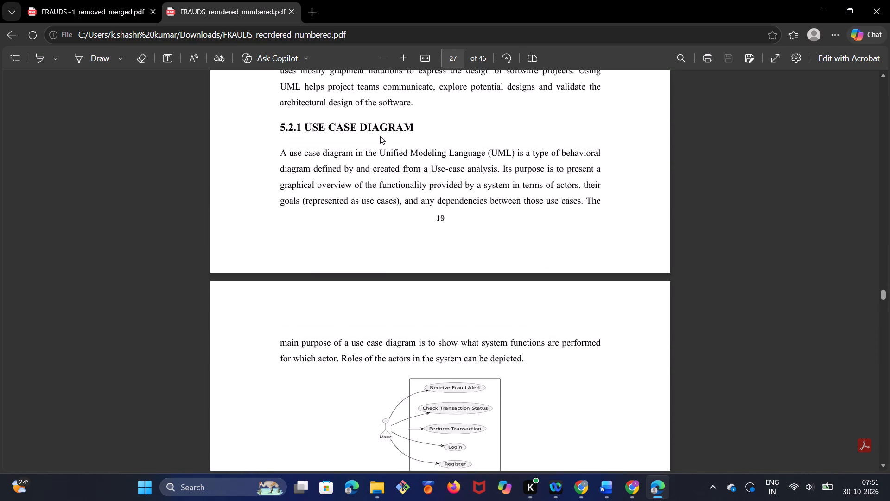
{"action": "scroll", "coordinate": [380, 136], "scroll_direction": "up", "scroll_amount": 2}
{"action": "scroll", "coordinate": [380, 136], "scroll_direction": "down", "scroll_amount": 6}
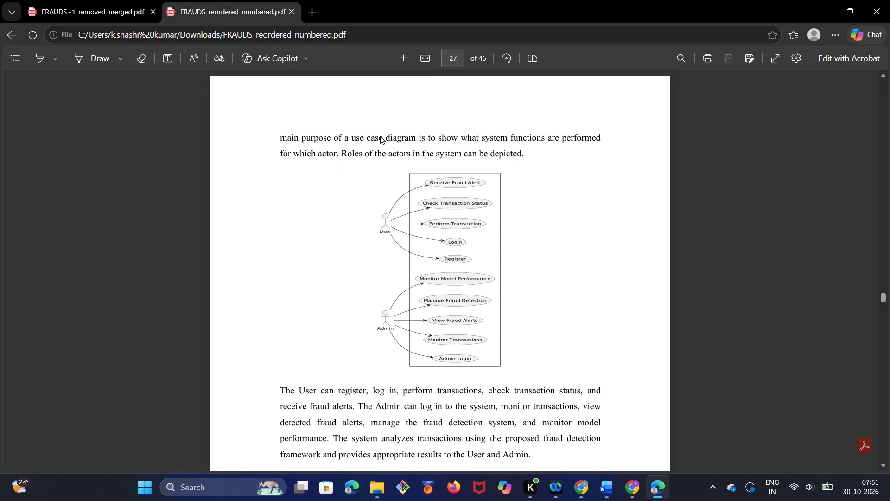
{"action": "scroll", "coordinate": [380, 136], "scroll_direction": "down", "scroll_amount": 9}
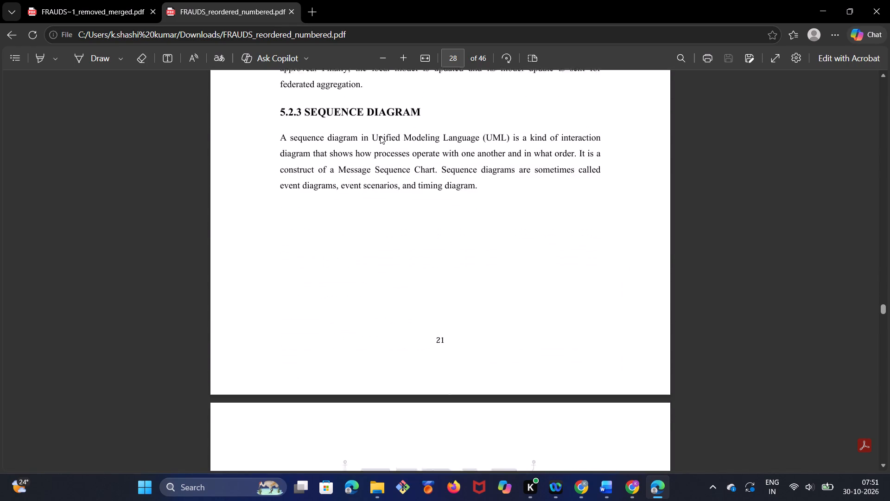
{"action": "scroll", "coordinate": [380, 136], "scroll_direction": "down", "scroll_amount": 3}
Review Chapter 6 System Implementation, from the dataset description through the user and admin modules, for section order and page numbers.
{"action": "scroll", "coordinate": [380, 136], "scroll_direction": "down", "scroll_amount": 3}
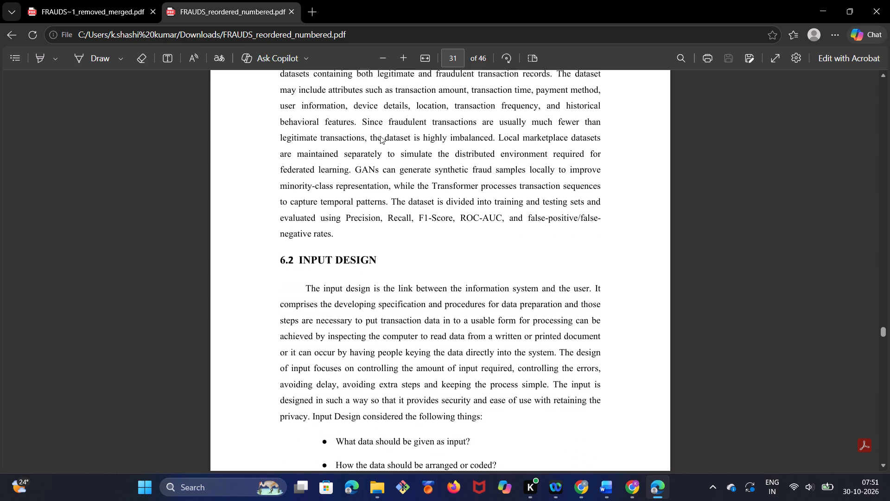
{"action": "scroll", "coordinate": [380, 136], "scroll_direction": "down", "scroll_amount": 1}
{"action": "scroll", "coordinate": [380, 136], "scroll_direction": "up", "scroll_amount": 3}
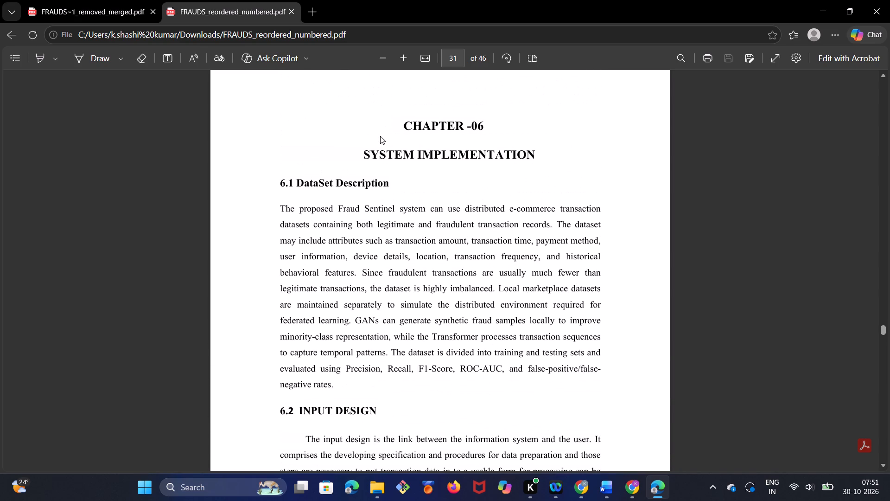
{"action": "scroll", "coordinate": [380, 136], "scroll_direction": "down", "scroll_amount": 2}
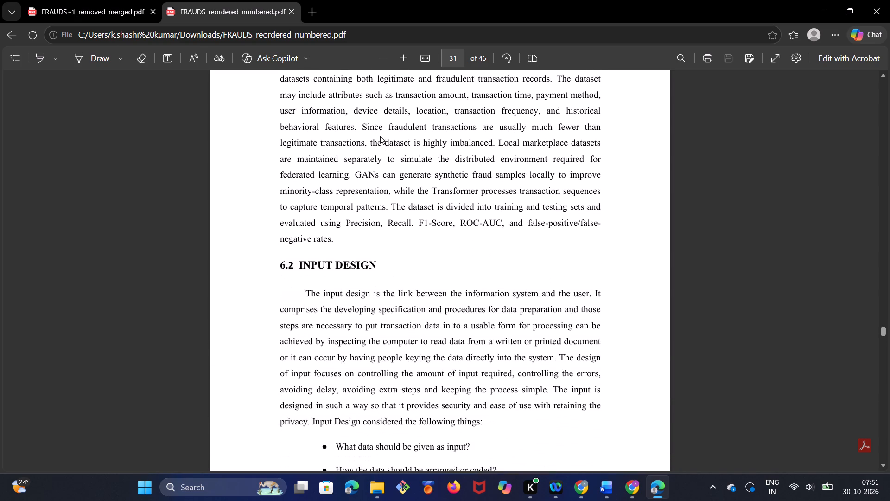
{"action": "scroll", "coordinate": [380, 136], "scroll_direction": "down", "scroll_amount": 7}
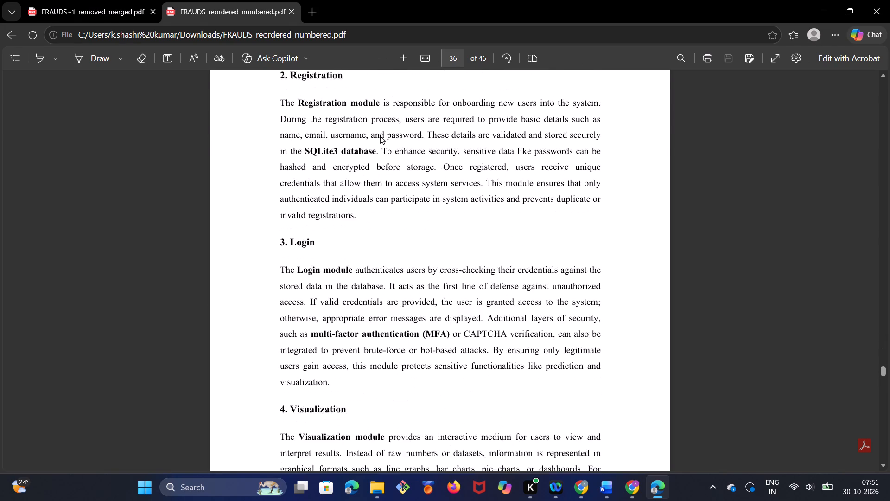
{"action": "scroll", "coordinate": [380, 136], "scroll_direction": "down", "scroll_amount": 7}
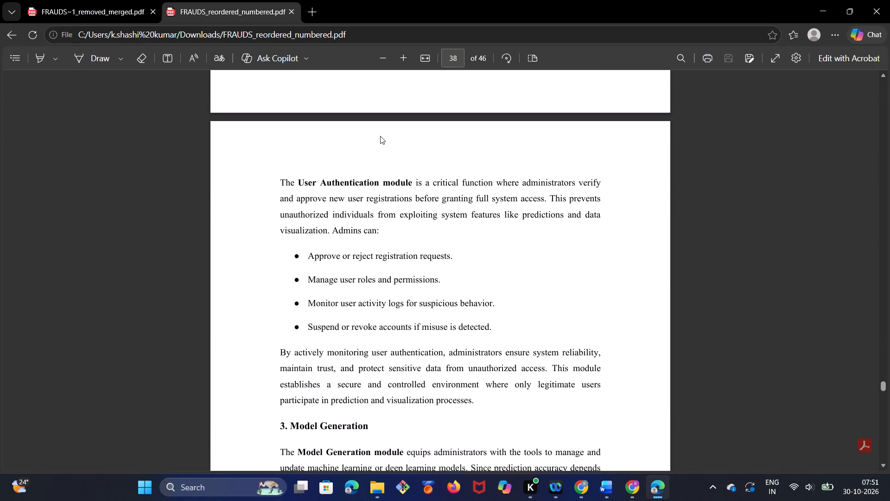
{"action": "scroll", "coordinate": [380, 136], "scroll_direction": "down", "scroll_amount": 5}
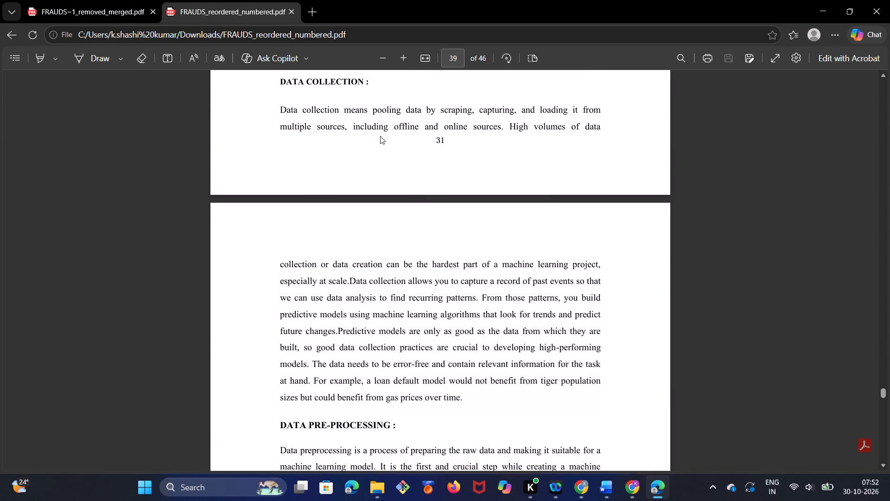
{"action": "scroll", "coordinate": [380, 136], "scroll_direction": "down", "scroll_amount": 4}
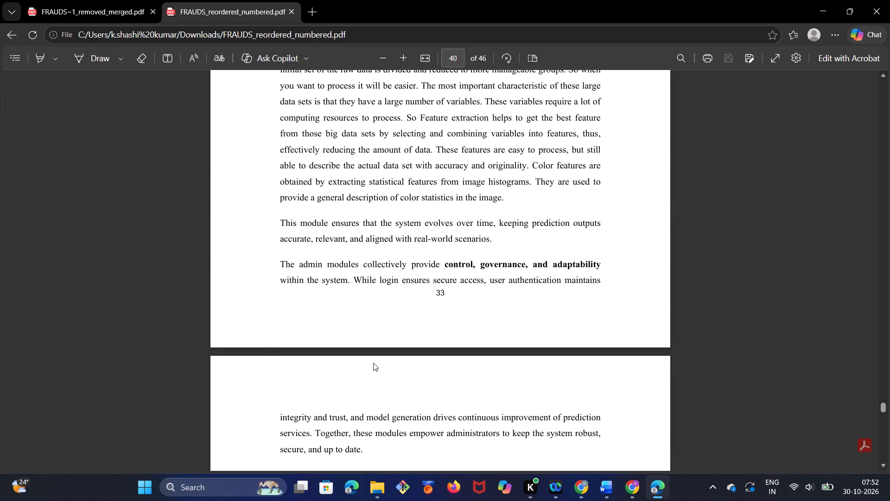
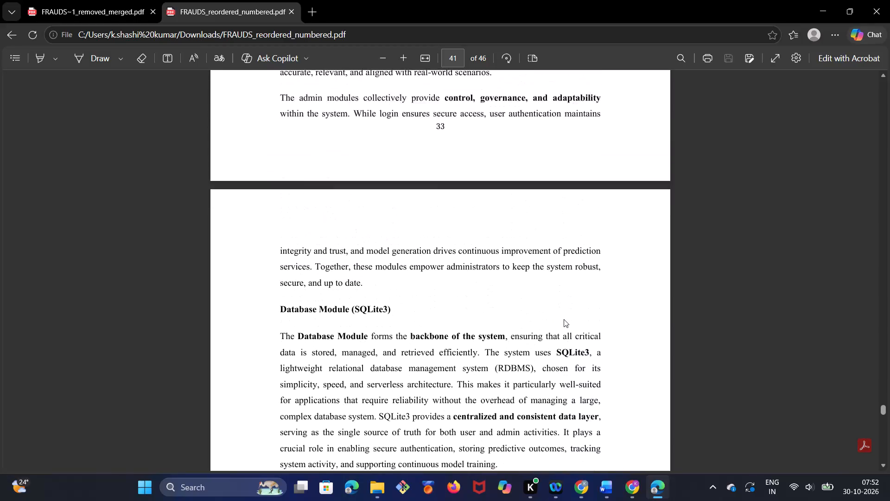
Review the pages from the Database Module through Chapter 7 Technologies to the Chapter 12 Reference heading for chapter numbering and page numbers.
{"action": "scroll", "coordinate": [564, 319], "scroll_direction": "down", "scroll_amount": 4}
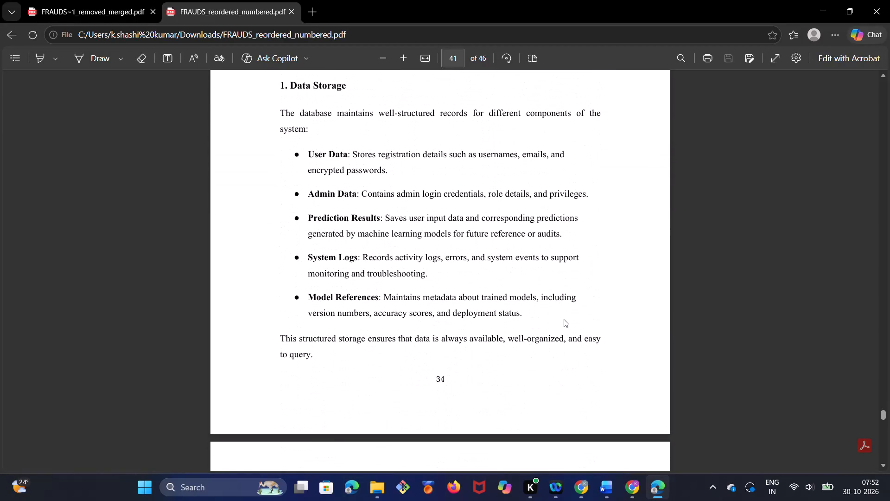
{"action": "scroll", "coordinate": [564, 319], "scroll_direction": "down", "scroll_amount": 6}
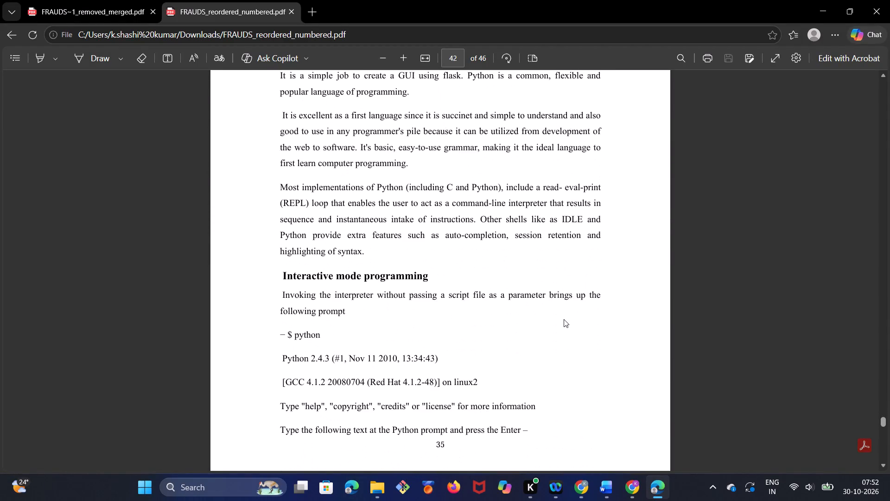
{"action": "scroll", "coordinate": [564, 319], "scroll_direction": "down", "scroll_amount": 6}
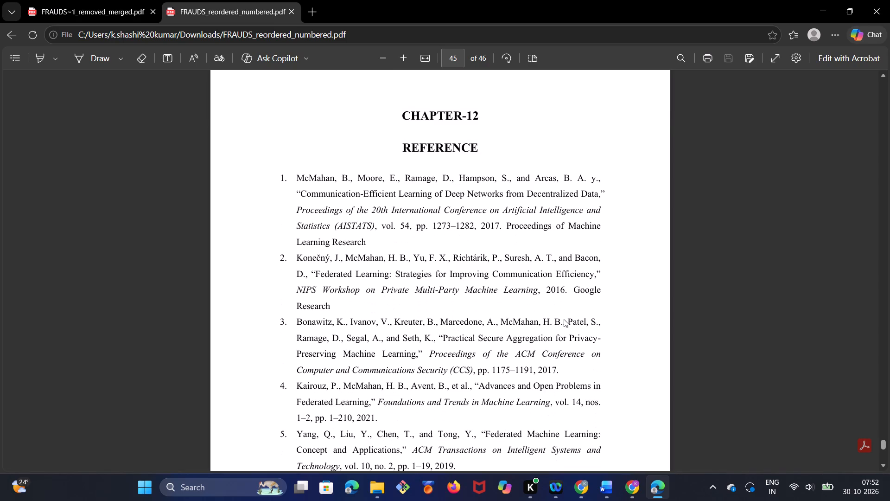
{"action": "scroll", "coordinate": [564, 319], "scroll_direction": "up", "scroll_amount": 2}
{"action": "left_click", "coordinate": [484, 341]}
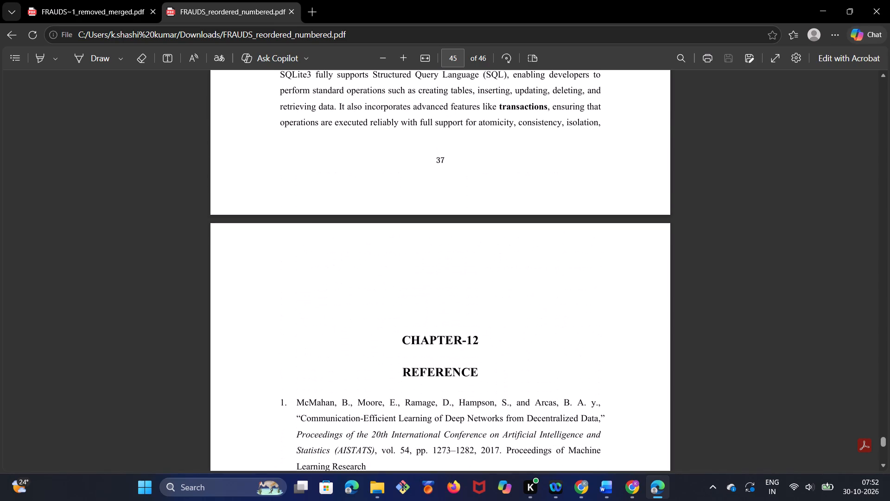
{"action": "left_click", "coordinate": [476, 347]}
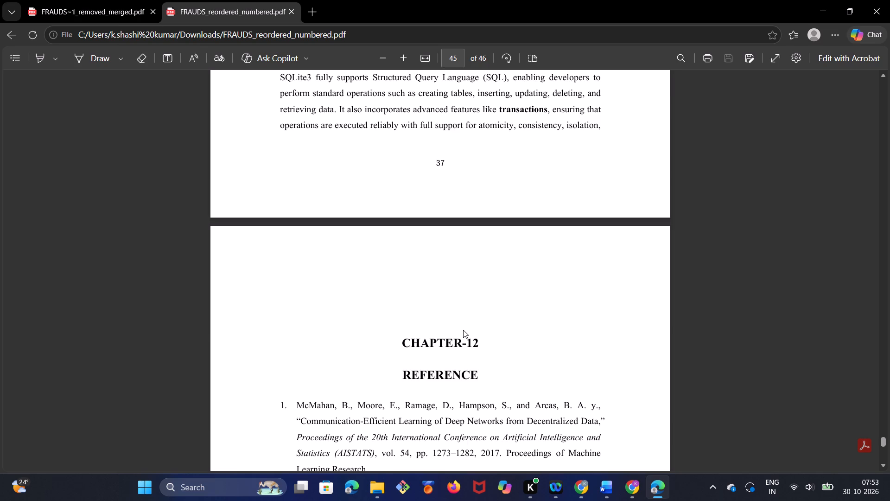
{"action": "scroll", "coordinate": [463, 330], "scroll_direction": "down", "scroll_amount": 2}
Recheck the pages backward from the SQLite3 section through Chapter 7 to the Model Generation module for heading order and page continuity.
{"action": "scroll", "coordinate": [463, 330], "scroll_direction": "up", "scroll_amount": 5}
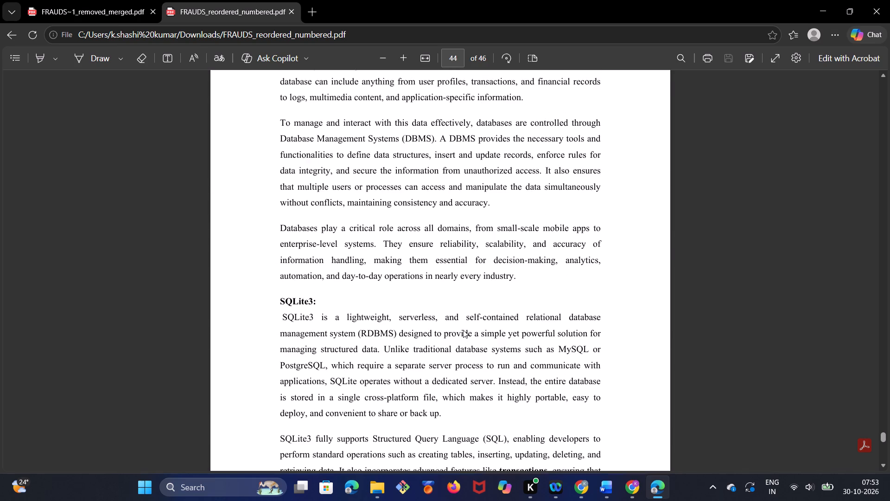
{"action": "scroll", "coordinate": [463, 330], "scroll_direction": "up", "scroll_amount": 7}
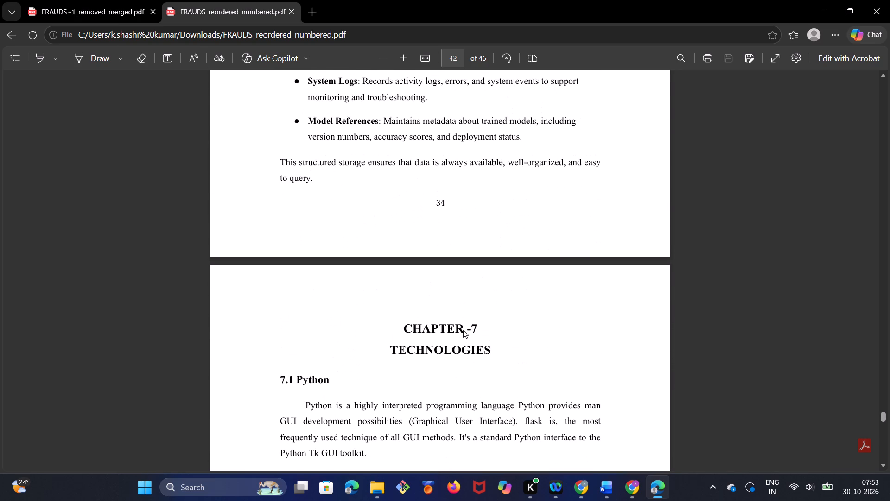
{"action": "scroll", "coordinate": [463, 330], "scroll_direction": "up", "scroll_amount": 3}
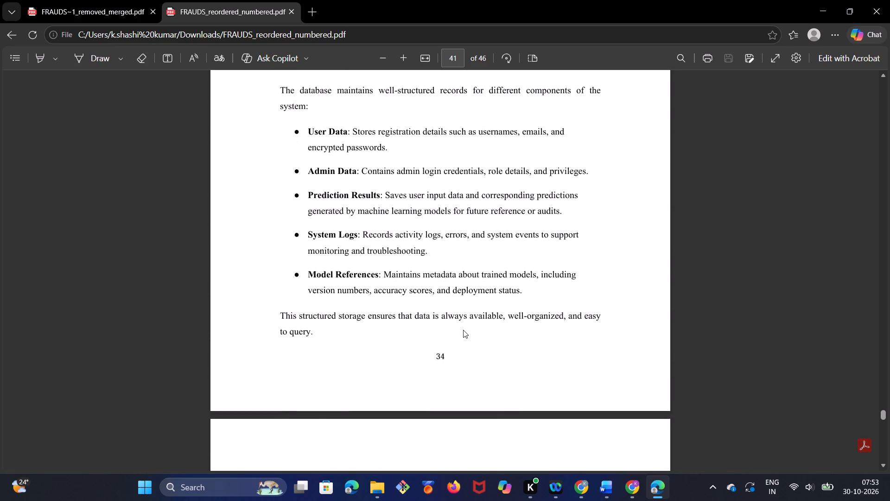
{"action": "scroll", "coordinate": [463, 330], "scroll_direction": "up", "scroll_amount": 9}
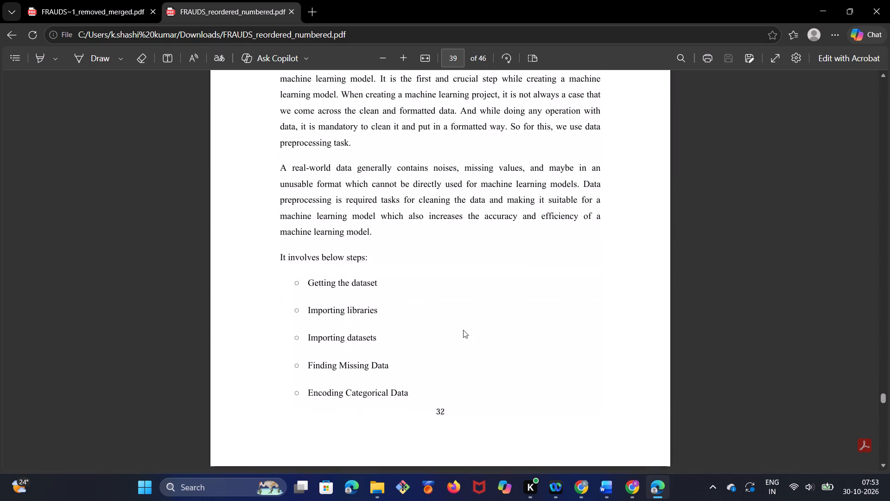
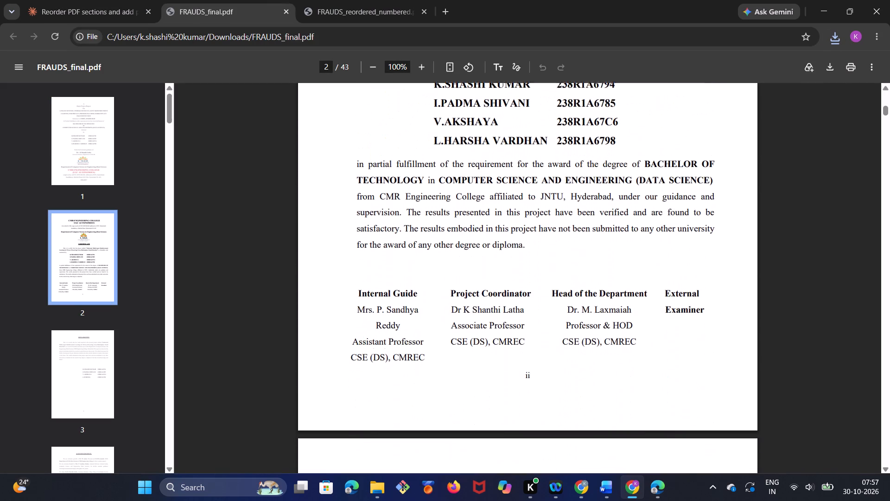
{"action": "scroll", "coordinate": [636, 266], "scroll_direction": "down", "scroll_amount": 11}
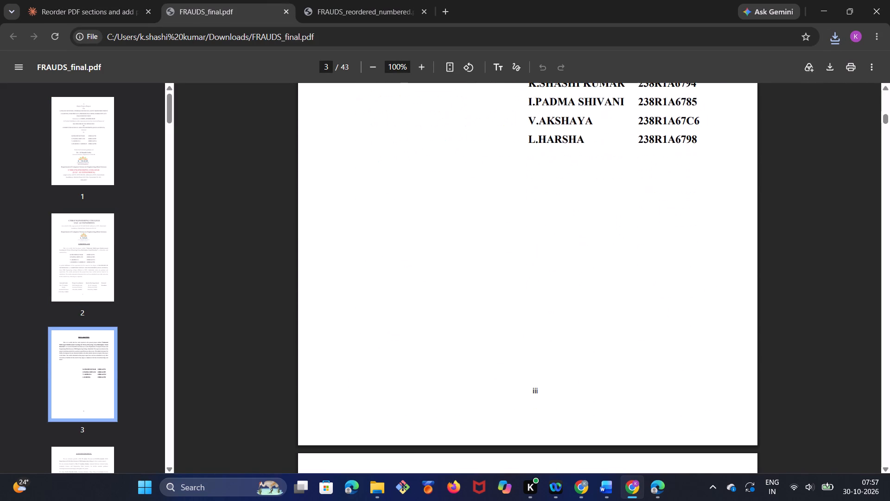
{"action": "scroll", "coordinate": [636, 266], "scroll_direction": "down", "scroll_amount": 7}
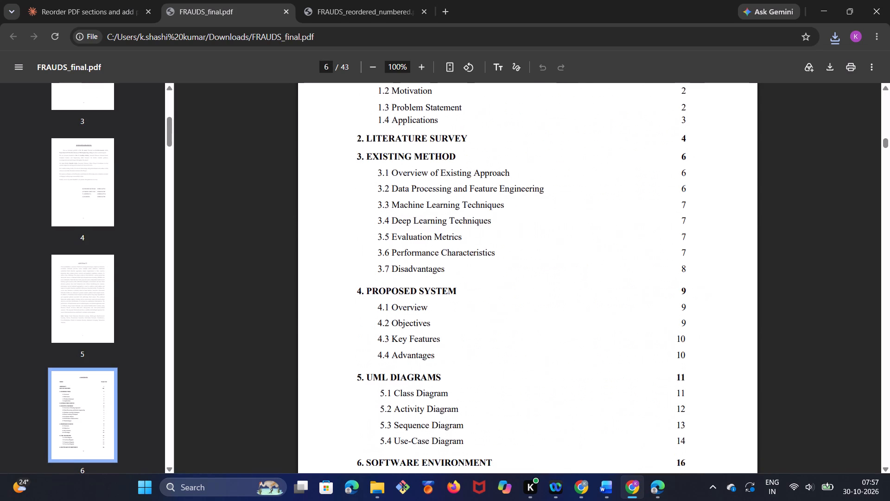
{"action": "scroll", "coordinate": [636, 266], "scroll_direction": "down", "scroll_amount": 8}
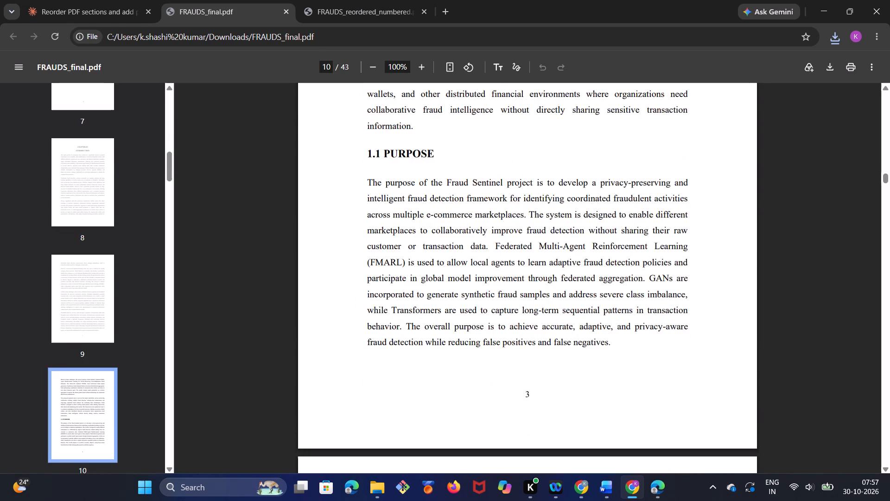
{"action": "scroll", "coordinate": [636, 266], "scroll_direction": "down", "scroll_amount": 10}
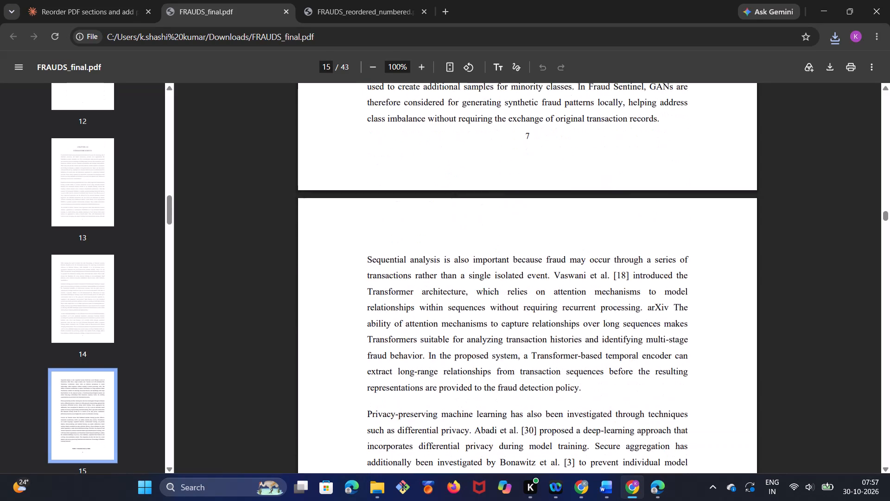
{"action": "scroll", "coordinate": [636, 266], "scroll_direction": "down", "scroll_amount": 12}
{"action": "scroll", "coordinate": [636, 266], "scroll_direction": "down", "scroll_amount": 10}
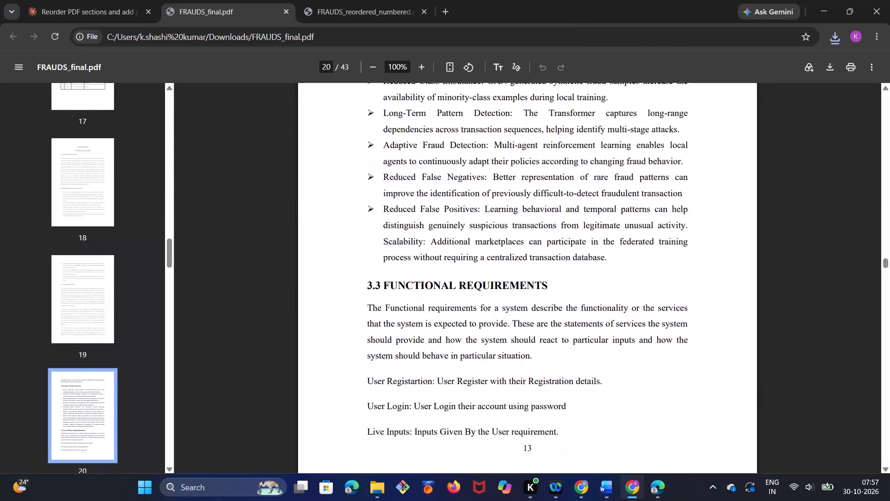
{"action": "scroll", "coordinate": [636, 266], "scroll_direction": "down", "scroll_amount": 9}
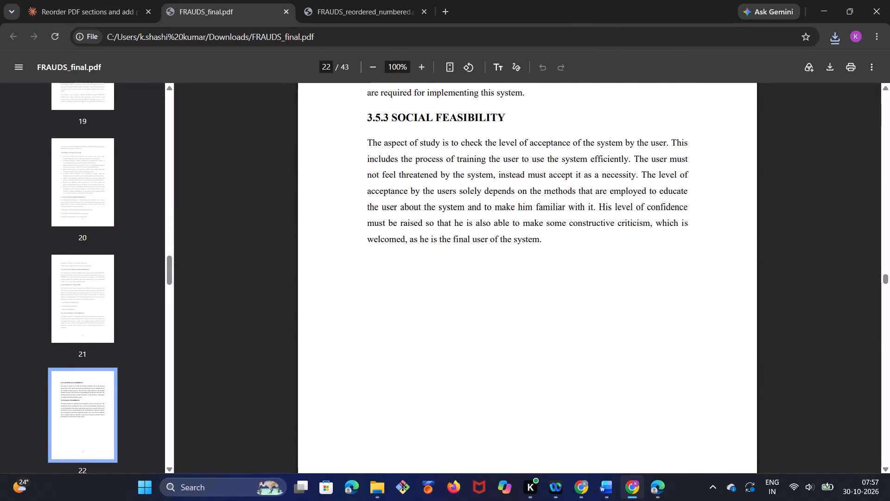
Review the PDF from Chapter 4 System Requirements through the Chapter 6 modules to the reference list.
{"action": "scroll", "coordinate": [636, 266], "scroll_direction": "down", "scroll_amount": 5}
{"action": "scroll", "coordinate": [636, 266], "scroll_direction": "up", "scroll_amount": 2}
{"action": "scroll", "coordinate": [636, 266], "scroll_direction": "down", "scroll_amount": 1}
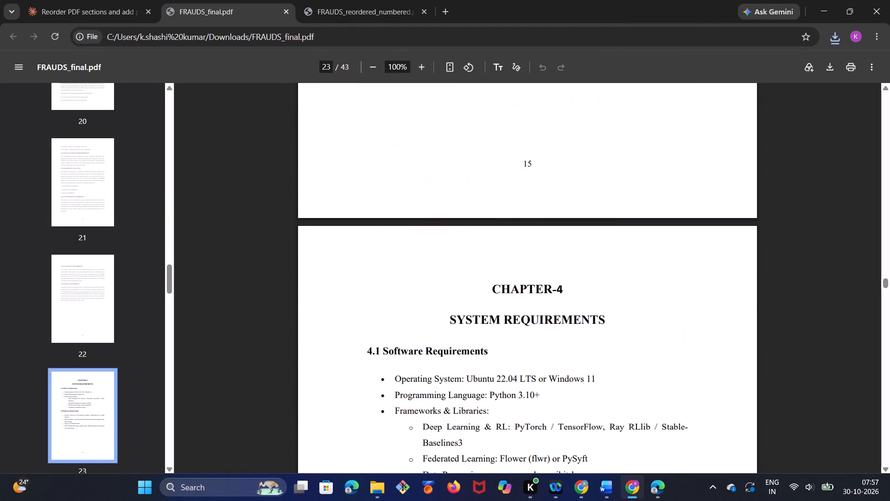
{"action": "scroll", "coordinate": [636, 266], "scroll_direction": "down", "scroll_amount": 12}
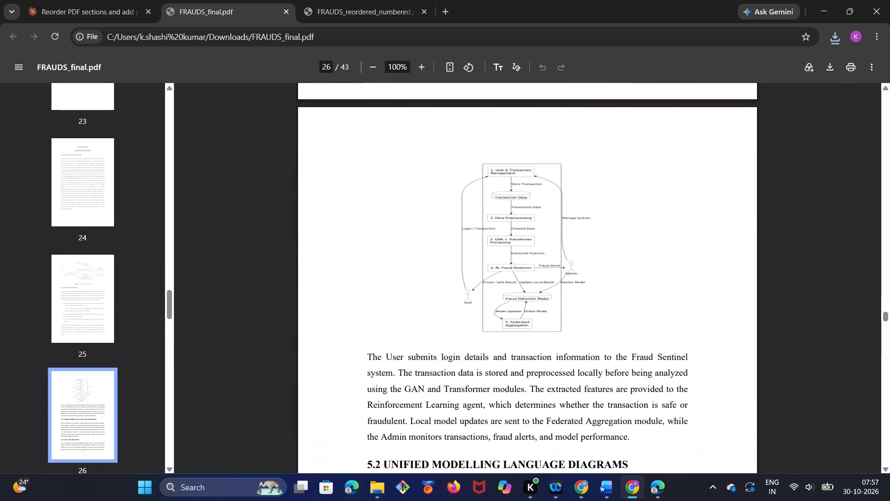
{"action": "scroll", "coordinate": [636, 266], "scroll_direction": "down", "scroll_amount": 10}
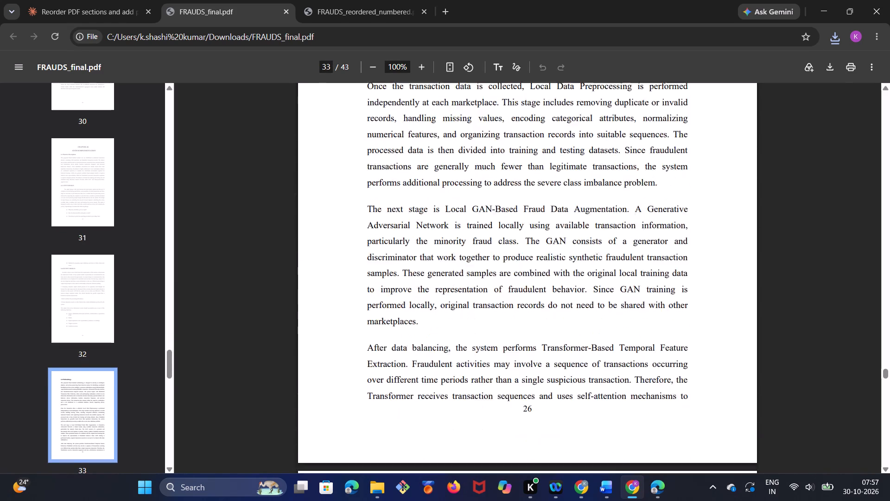
{"action": "scroll", "coordinate": [636, 266], "scroll_direction": "down", "scroll_amount": 9}
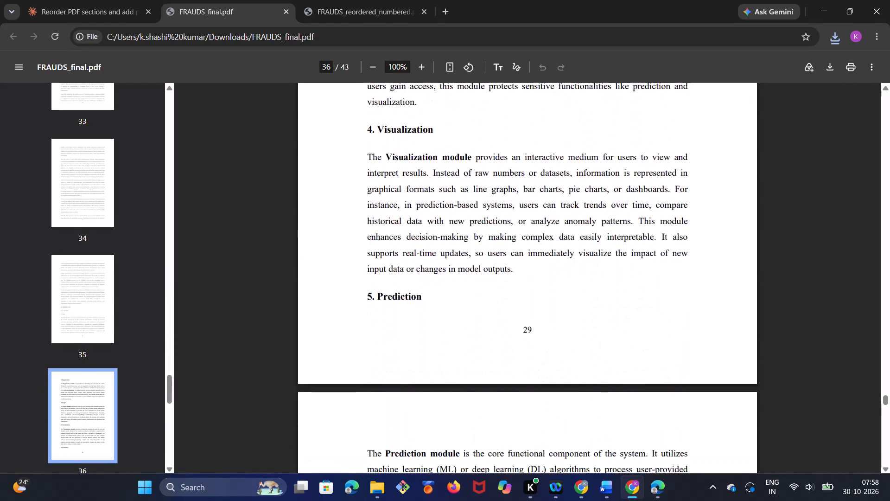
{"action": "scroll", "coordinate": [636, 266], "scroll_direction": "down", "scroll_amount": 8}
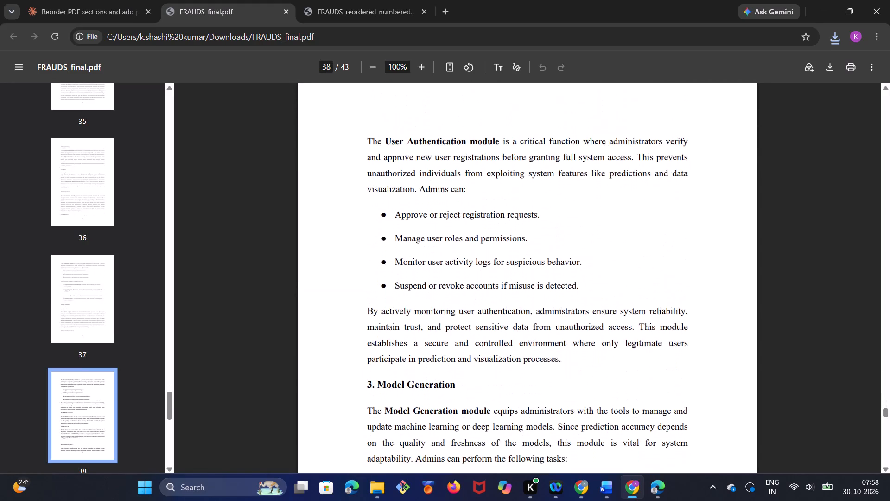
{"action": "scroll", "coordinate": [636, 266], "scroll_direction": "down", "scroll_amount": 6}
{"action": "scroll", "coordinate": [636, 266], "scroll_direction": "up", "scroll_amount": 3}
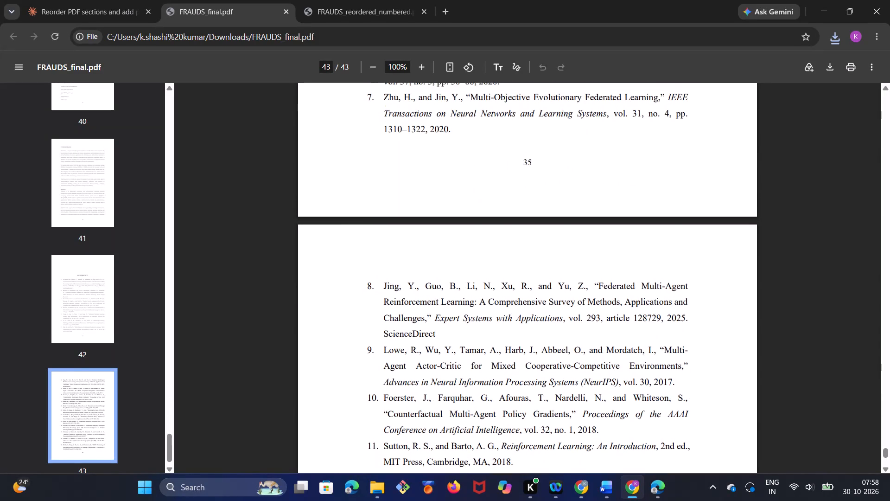
Recheck the closing pages around the Flask and Database sections, the REFERENCE heading and the end of the reference list.
{"action": "scroll", "coordinate": [636, 266], "scroll_direction": "down", "scroll_amount": 6}
{"action": "scroll", "coordinate": [636, 266], "scroll_direction": "up", "scroll_amount": 6}
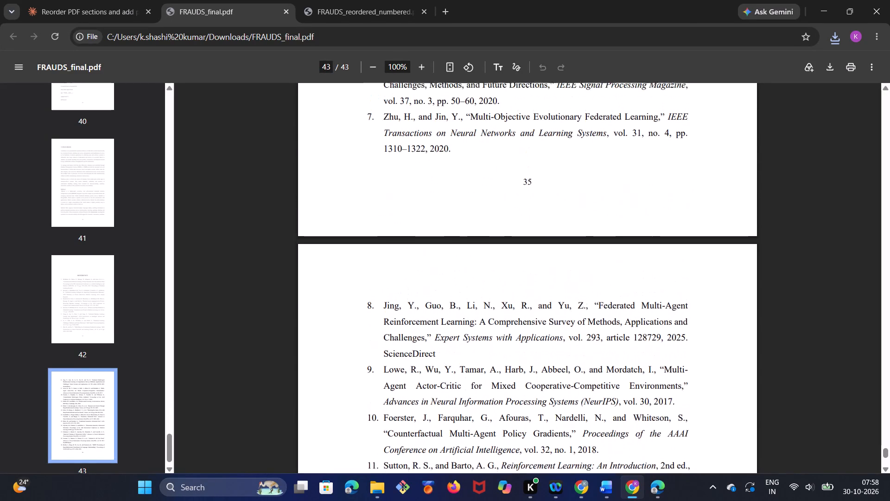
{"action": "scroll", "coordinate": [636, 266], "scroll_direction": "up", "scroll_amount": 2}
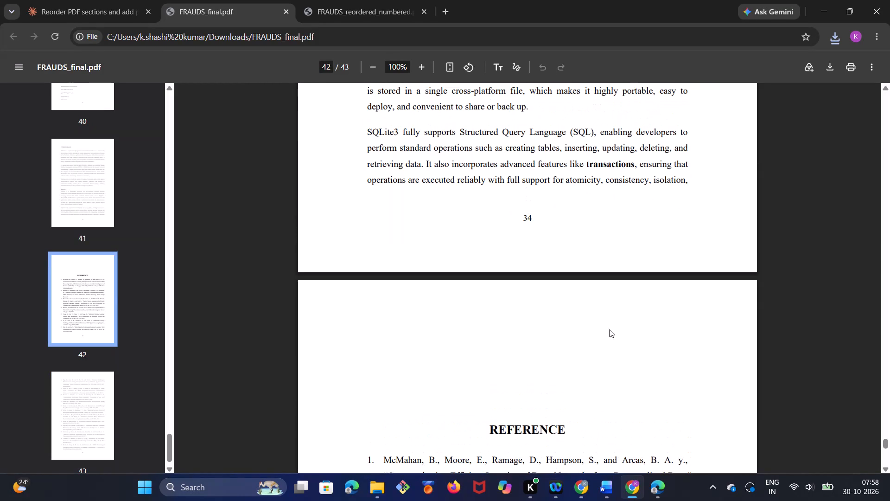
{"action": "left_click", "coordinate": [514, 390]}
{"action": "scroll", "coordinate": [514, 390], "scroll_direction": "down", "scroll_amount": 9}
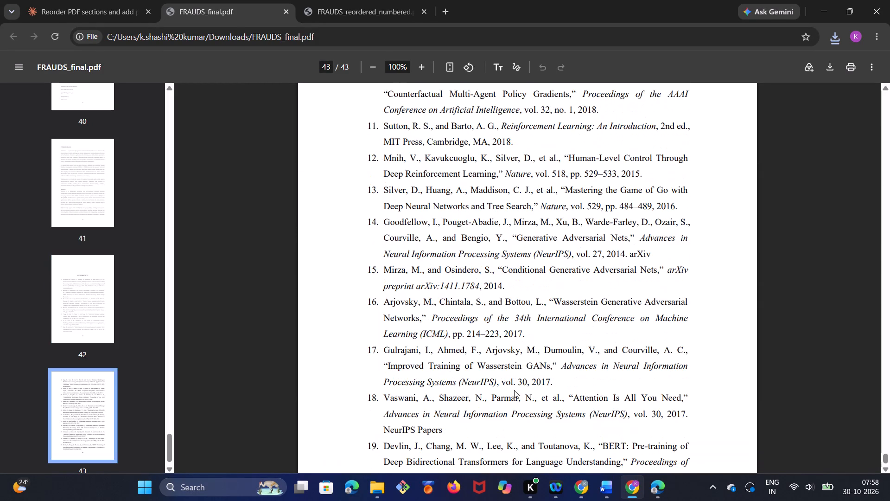
{"action": "scroll", "coordinate": [514, 390], "scroll_direction": "up", "scroll_amount": 8}
{"action": "scroll", "coordinate": [514, 390], "scroll_direction": "down", "scroll_amount": 1}
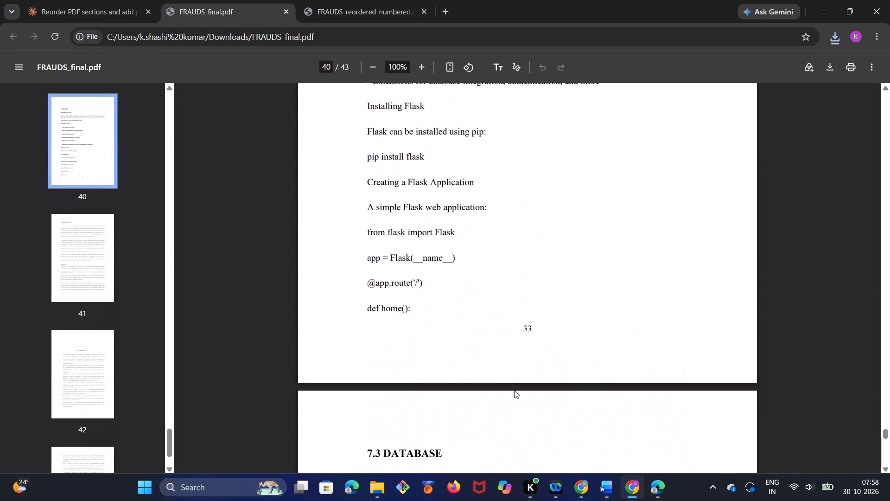
{"action": "scroll", "coordinate": [514, 390], "scroll_direction": "down", "scroll_amount": 6}
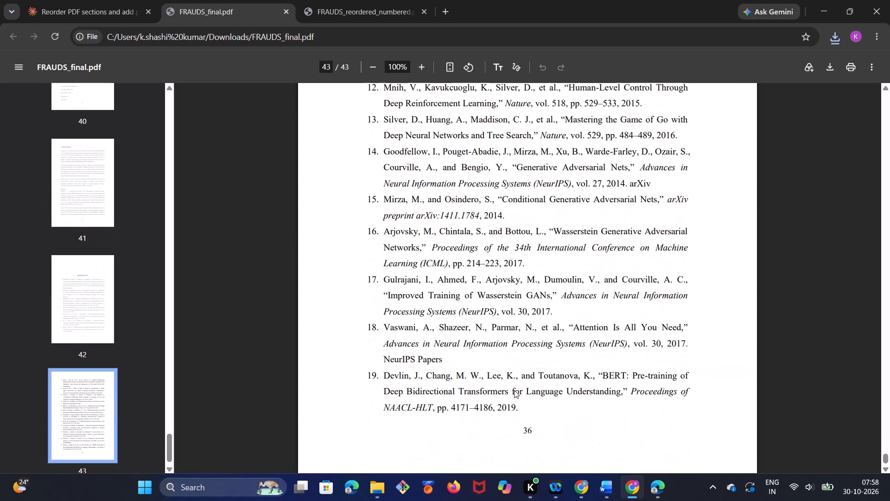
{"action": "scroll", "coordinate": [495, 265], "scroll_direction": "down", "scroll_amount": 2}
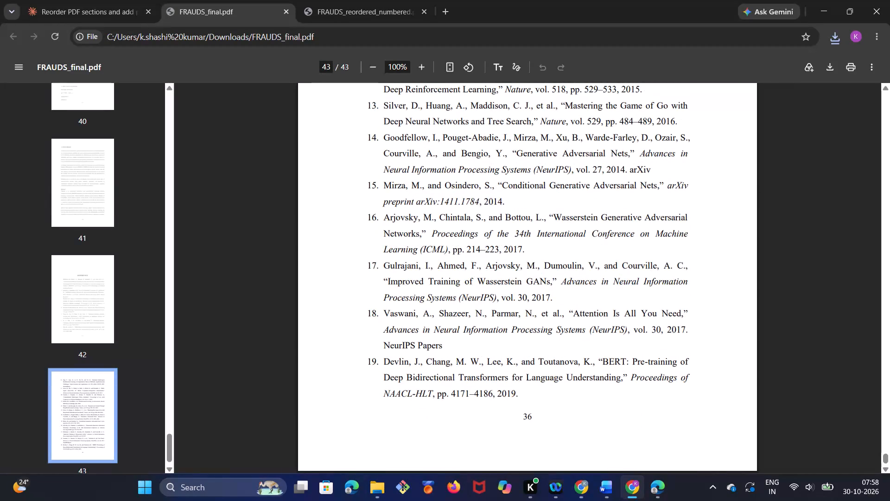
Look back through the PDF from the reference list to the Architecture Diagram page.
{"action": "scroll", "coordinate": [381, 204], "scroll_direction": "up", "scroll_amount": 7}
{"action": "scroll", "coordinate": [381, 204], "scroll_direction": "up", "scroll_amount": 19}
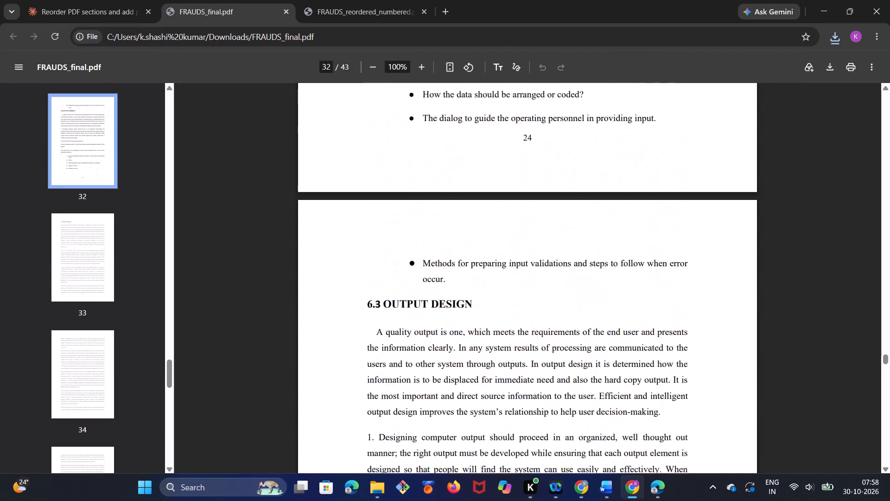
{"action": "scroll", "coordinate": [381, 204], "scroll_direction": "up", "scroll_amount": 17}
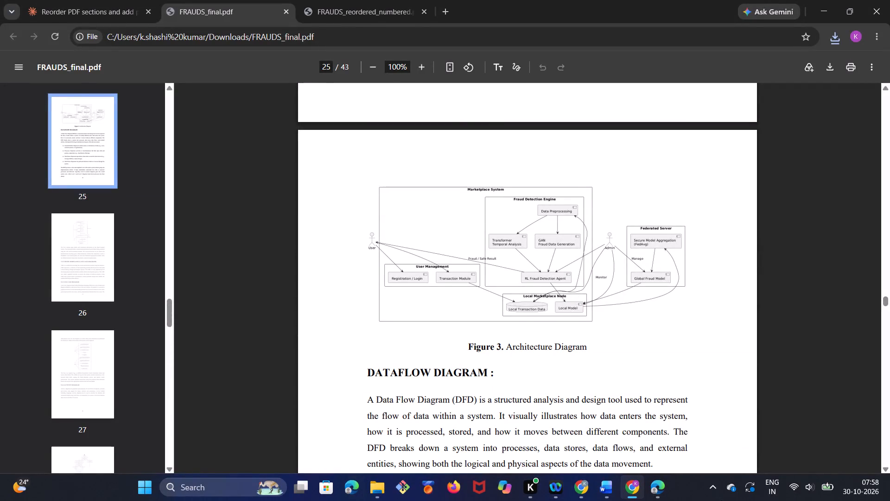
Search the web in a new tab for "convert pdf to word" and open iLovePDF's PDF to WORD converter.
{"action": "left_click", "coordinate": [439, 8]}
{"action": "type", "text": "convert"}
{"action": "key", "text": "space"}
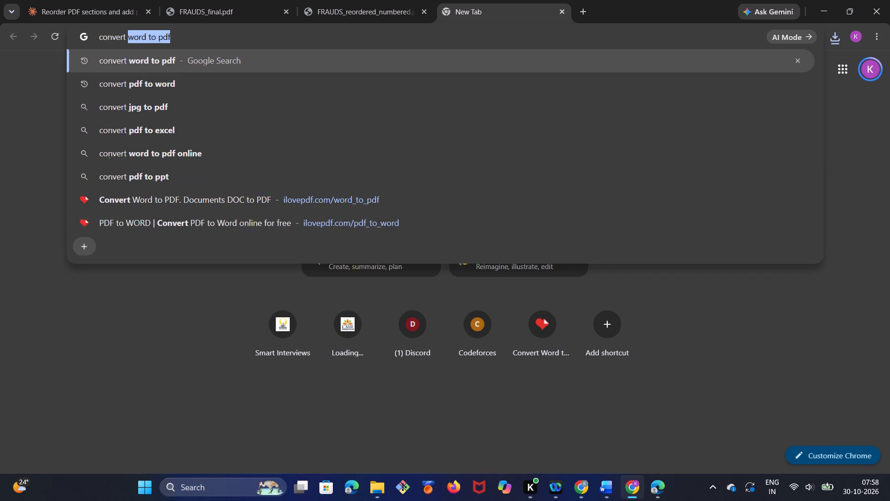
{"action": "left_click", "coordinate": [212, 86]}
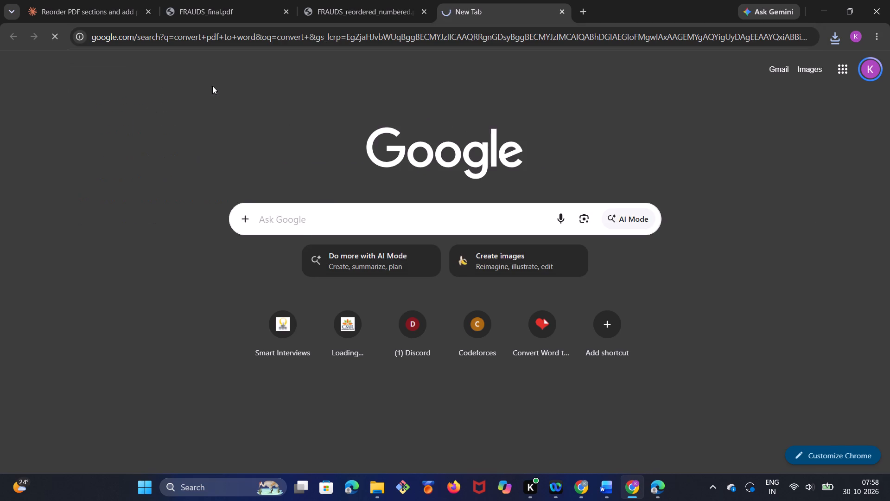
{"action": "left_click", "coordinate": [242, 179]}
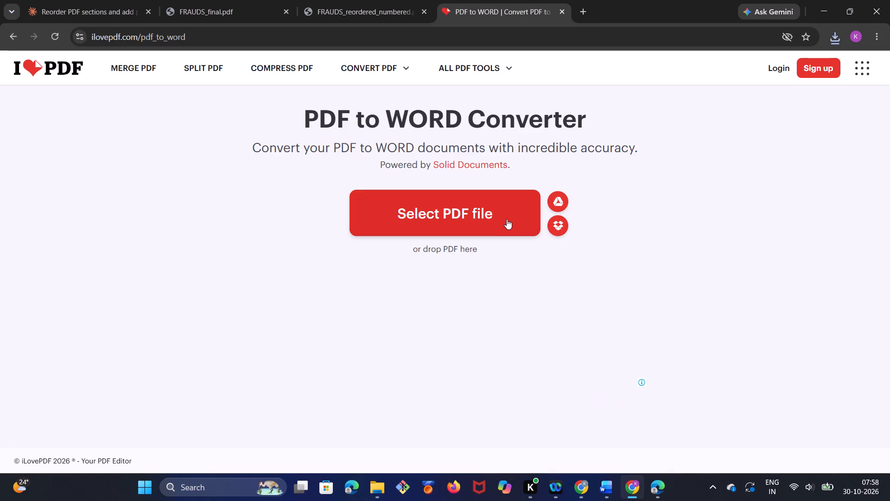
Upload FRAUDS_final from the Downloads folder and convert it to a Word document.
{"action": "left_click", "coordinate": [514, 218]}
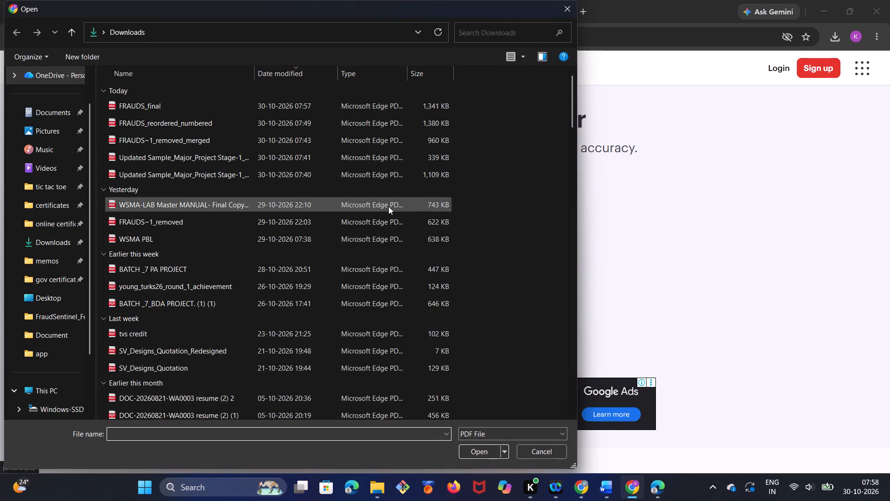
{"action": "left_click", "coordinate": [157, 108]}
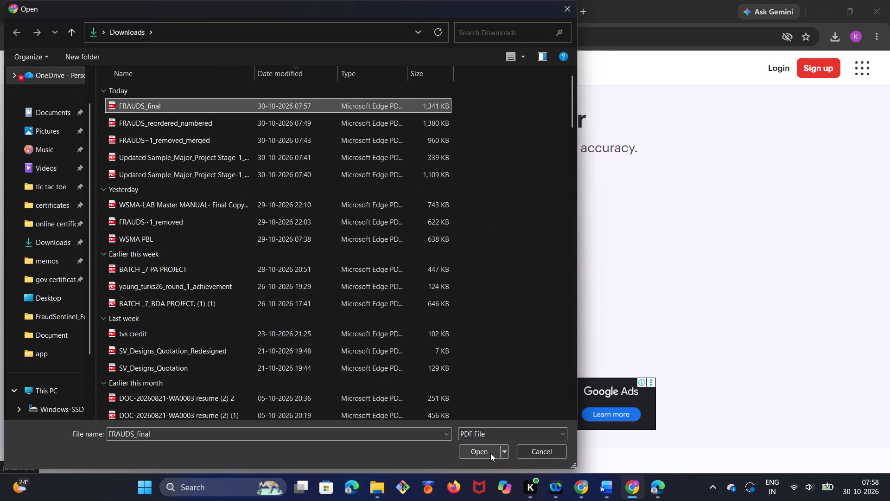
{"action": "left_click", "coordinate": [490, 453]}
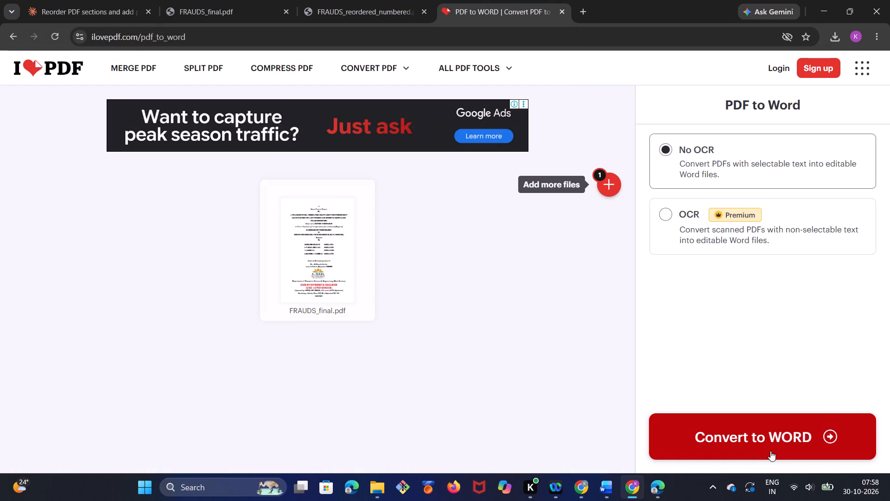
{"action": "left_click", "coordinate": [769, 450]}
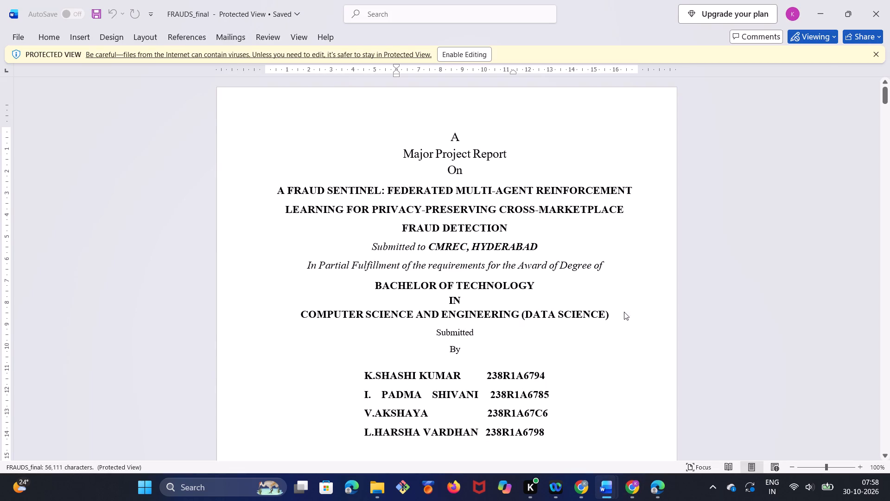
{"action": "left_click", "coordinate": [466, 51]}
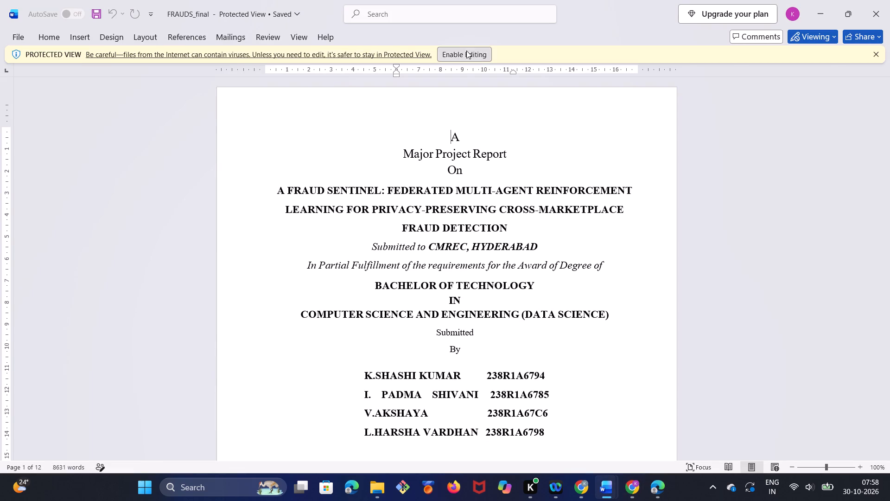
Look through the converted report's front matter, from the title page through the declaration, acknowledgment and abstract to the contents page.
{"action": "scroll", "coordinate": [482, 209], "scroll_direction": "down", "scroll_amount": 3}
{"action": "scroll", "coordinate": [500, 310], "scroll_direction": "down", "scroll_amount": 1}
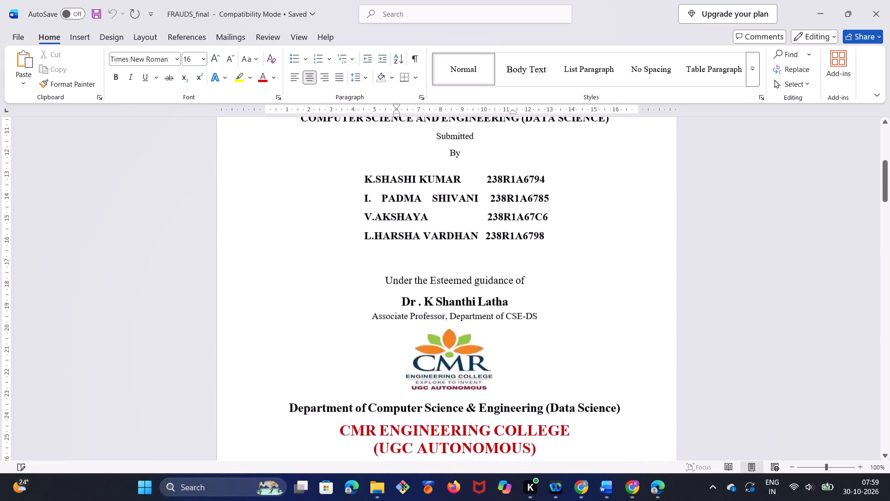
{"action": "scroll", "coordinate": [500, 310], "scroll_direction": "down", "scroll_amount": 4}
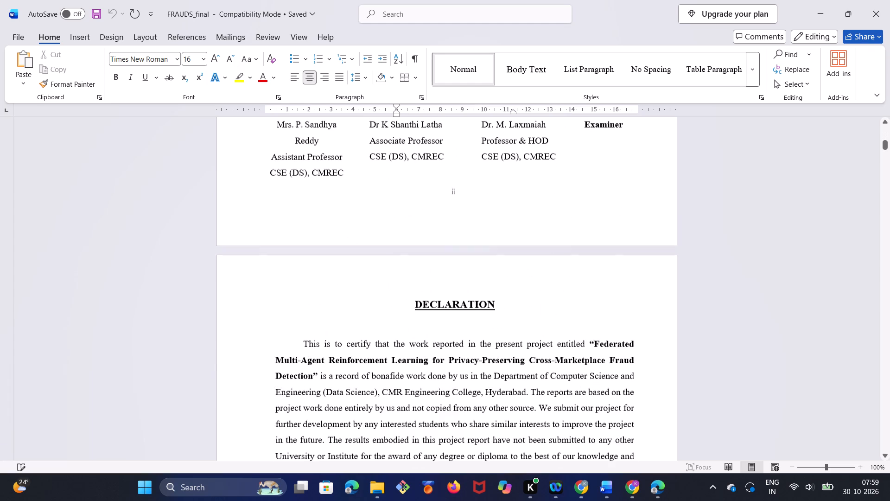
{"action": "scroll", "coordinate": [500, 310], "scroll_direction": "up", "scroll_amount": 1}
{"action": "scroll", "coordinate": [500, 310], "scroll_direction": "down", "scroll_amount": 3}
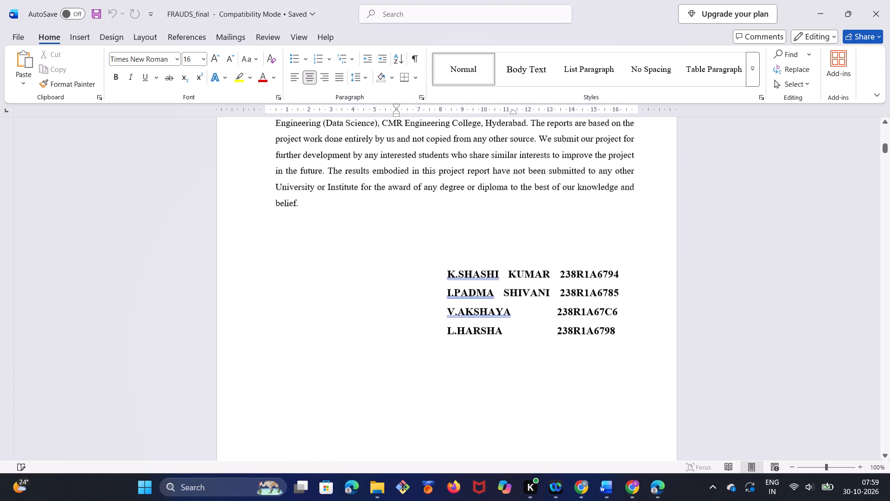
{"action": "scroll", "coordinate": [500, 310], "scroll_direction": "down", "scroll_amount": 4}
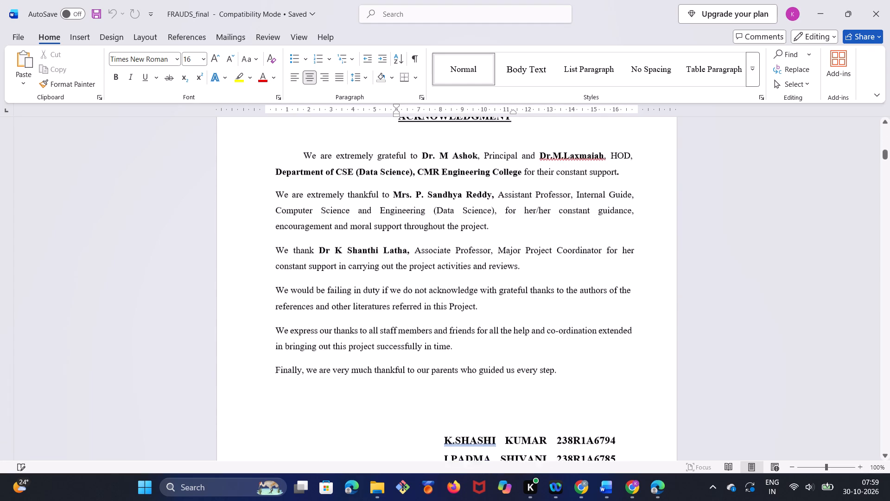
{"action": "scroll", "coordinate": [500, 310], "scroll_direction": "down", "scroll_amount": 4}
{"action": "scroll", "coordinate": [500, 310], "scroll_direction": "up", "scroll_amount": 1}
{"action": "scroll", "coordinate": [500, 310], "scroll_direction": "down", "scroll_amount": 2}
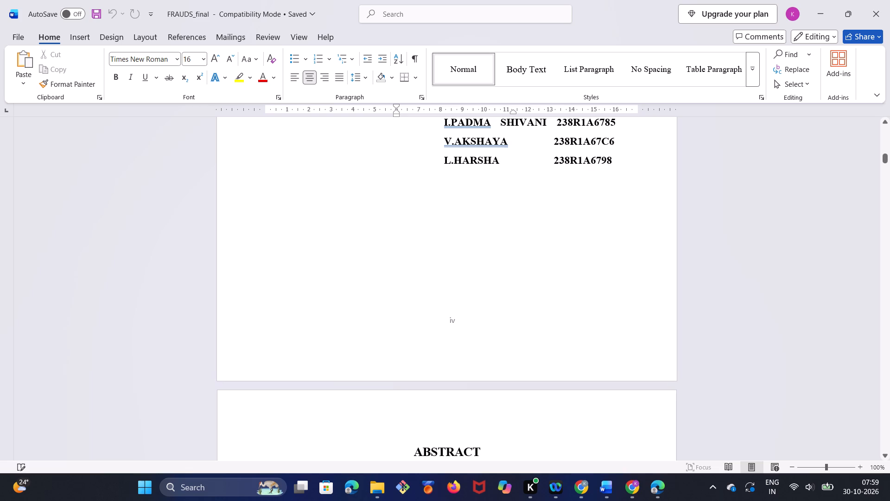
{"action": "scroll", "coordinate": [500, 310], "scroll_direction": "down", "scroll_amount": 3}
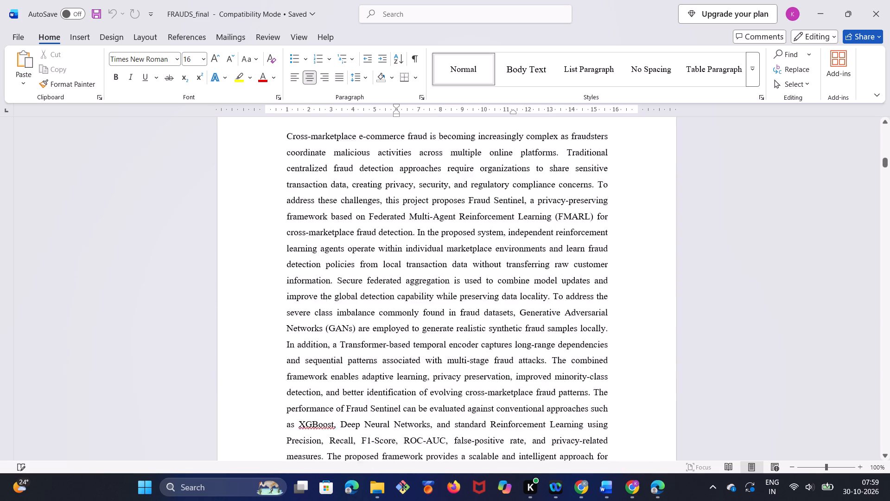
{"action": "scroll", "coordinate": [500, 310], "scroll_direction": "down", "scroll_amount": 4}
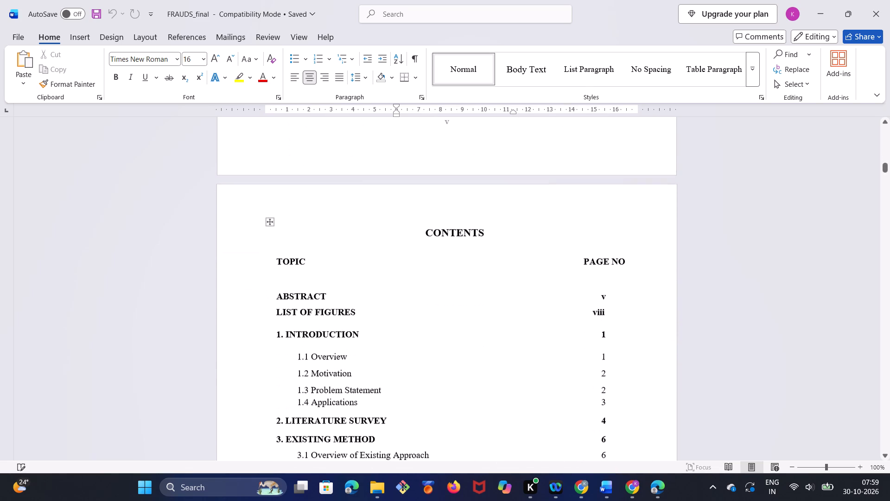
Delete the page number of the LIST OF FIGURES entry in the contents table.
{"action": "scroll", "coordinate": [493, 298], "scroll_direction": "down", "scroll_amount": 2}
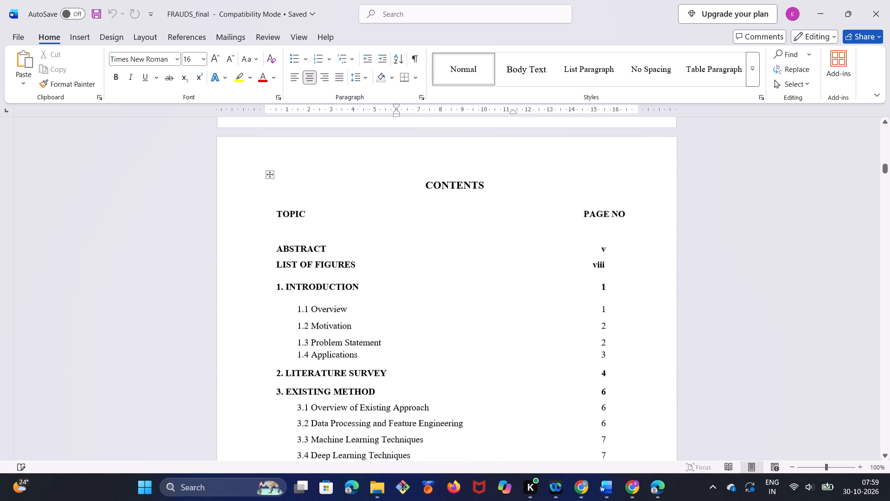
{"action": "left_click", "coordinate": [607, 257]}
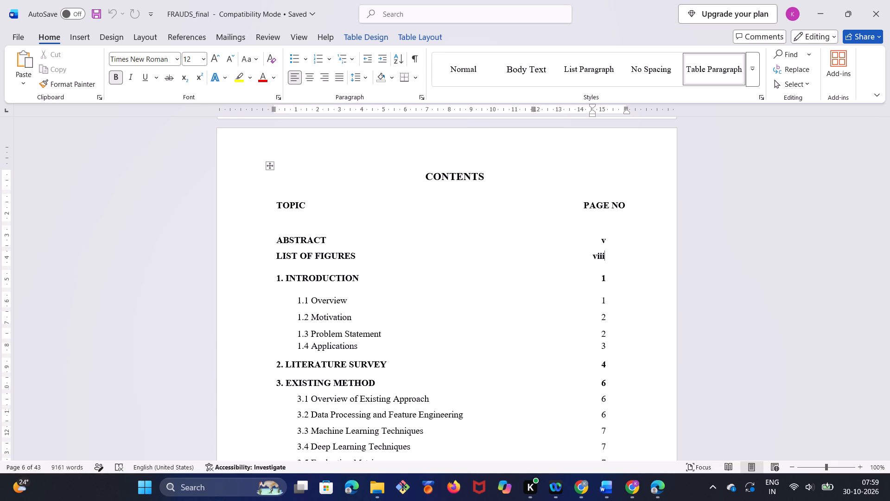
{"action": "key", "text": "BackSpace"}
{"action": "key", "text": "BackSpace"}
{"action": "key", "text": "BackSpace"}
{"action": "key", "text": "BackSpace"}
{"action": "key", "text": "BackSpace"}
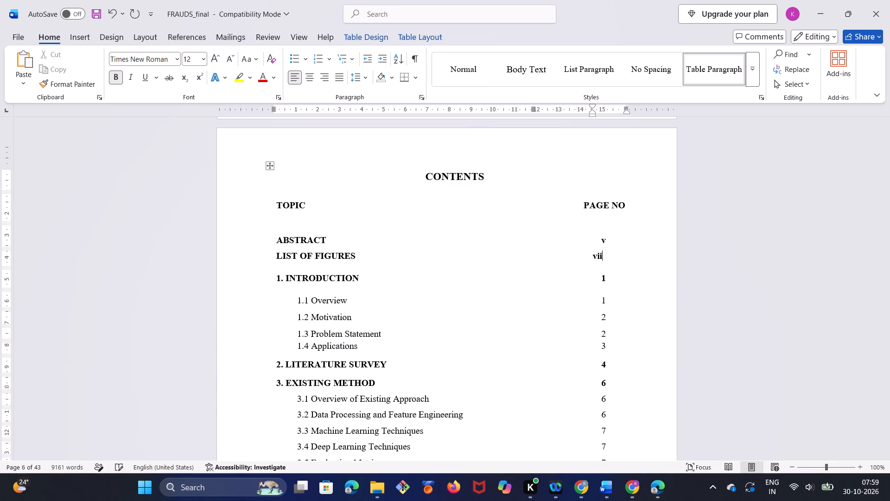
{"action": "key", "text": "BackSpace"}
{"action": "key", "text": "BackSpace"}
{"action": "key", "text": "BackSpace"}
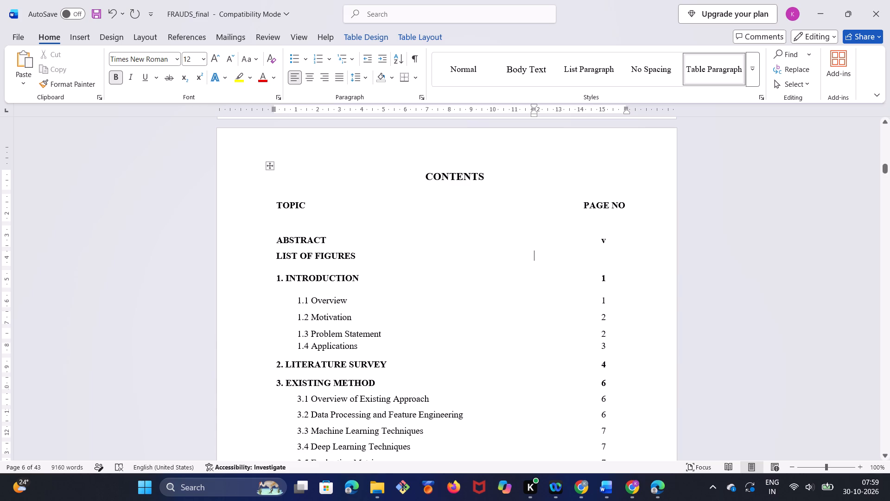
Delete the LIST OF FIGURES title from the contents table, leaving its row blank.
{"action": "left_click", "coordinate": [358, 259]}
{"action": "key", "text": "BackSpace"}
{"action": "key", "text": "BackSpace"}
{"action": "key", "text": "BackSpace"}
{"action": "key", "text": "BackSpace"}
{"action": "key", "text": "BackSpace"}
{"action": "key", "text": "BackSpace"}
{"action": "key", "text": "BackSpace"}
{"action": "key", "text": "BackSpace"}
{"action": "key", "text": "BackSpace"}
{"action": "key", "text": "BackSpace"}
{"action": "key", "text": "BackSpace"}
{"action": "key", "text": "BackSpace"}
{"action": "key", "text": "BackSpace"}
{"action": "key", "text": "BackSpace"}
{"action": "key", "text": "BackSpace"}
{"action": "key", "text": "BackSpace"}
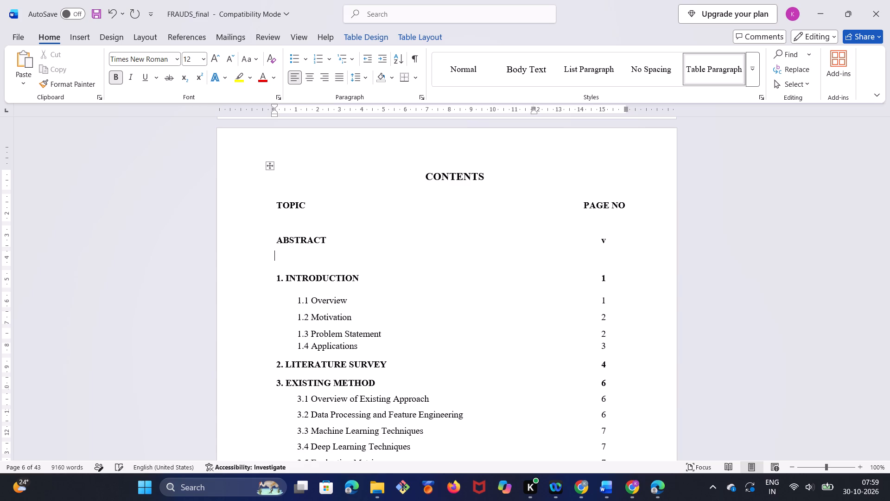
{"action": "key", "text": "BackSpace"}
{"action": "key", "text": "BackSpace"}
{"action": "key", "text": "BackSpace"}
{"action": "key", "text": "BackSpace"}
Check the rest of the contents table, from the introduction entries to REFERENCES.
{"action": "scroll", "coordinate": [400, 342], "scroll_direction": "down", "scroll_amount": 1}
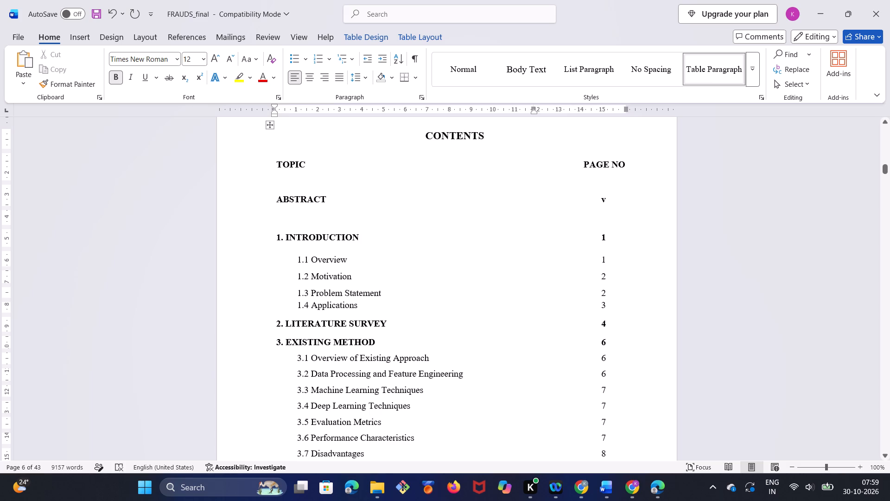
{"action": "scroll", "coordinate": [400, 326], "scroll_direction": "down", "scroll_amount": 3}
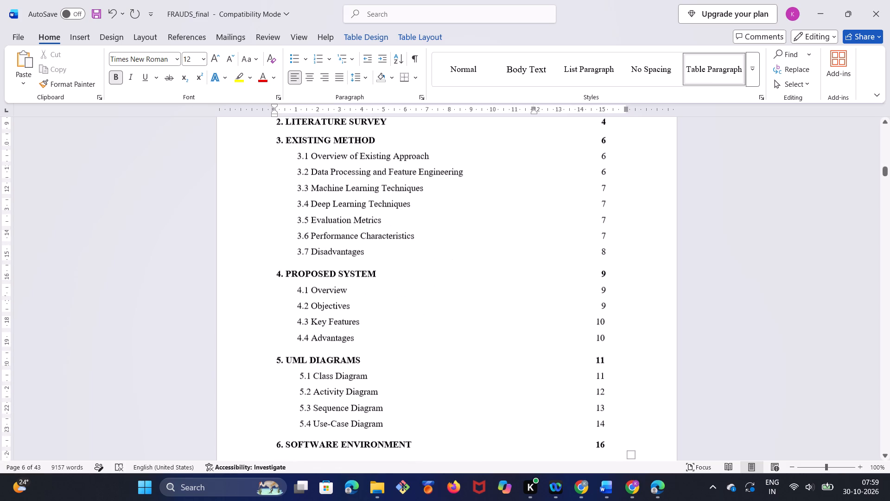
{"action": "scroll", "coordinate": [400, 326], "scroll_direction": "down", "scroll_amount": 4}
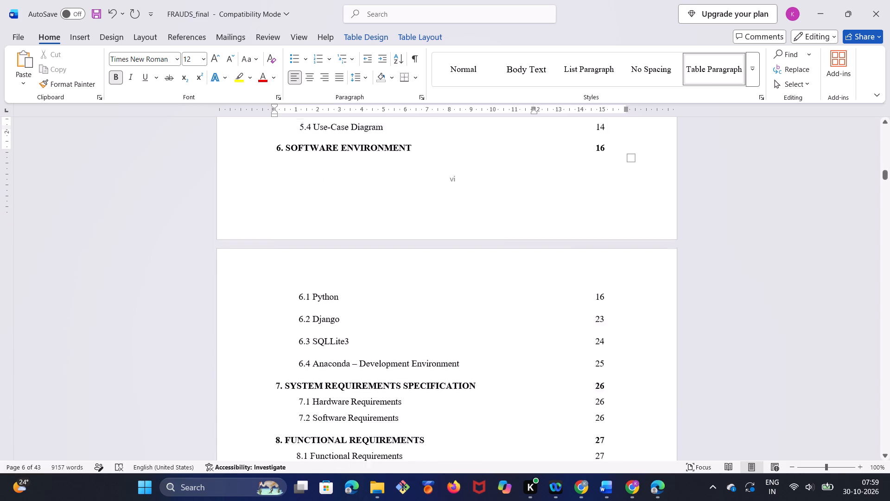
{"action": "scroll", "coordinate": [400, 326], "scroll_direction": "down", "scroll_amount": 1}
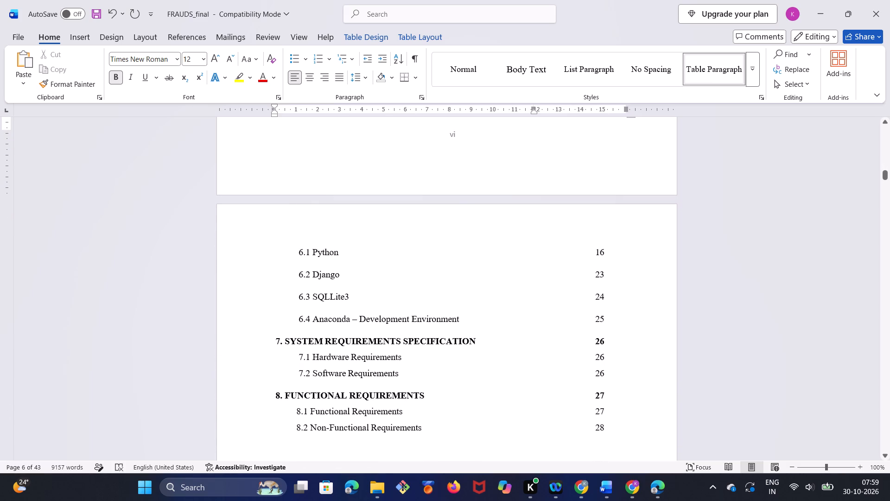
{"action": "scroll", "coordinate": [491, 382], "scroll_direction": "down", "scroll_amount": 1}
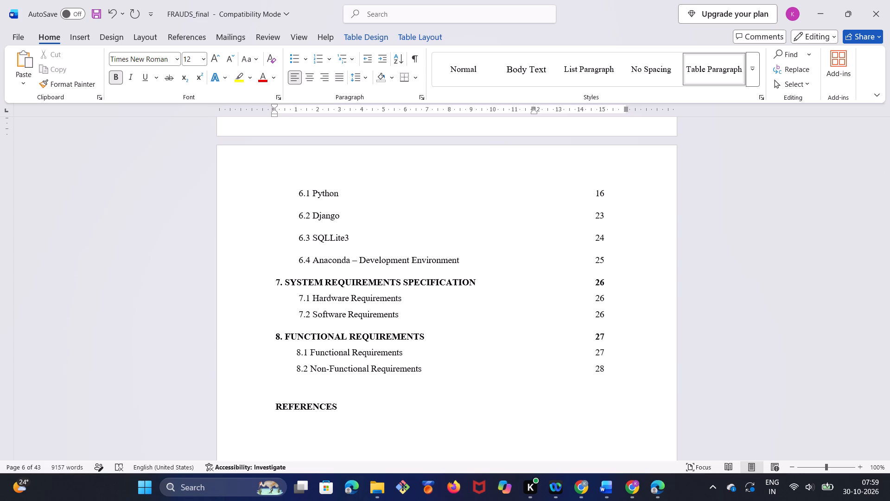
Look through Chapter 01 Introduction, including its objectives, up to the start of Chapter 02 Literature Survey.
{"action": "scroll", "coordinate": [404, 334], "scroll_direction": "down", "scroll_amount": 1}
{"action": "scroll", "coordinate": [404, 334], "scroll_direction": "left", "scroll_amount": 1}
{"action": "scroll", "coordinate": [404, 334], "scroll_direction": "down", "scroll_amount": 1}
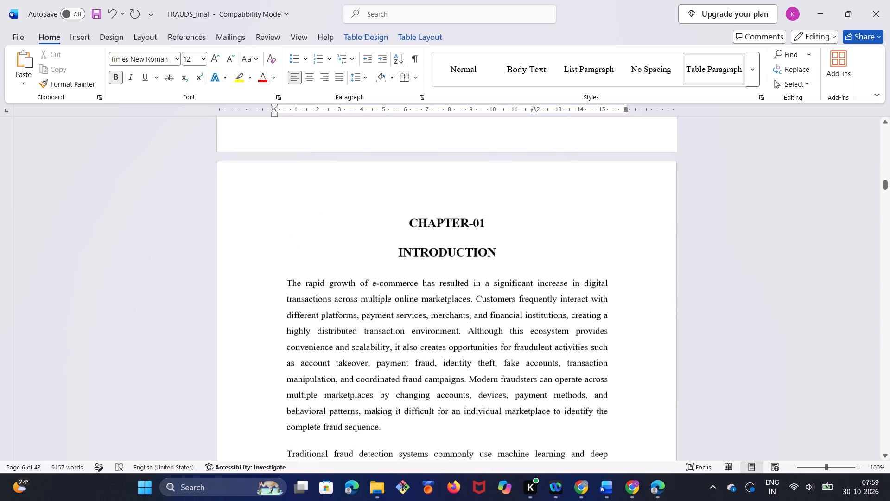
{"action": "scroll", "coordinate": [404, 334], "scroll_direction": "down", "scroll_amount": 1}
{"action": "scroll", "coordinate": [404, 334], "scroll_direction": "up", "scroll_amount": 2}
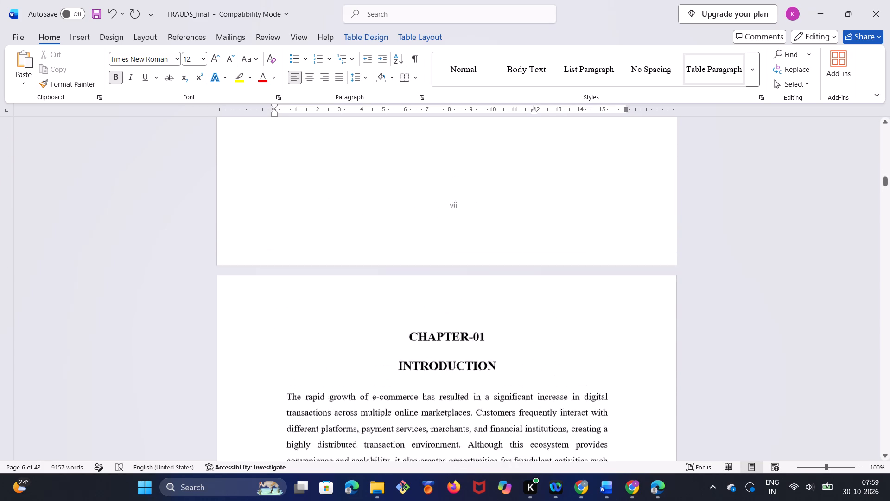
{"action": "scroll", "coordinate": [404, 334], "scroll_direction": "up", "scroll_amount": 1}
{"action": "scroll", "coordinate": [404, 334], "scroll_direction": "down", "scroll_amount": 7}
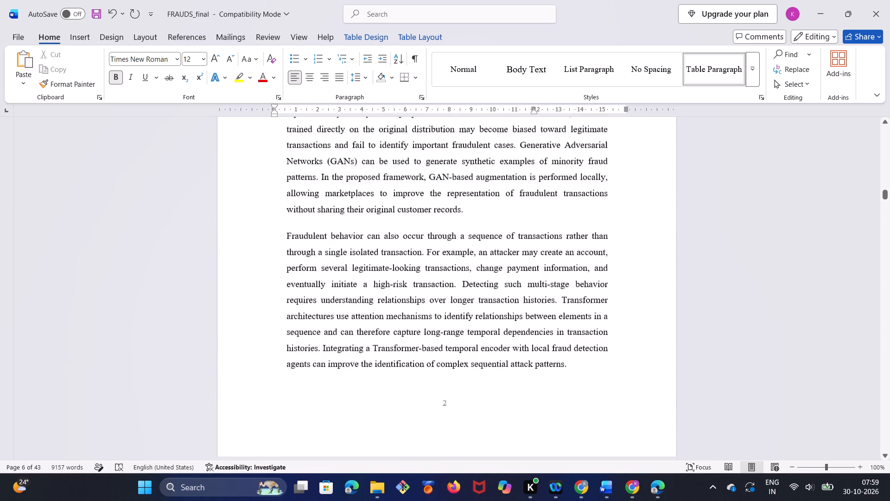
{"action": "scroll", "coordinate": [404, 334], "scroll_direction": "down", "scroll_amount": 4}
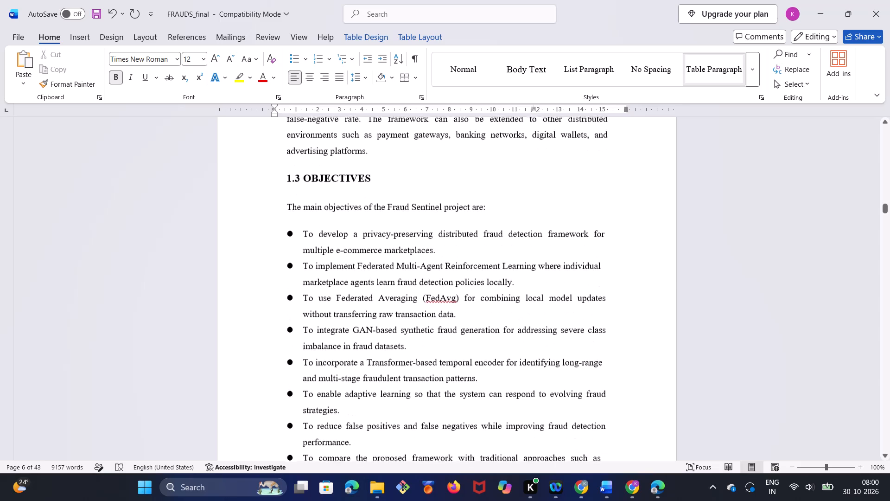
{"action": "scroll", "coordinate": [404, 334], "scroll_direction": "down", "scroll_amount": 3}
{"action": "scroll", "coordinate": [404, 334], "scroll_direction": "up", "scroll_amount": 1}
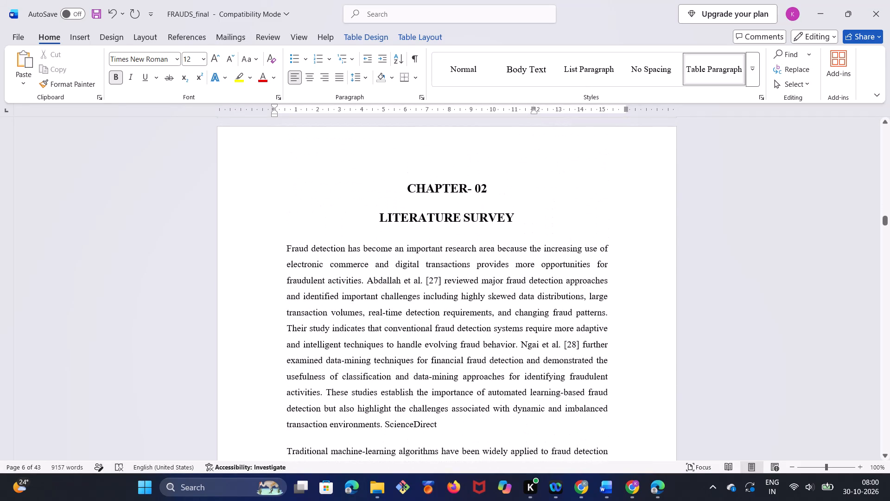
Go back to the contents page and check its entries against the Introduction and Literature Survey chapters.
{"action": "scroll", "coordinate": [404, 334], "scroll_direction": "up", "scroll_amount": 12}
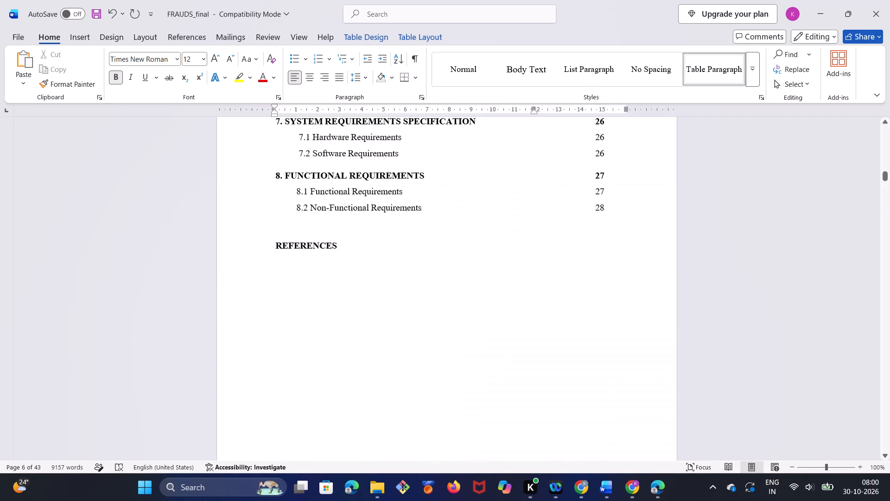
{"action": "scroll", "coordinate": [404, 334], "scroll_direction": "up", "scroll_amount": 1}
{"action": "scroll", "coordinate": [404, 334], "scroll_direction": "down", "scroll_amount": 3}
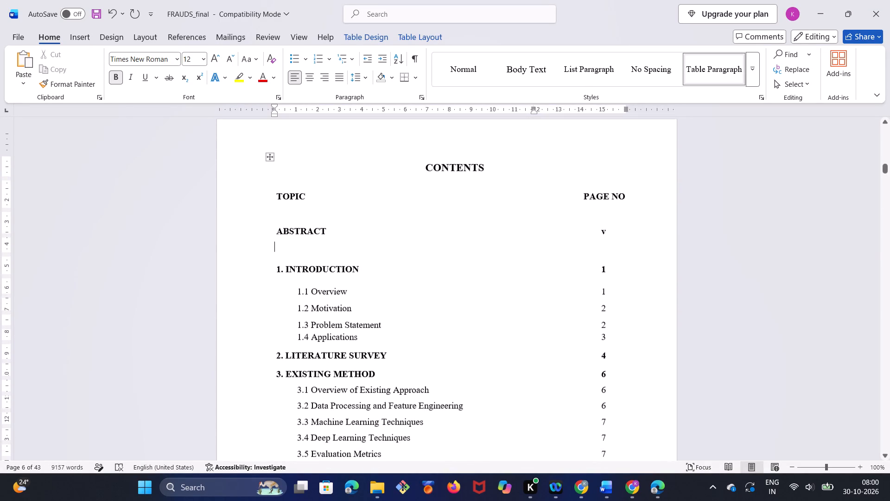
{"action": "scroll", "coordinate": [404, 334], "scroll_direction": "down", "scroll_amount": 4}
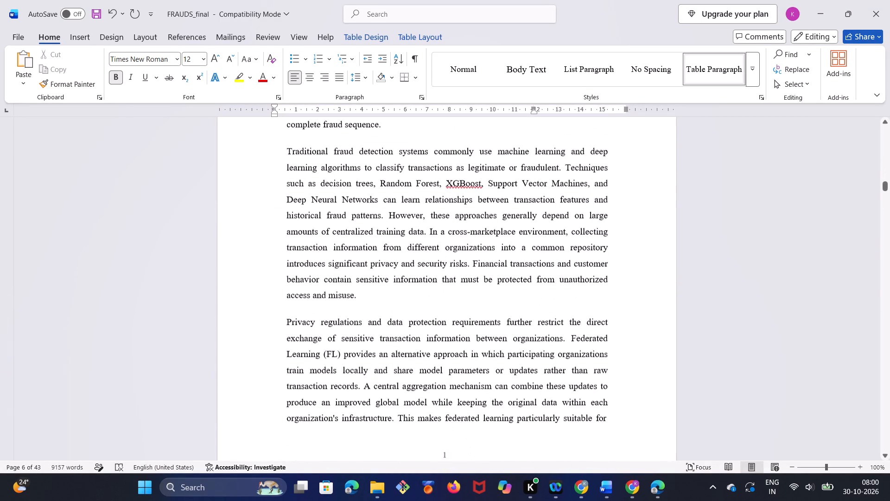
{"action": "scroll", "coordinate": [404, 334], "scroll_direction": "down", "scroll_amount": 4}
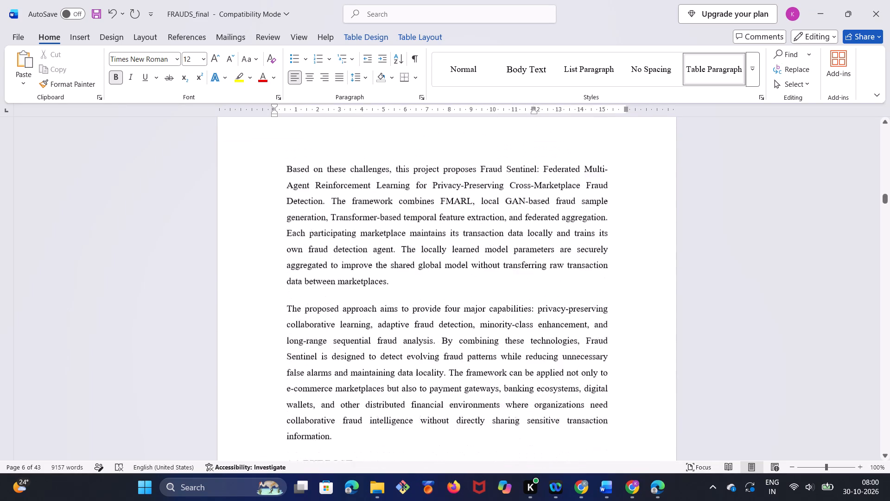
{"action": "scroll", "coordinate": [404, 334], "scroll_direction": "down", "scroll_amount": 8}
{"action": "scroll", "coordinate": [404, 334], "scroll_direction": "up", "scroll_amount": 1}
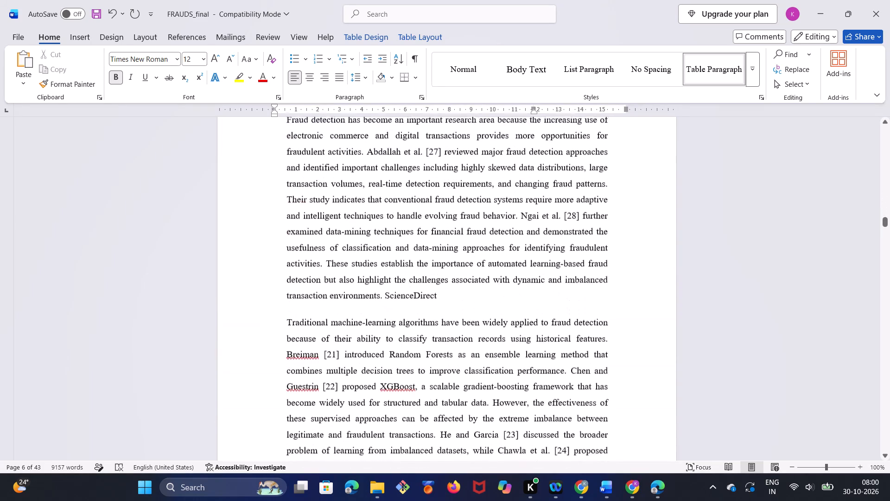
{"action": "scroll", "coordinate": [404, 334], "scroll_direction": "up", "scroll_amount": 1}
{"action": "scroll", "coordinate": [404, 334], "scroll_direction": "down", "scroll_amount": 5}
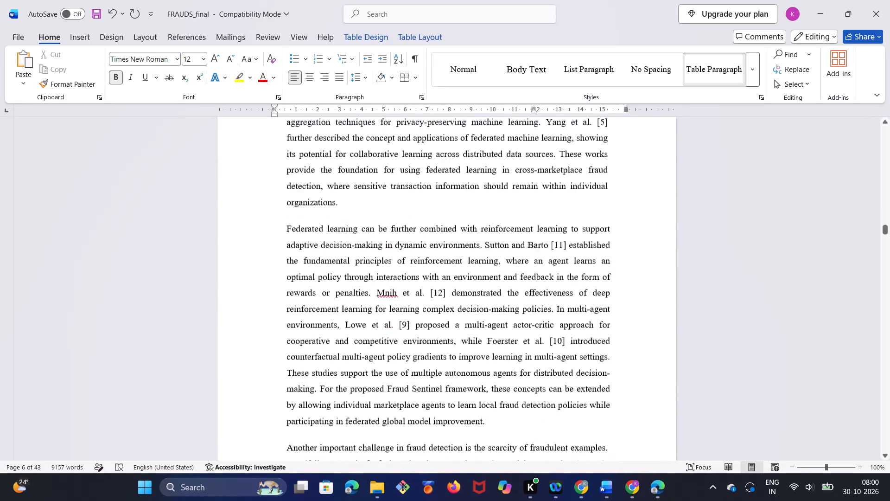
Examine the rest of the Literature Survey and its table of authors, techniques and findings, up to Chapter 03.
{"action": "scroll", "coordinate": [404, 334], "scroll_direction": "down", "scroll_amount": 4}
{"action": "scroll", "coordinate": [404, 334], "scroll_direction": "up", "scroll_amount": 2}
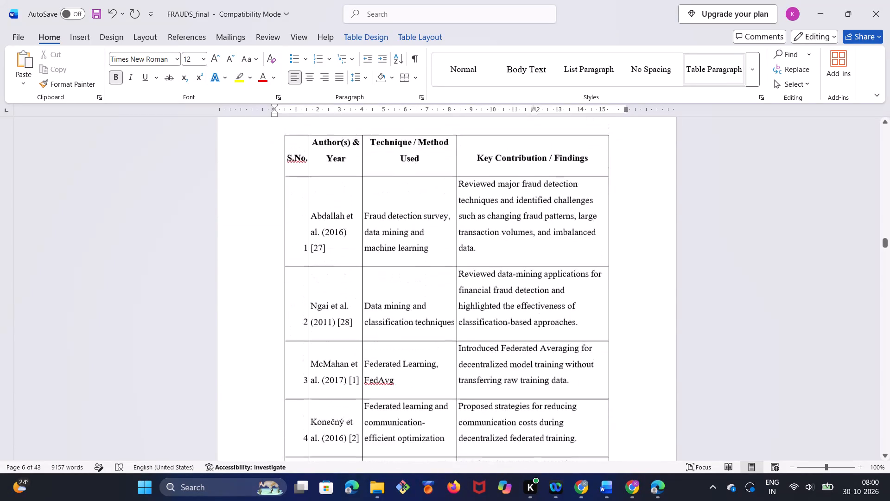
{"action": "scroll", "coordinate": [404, 334], "scroll_direction": "down", "scroll_amount": 9}
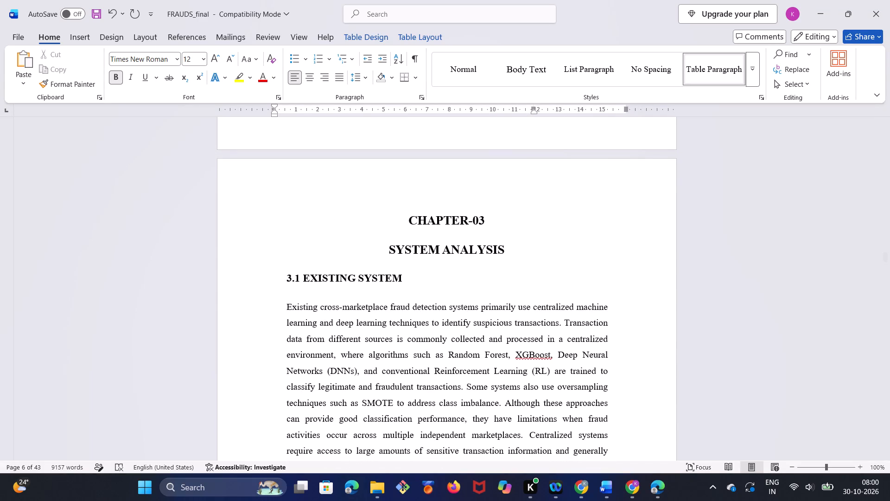
{"action": "scroll", "coordinate": [404, 334], "scroll_direction": "up", "scroll_amount": 4}
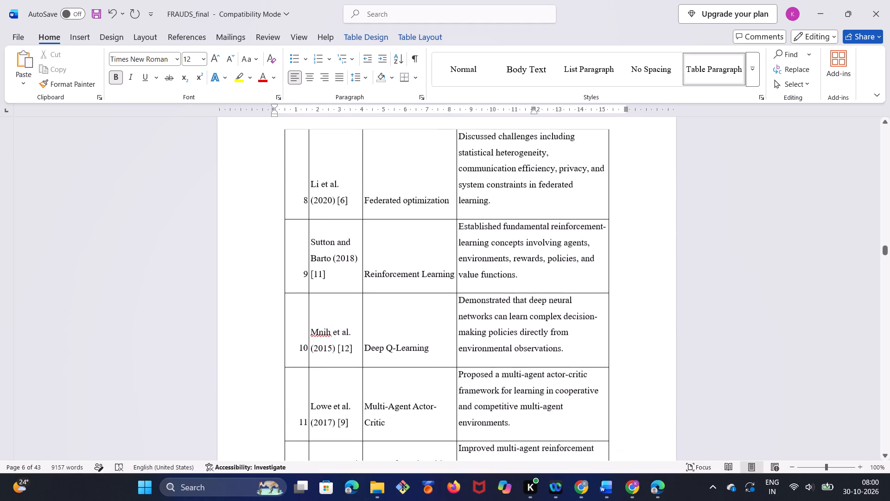
{"action": "scroll", "coordinate": [404, 334], "scroll_direction": "down", "scroll_amount": 4}
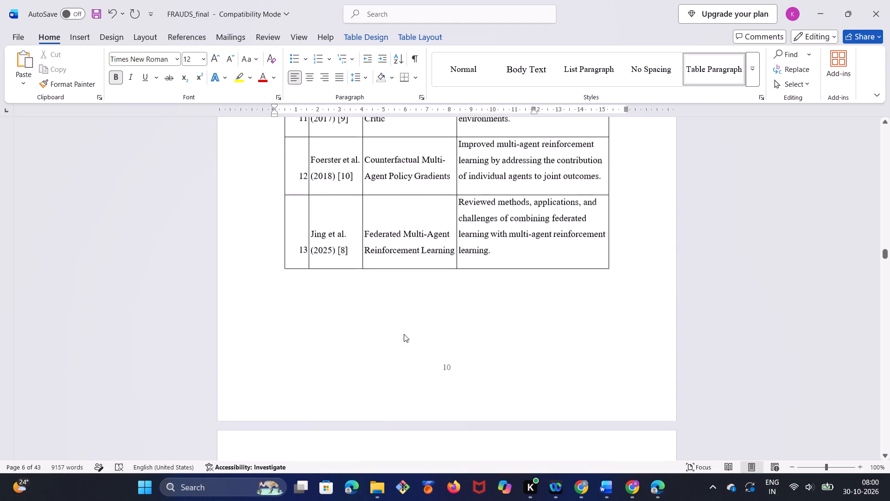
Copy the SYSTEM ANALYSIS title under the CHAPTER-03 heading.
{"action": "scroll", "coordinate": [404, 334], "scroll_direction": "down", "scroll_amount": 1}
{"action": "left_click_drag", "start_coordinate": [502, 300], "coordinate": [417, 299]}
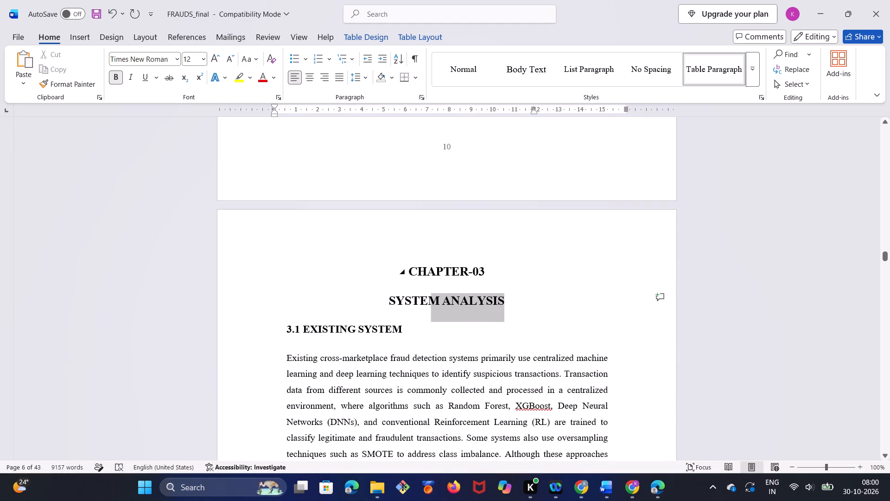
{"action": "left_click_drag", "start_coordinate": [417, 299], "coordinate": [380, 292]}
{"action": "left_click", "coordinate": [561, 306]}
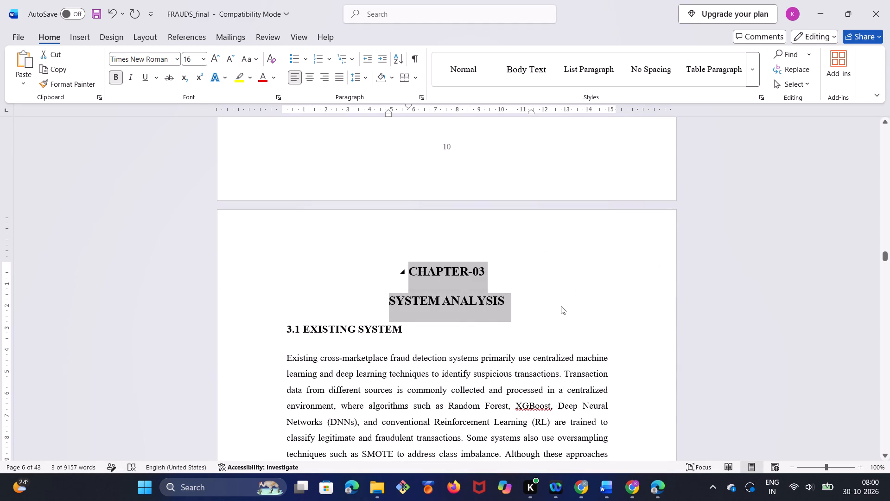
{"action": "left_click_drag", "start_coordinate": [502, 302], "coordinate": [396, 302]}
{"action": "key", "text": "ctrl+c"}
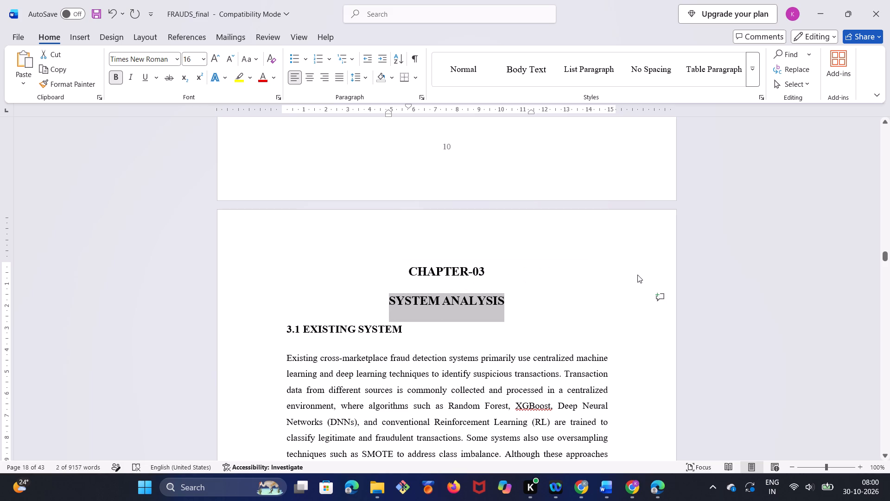
Return to the contents table and check its entries from LITERATURE SURVEY to SOFTWARE ENVIRONMENT.
{"action": "left_click", "coordinate": [582, 284]}
{"action": "scroll", "coordinate": [582, 284], "scroll_direction": "up", "scroll_amount": 7}
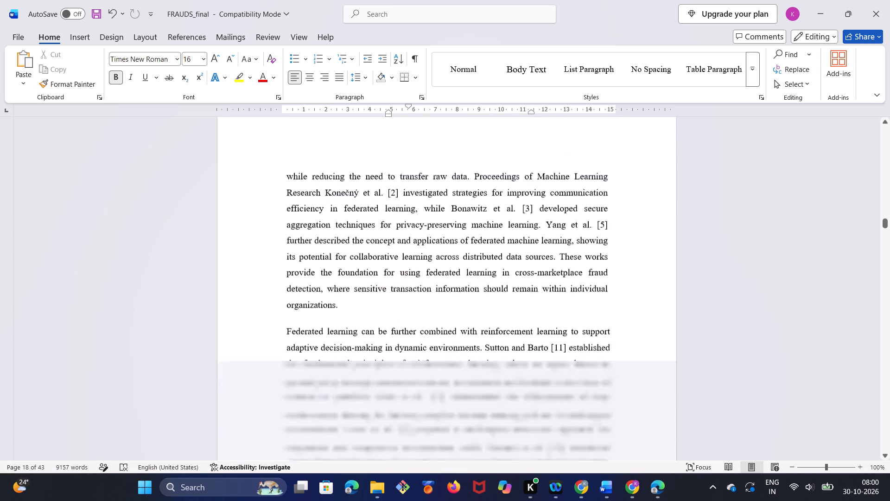
{"action": "scroll", "coordinate": [582, 284], "scroll_direction": "up", "scroll_amount": 11}
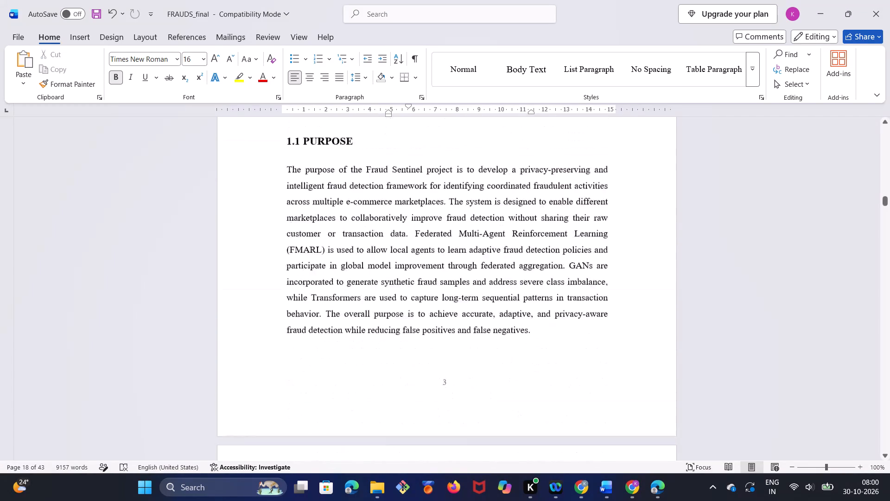
{"action": "scroll", "coordinate": [582, 284], "scroll_direction": "up", "scroll_amount": 6}
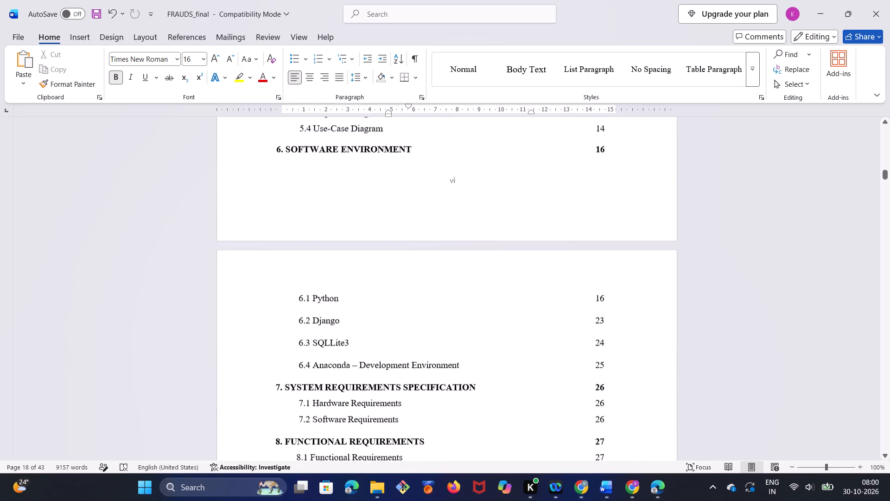
{"action": "scroll", "coordinate": [582, 284], "scroll_direction": "up", "scroll_amount": 3}
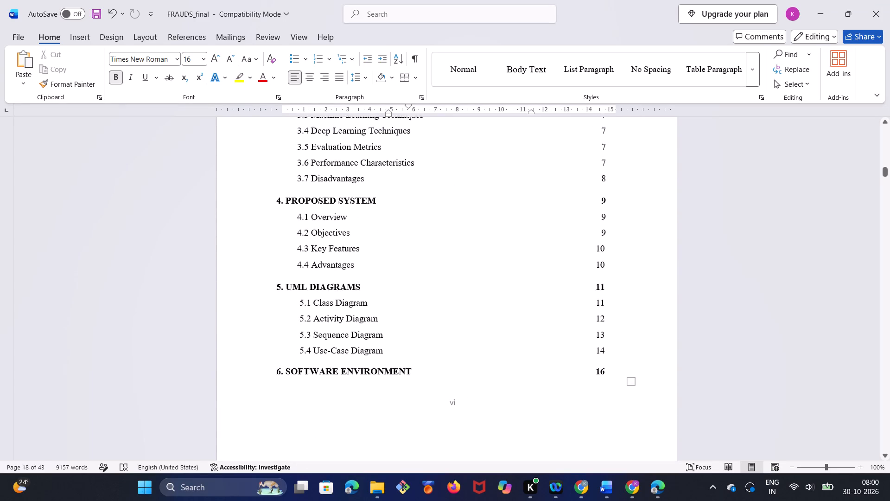
{"action": "scroll", "coordinate": [582, 284], "scroll_direction": "up", "scroll_amount": 2}
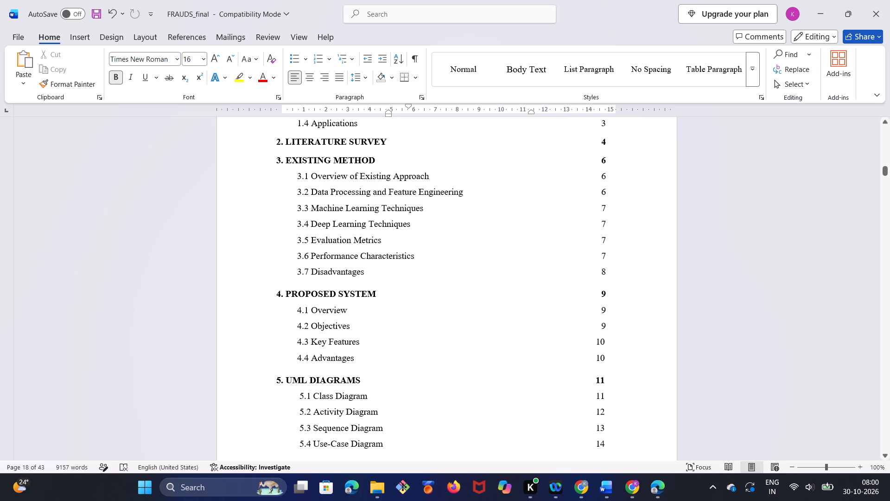
Look through the rest of Chapter 03 and Chapter 4 System Requirements, up to the start of Chapter 05.
{"action": "scroll", "coordinate": [543, 297], "scroll_direction": "down", "scroll_amount": 20}
{"action": "scroll", "coordinate": [543, 297], "scroll_direction": "down", "scroll_amount": 14}
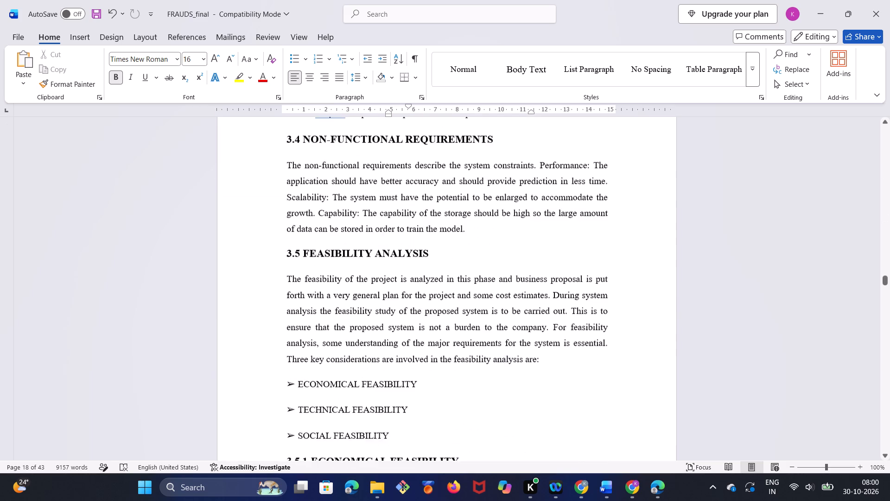
{"action": "scroll", "coordinate": [543, 297], "scroll_direction": "down", "scroll_amount": 5}
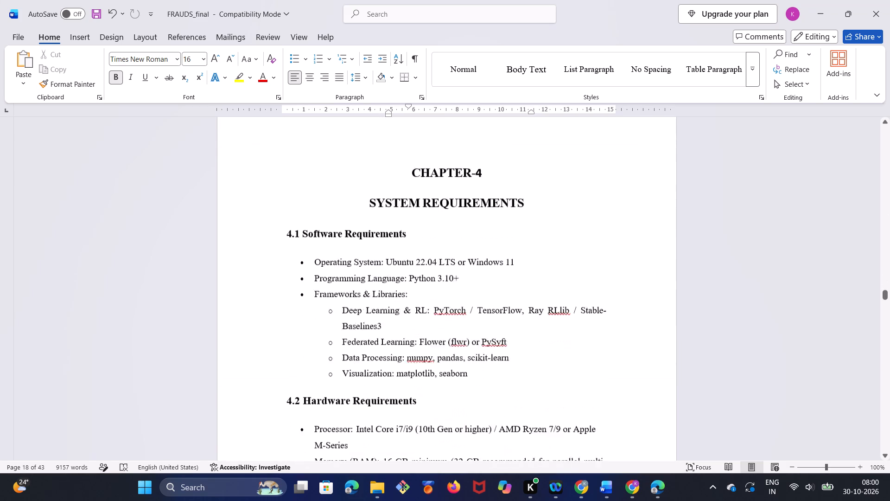
{"action": "scroll", "coordinate": [543, 297], "scroll_direction": "down", "scroll_amount": 3}
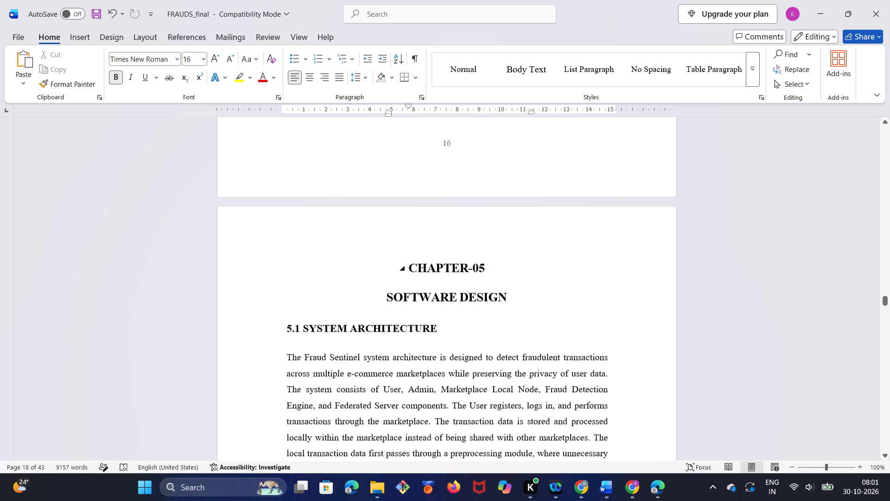
Look through Chapter 05 Software Design, including the system architecture, data flow description and UML diagrams.
{"action": "scroll", "coordinate": [543, 297], "scroll_direction": "down", "scroll_amount": 5}
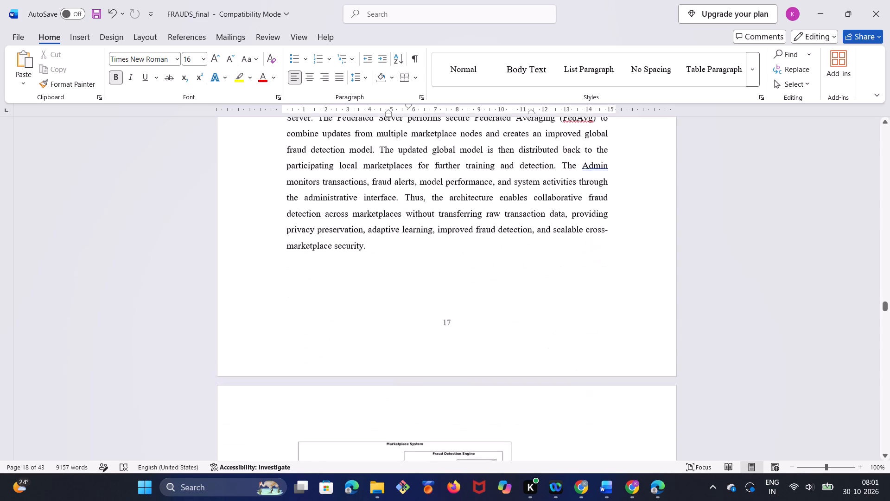
{"action": "scroll", "coordinate": [543, 297], "scroll_direction": "down", "scroll_amount": 4}
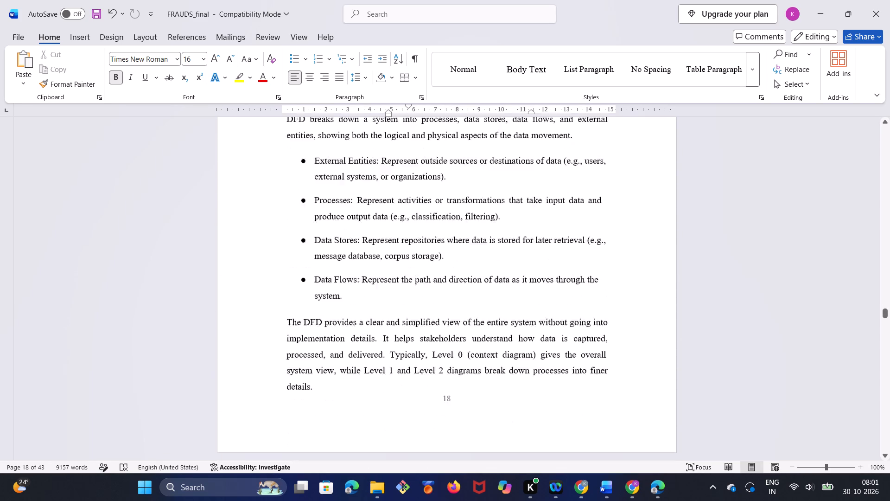
{"action": "scroll", "coordinate": [543, 297], "scroll_direction": "down", "scroll_amount": 7}
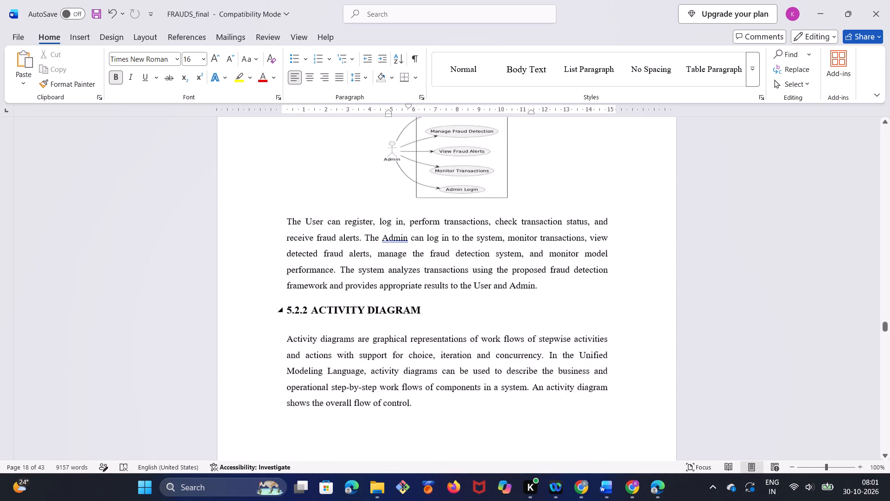
{"action": "scroll", "coordinate": [543, 297], "scroll_direction": "down", "scroll_amount": 5}
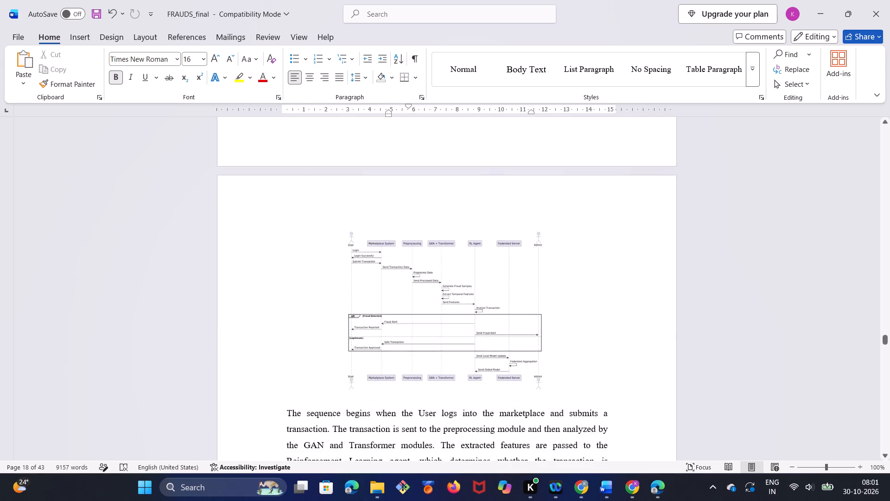
Look through the System Implementation chapter, including its methodology and the user and admin module descriptions.
{"action": "scroll", "coordinate": [543, 297], "scroll_direction": "down", "scroll_amount": 5}
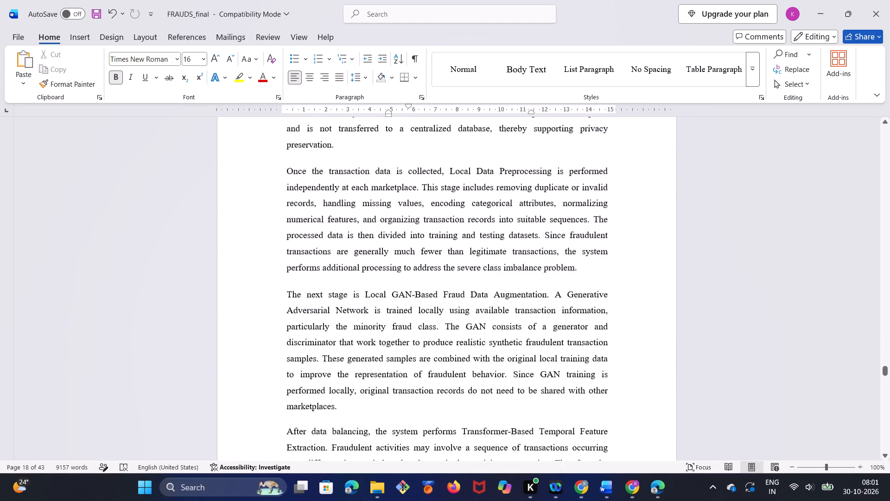
{"action": "scroll", "coordinate": [543, 297], "scroll_direction": "down", "scroll_amount": 6}
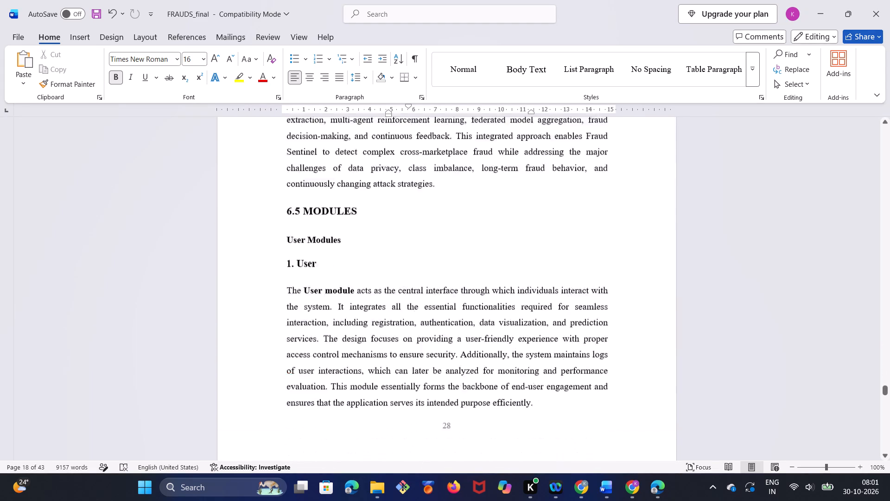
{"action": "scroll", "coordinate": [543, 297], "scroll_direction": "down", "scroll_amount": 5}
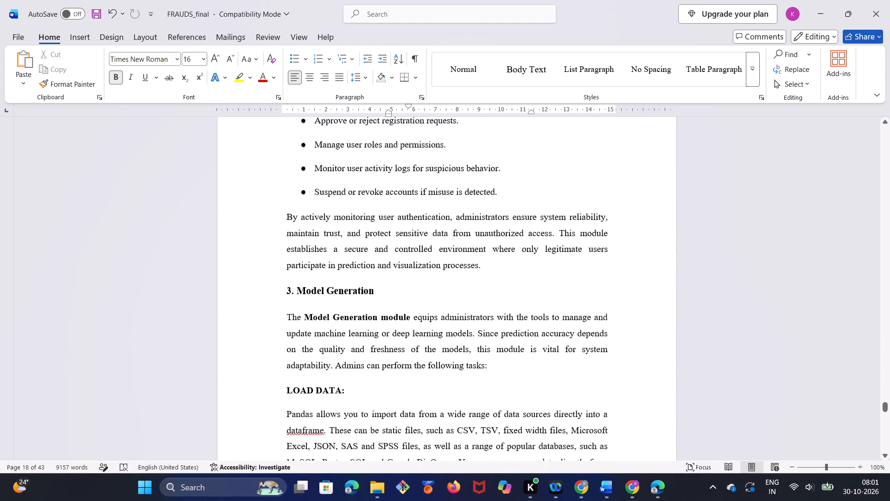
{"action": "scroll", "coordinate": [543, 297], "scroll_direction": "down", "scroll_amount": 3}
Copy the SYSTEM IMPLEMENTATION title under the CHAPTER -06 heading.
{"action": "scroll", "coordinate": [543, 297], "scroll_direction": "up", "scroll_amount": 6}
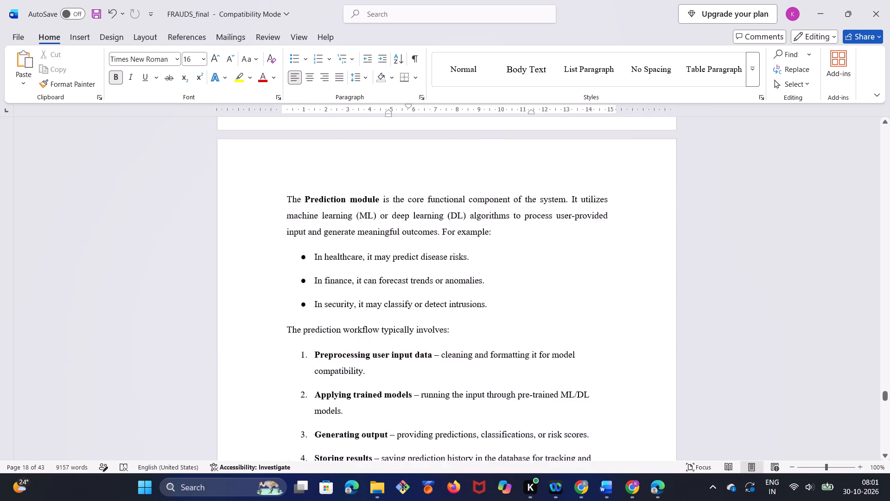
{"action": "scroll", "coordinate": [543, 297], "scroll_direction": "up", "scroll_amount": 4}
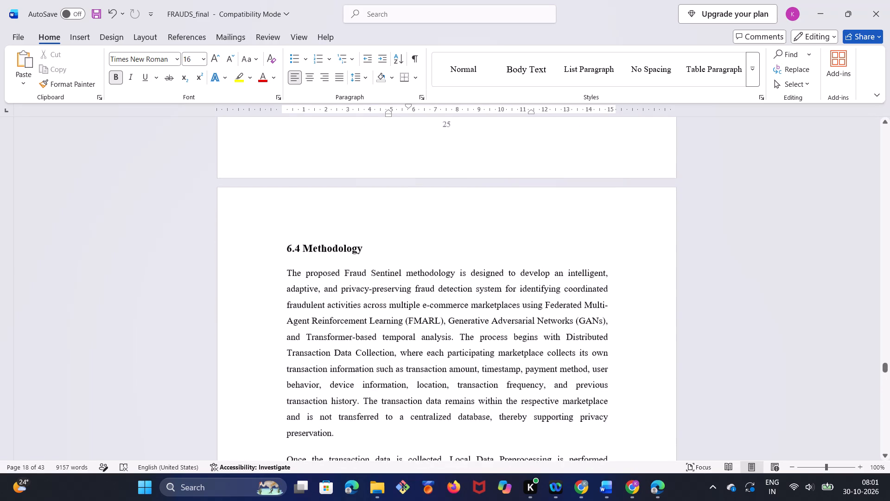
{"action": "scroll", "coordinate": [543, 297], "scroll_direction": "up", "scroll_amount": 7}
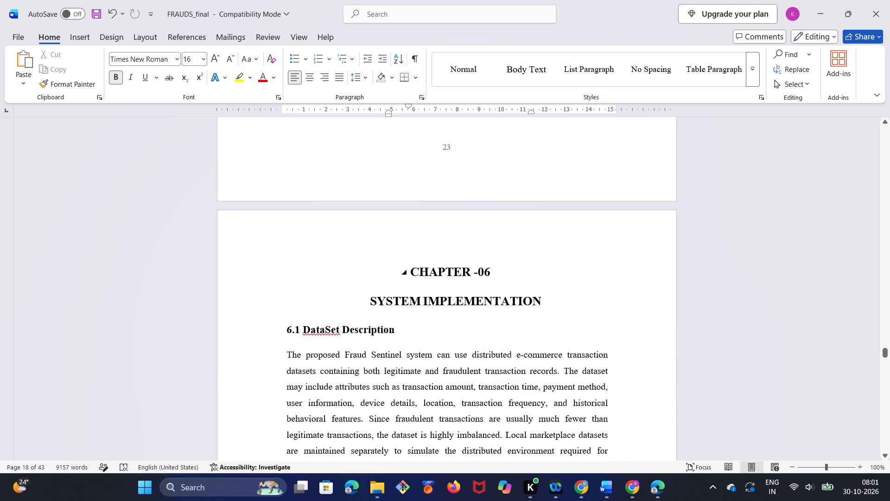
{"action": "left_click_drag", "start_coordinate": [540, 298], "coordinate": [383, 293]}
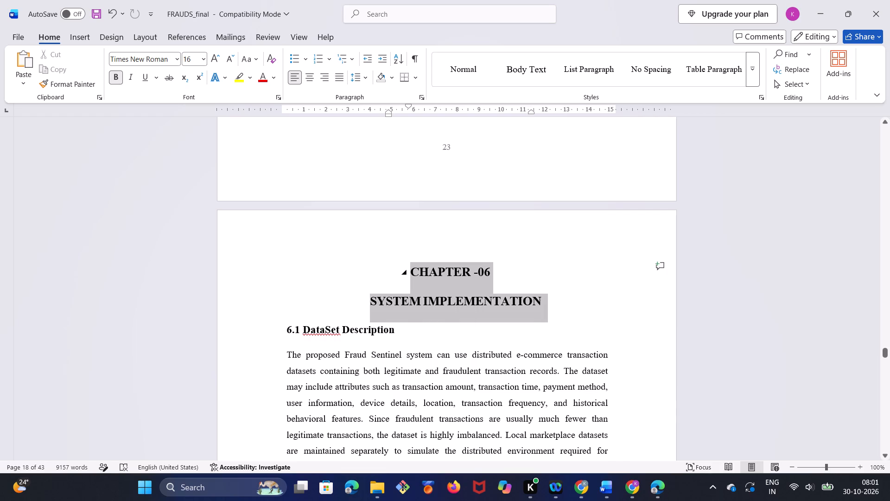
{"action": "left_click_drag", "start_coordinate": [383, 293], "coordinate": [383, 292]}
{"action": "left_click", "coordinate": [426, 305]}
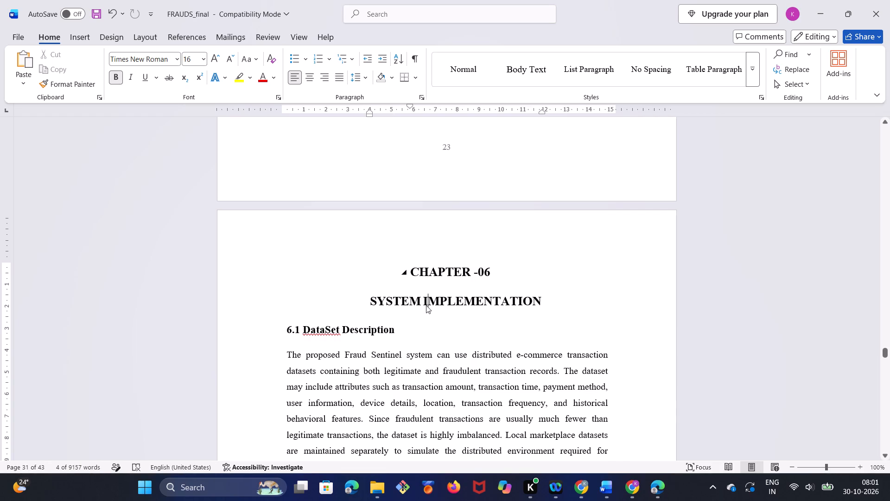
{"action": "left_click_drag", "start_coordinate": [540, 301], "coordinate": [389, 303]}
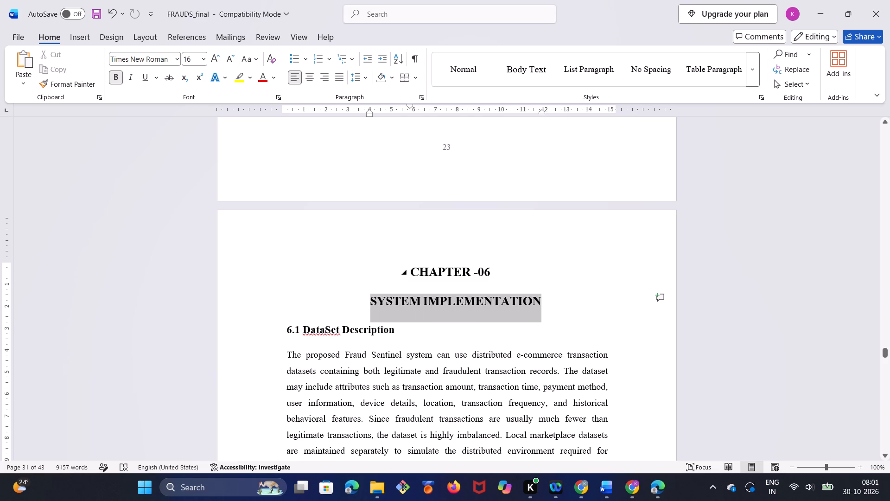
{"action": "left_click_drag", "start_coordinate": [389, 303], "coordinate": [384, 303]}
{"action": "key", "text": "ctrl+c"}
Go back to the contents table and check its entries from EXISTING METHOD to FUNCTIONAL REQUIREMENTS.
{"action": "scroll", "coordinate": [465, 293], "scroll_direction": "up", "scroll_amount": 12}
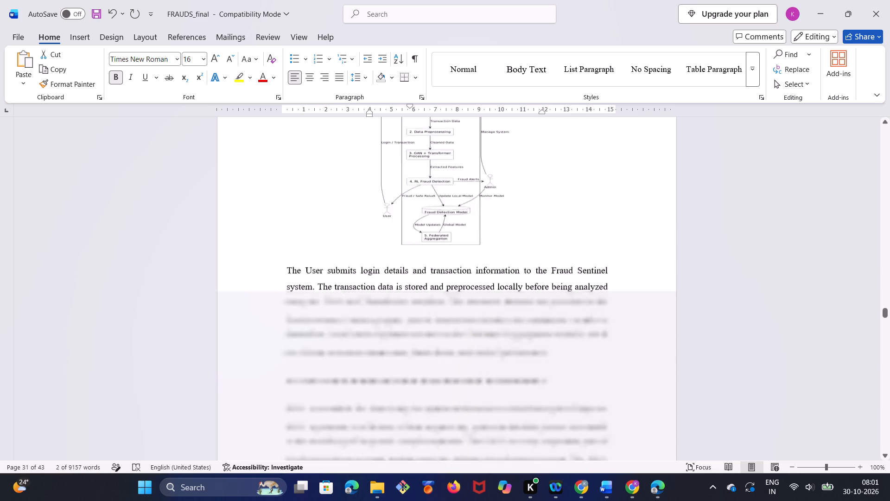
{"action": "scroll", "coordinate": [465, 293], "scroll_direction": "right", "scroll_amount": 1}
{"action": "scroll", "coordinate": [465, 293], "scroll_direction": "up", "scroll_amount": 14}
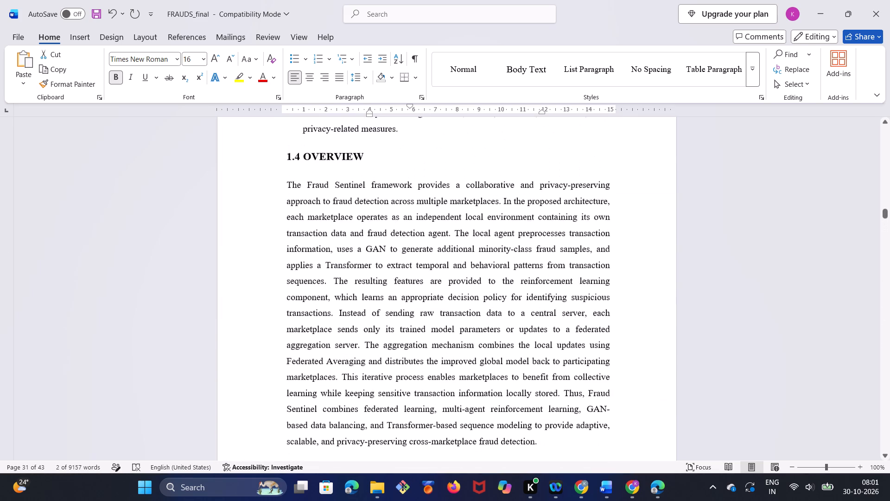
{"action": "scroll", "coordinate": [465, 293], "scroll_direction": "up", "scroll_amount": 10}
{"action": "scroll", "coordinate": [465, 293], "scroll_direction": "down", "scroll_amount": 1}
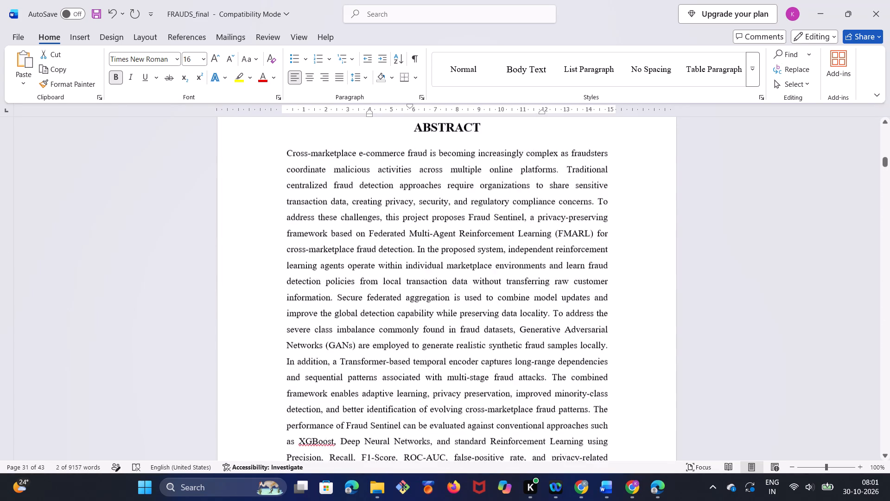
{"action": "scroll", "coordinate": [465, 293], "scroll_direction": "down", "scroll_amount": 5}
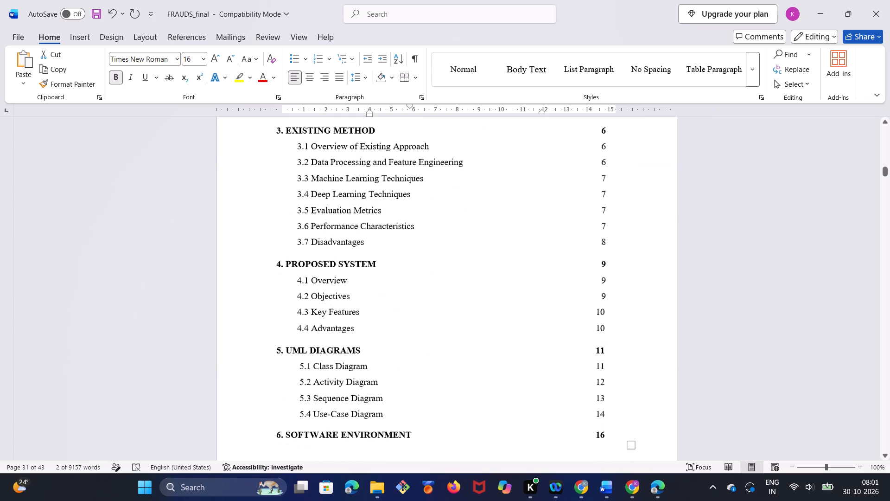
{"action": "scroll", "coordinate": [465, 293], "scroll_direction": "down", "scroll_amount": 4}
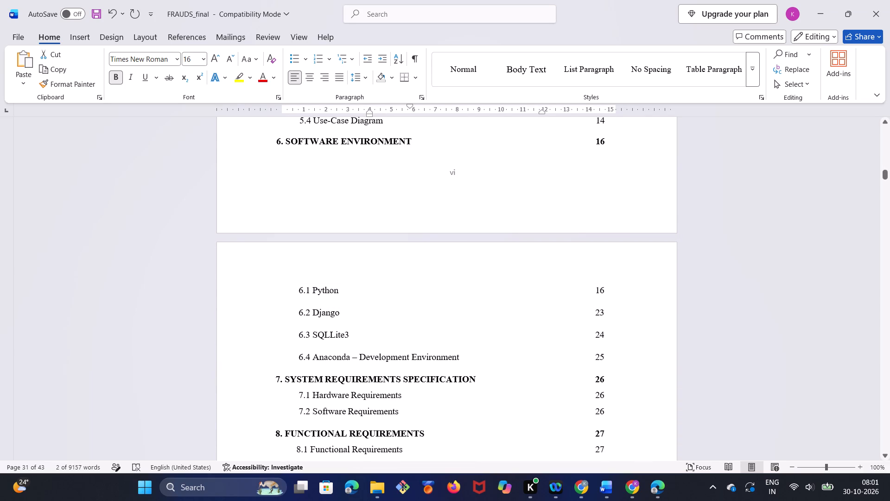
{"action": "scroll", "coordinate": [521, 406], "scroll_direction": "down", "scroll_amount": 1}
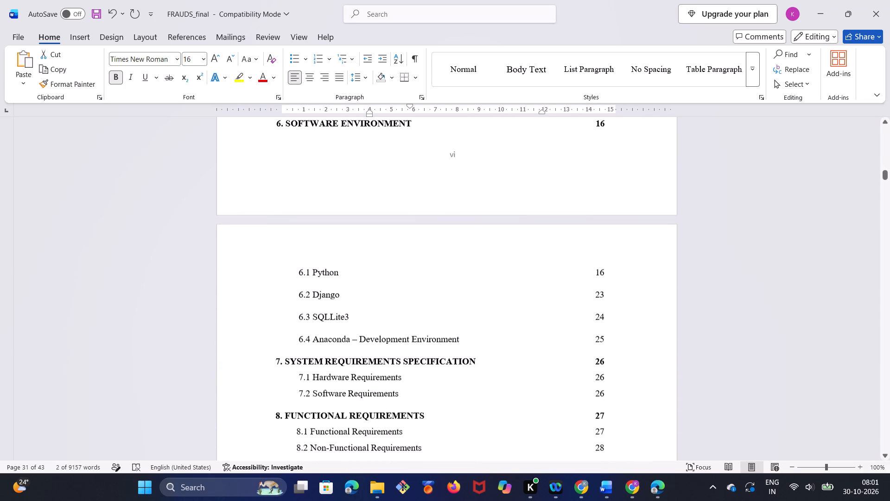
{"action": "scroll", "coordinate": [521, 406], "scroll_direction": "down", "scroll_amount": 1}
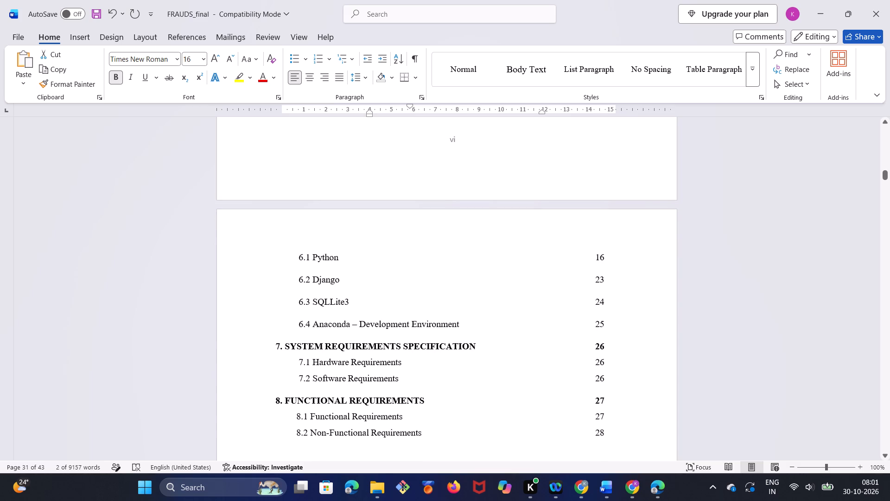
Remove the "8. FUNCTIONAL REQUIREMENTS" heading, including its number and page number, from the contents table.
{"action": "left_click", "coordinate": [440, 403]}
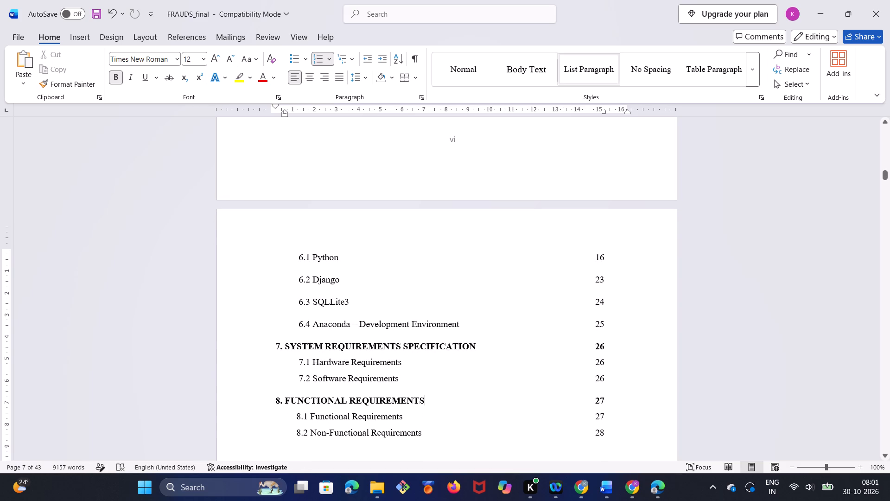
{"action": "key", "text": "BackSpace"}
{"action": "key", "text": "BackSpace"}
{"action": "key", "text": "BackSpace"}
{"action": "key", "text": "BackSpace"}
{"action": "key", "text": "BackSpace"}
{"action": "key", "text": "BackSpace"}
{"action": "key", "text": "BackSpace"}
{"action": "key", "text": "BackSpace"}
{"action": "key", "text": "BackSpace"}
{"action": "key", "text": "BackSpace"}
{"action": "key", "text": "BackSpace"}
{"action": "key", "text": "BackSpace"}
{"action": "key", "text": "BackSpace"}
{"action": "key", "text": "BackSpace"}
{"action": "key", "text": "BackSpace"}
{"action": "key", "text": "BackSpace"}
{"action": "key", "text": "BackSpace"}
{"action": "key", "text": "BackSpace"}
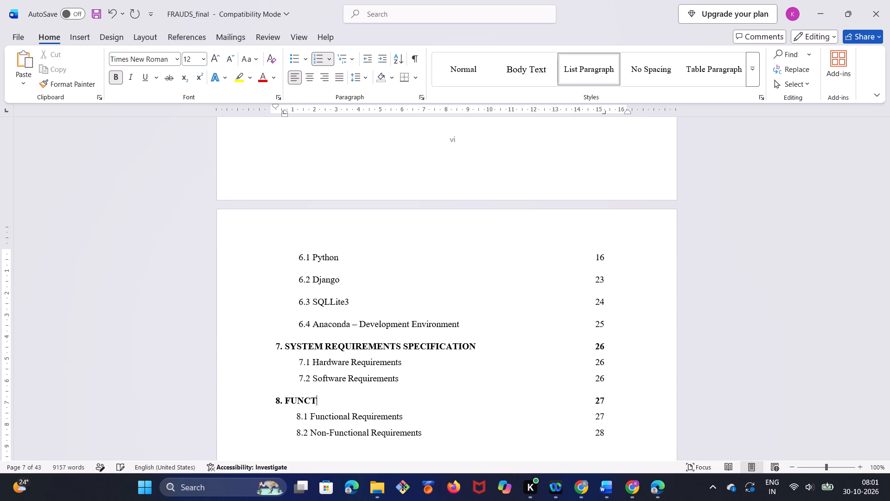
{"action": "key", "text": "BackSpace"}
{"action": "key", "text": "BackSpace"}
{"action": "key", "text": "BackSpace"}
{"action": "key", "text": "BackSpace"}
{"action": "key", "text": "BackSpace"}
{"action": "key", "text": "BackSpace"}
{"action": "key", "text": "BackSpace"}
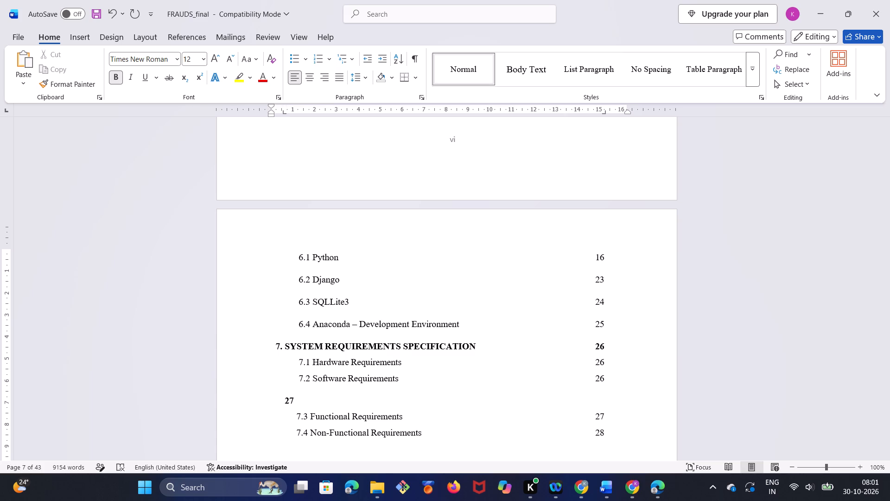
{"action": "left_click", "coordinate": [299, 401]}
{"action": "key", "text": "BackSpace"}
{"action": "key", "text": "BackSpace"}
{"action": "key", "text": "BackSpace"}
Remove the blank line between the 7.2 Software Requirements and 7.3 Functional Requirements entries in the contents table.
{"action": "key", "text": "BackSpace"}
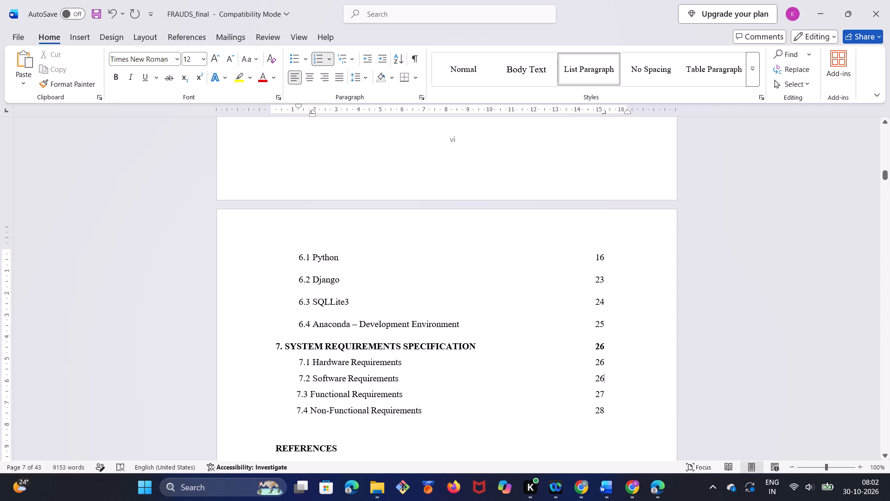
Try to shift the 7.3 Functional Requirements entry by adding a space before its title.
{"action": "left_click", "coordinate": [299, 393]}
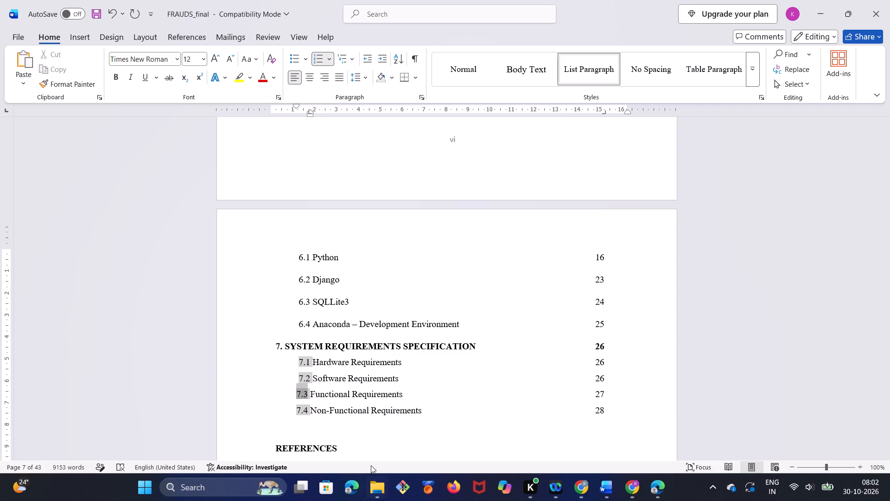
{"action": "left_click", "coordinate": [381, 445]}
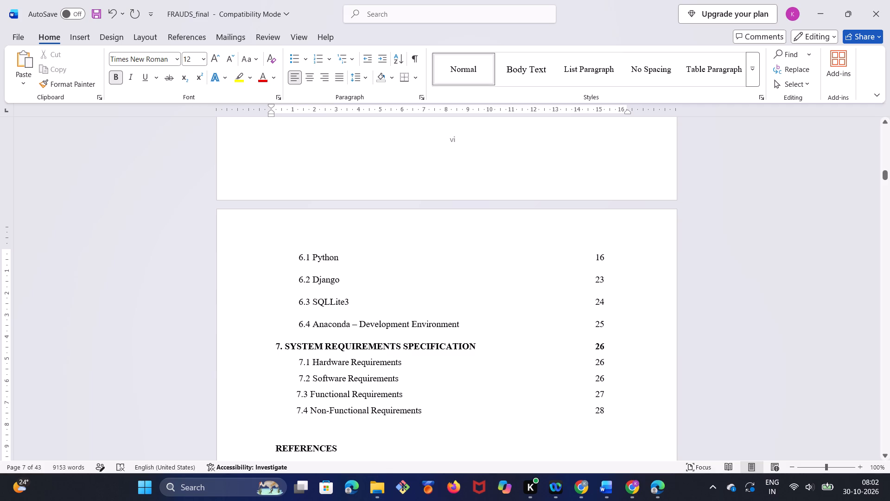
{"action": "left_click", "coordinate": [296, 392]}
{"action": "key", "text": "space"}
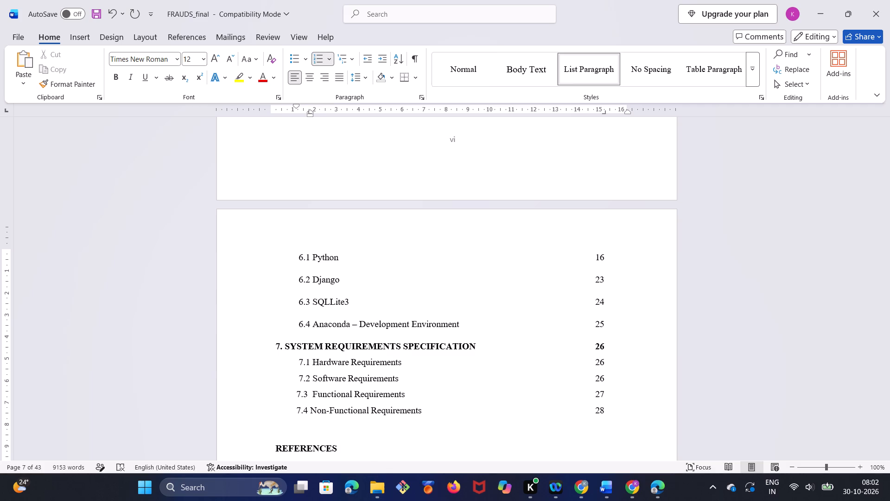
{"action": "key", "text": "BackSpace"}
Skim the report from the contents table to the reference list and back, checking chapters and page numbers against the contents entries.
{"action": "scroll", "coordinate": [360, 397], "scroll_direction": "down", "scroll_amount": 1}
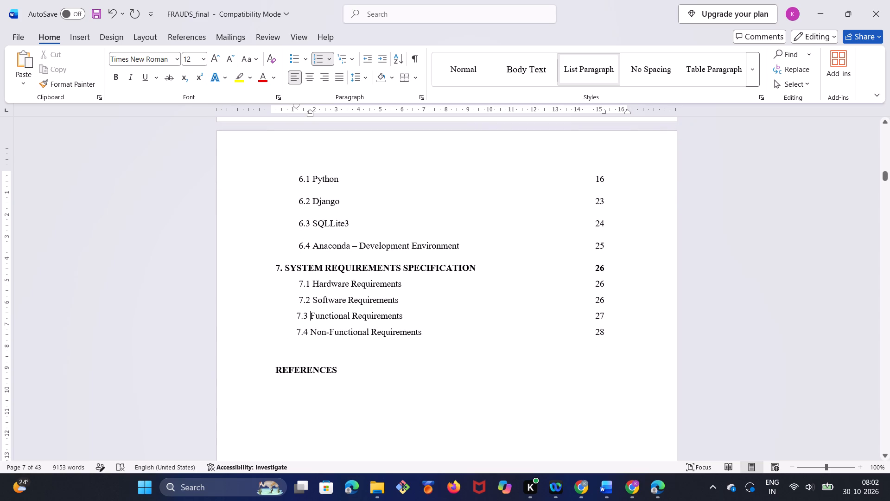
{"action": "scroll", "coordinate": [555, 352], "scroll_direction": "down", "scroll_amount": 1}
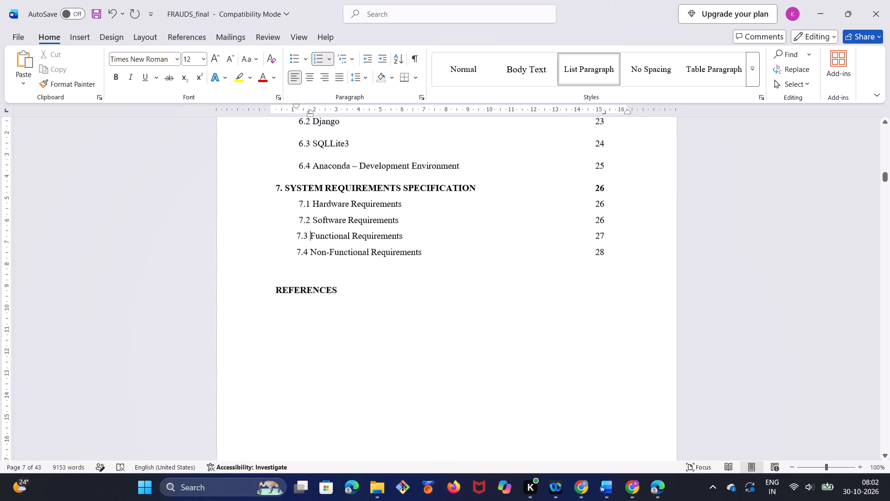
{"action": "right_click", "coordinate": [555, 352]}
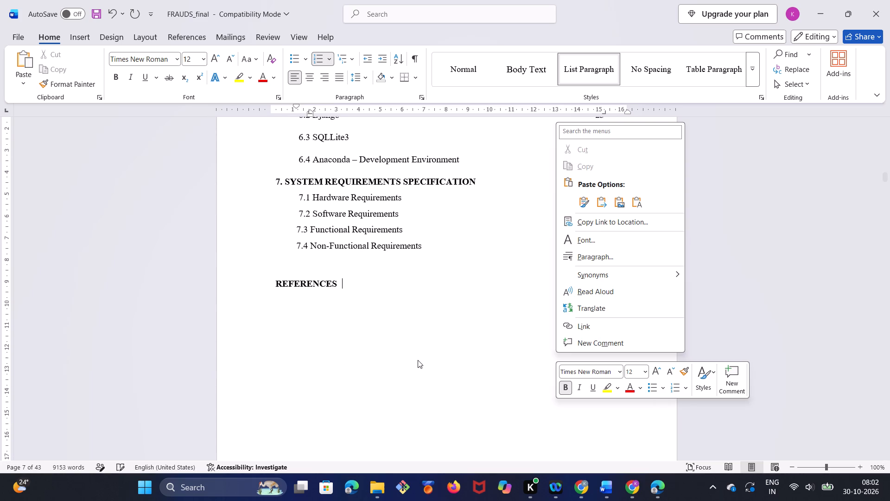
{"action": "left_click", "coordinate": [418, 360]}
{"action": "scroll", "coordinate": [418, 360], "scroll_direction": "up", "scroll_amount": 2}
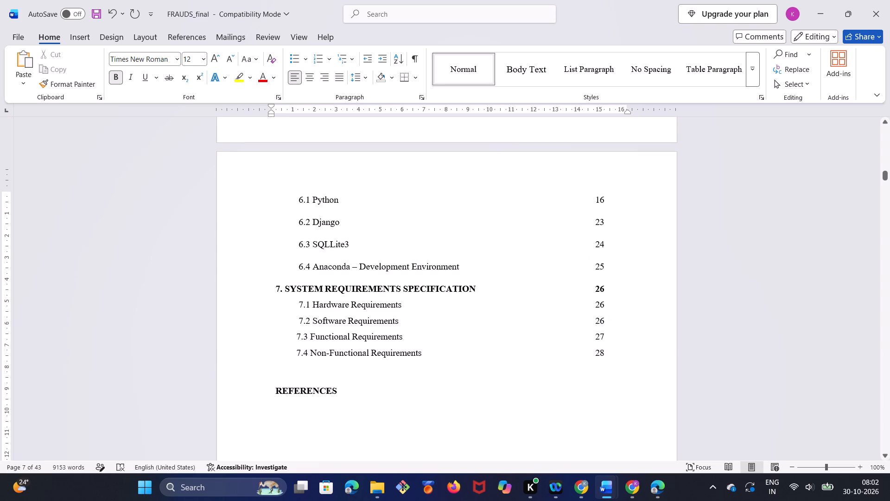
{"action": "scroll", "coordinate": [624, 352], "scroll_direction": "down", "scroll_amount": 1}
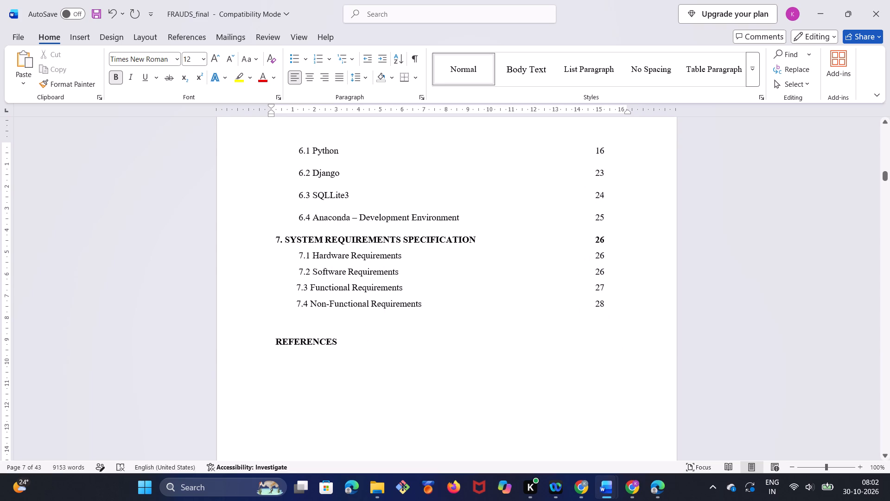
{"action": "scroll", "coordinate": [624, 352], "scroll_direction": "down", "scroll_amount": 5}
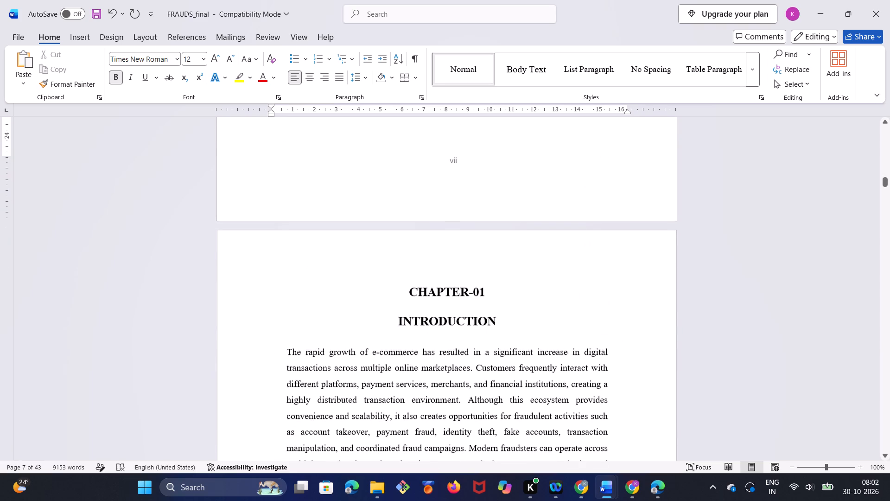
{"action": "scroll", "coordinate": [624, 352], "scroll_direction": "down", "scroll_amount": 17}
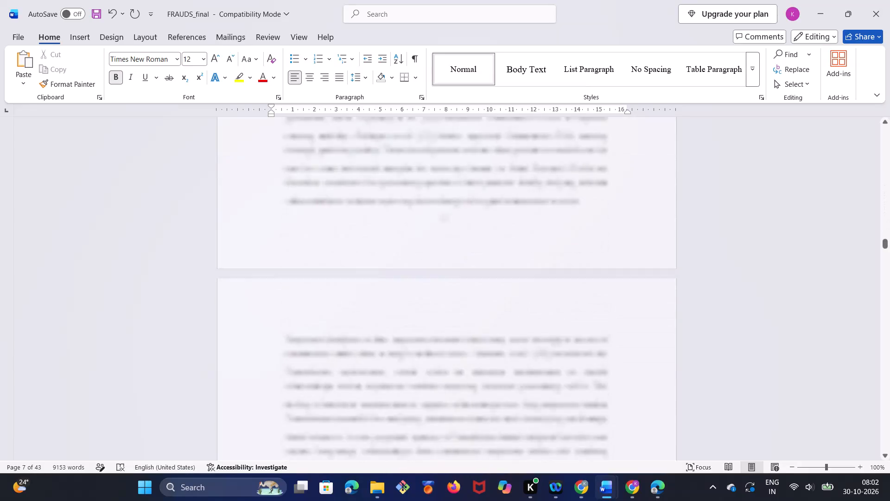
{"action": "scroll", "coordinate": [624, 352], "scroll_direction": "down", "scroll_amount": 20}
{"action": "scroll", "coordinate": [624, 352], "scroll_direction": "up", "scroll_amount": 1}
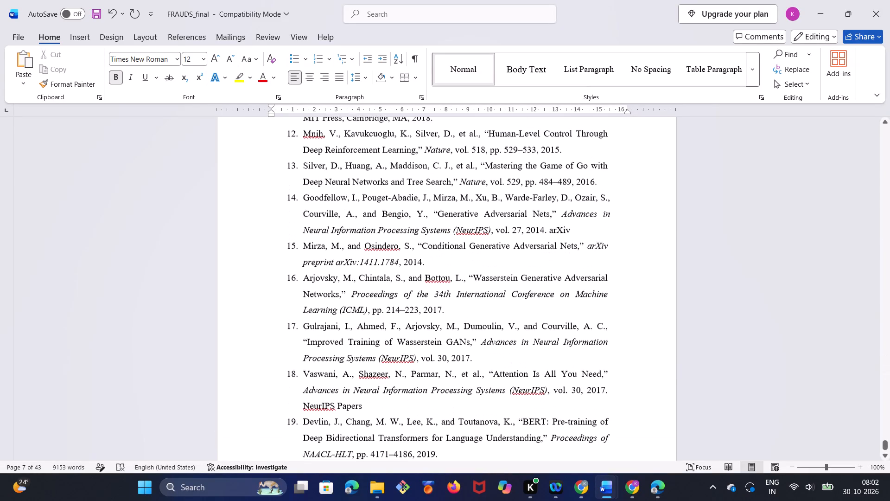
{"action": "scroll", "coordinate": [624, 352], "scroll_direction": "up", "scroll_amount": 12}
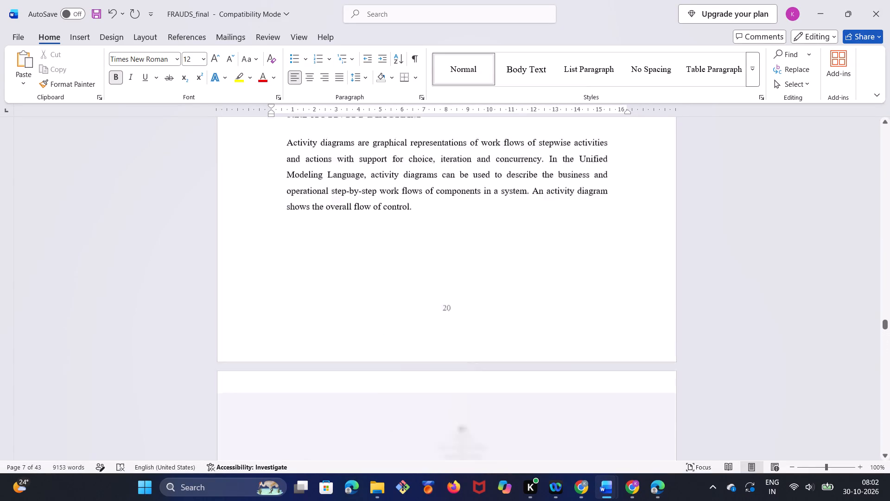
{"action": "scroll", "coordinate": [624, 352], "scroll_direction": "up", "scroll_amount": 18}
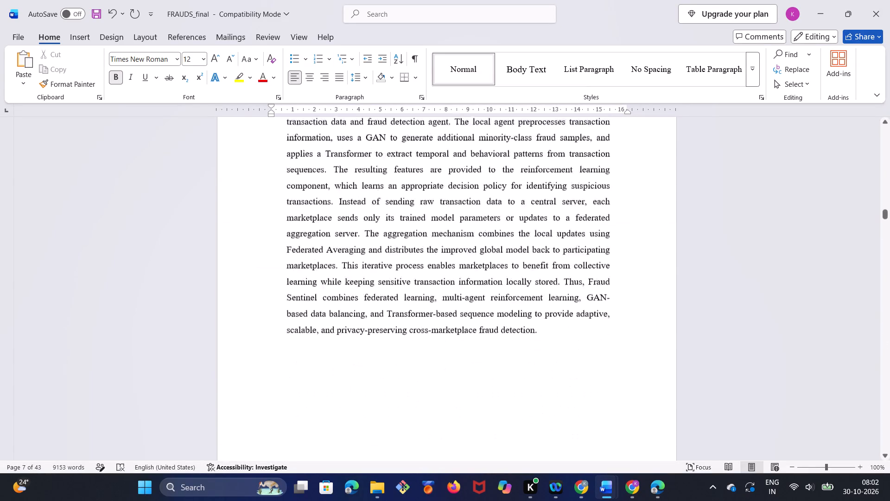
{"action": "scroll", "coordinate": [624, 352], "scroll_direction": "up", "scroll_amount": 3}
{"action": "right_click", "coordinate": [624, 352]}
{"action": "scroll", "coordinate": [624, 352], "scroll_direction": "up", "scroll_amount": 3}
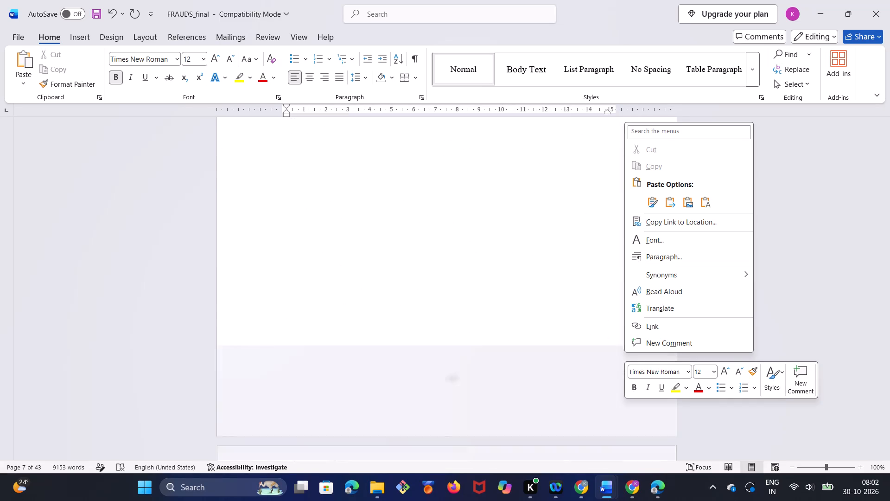
{"action": "scroll", "coordinate": [624, 352], "scroll_direction": "up", "scroll_amount": 3}
{"action": "scroll", "coordinate": [624, 352], "scroll_direction": "down", "scroll_amount": 3}
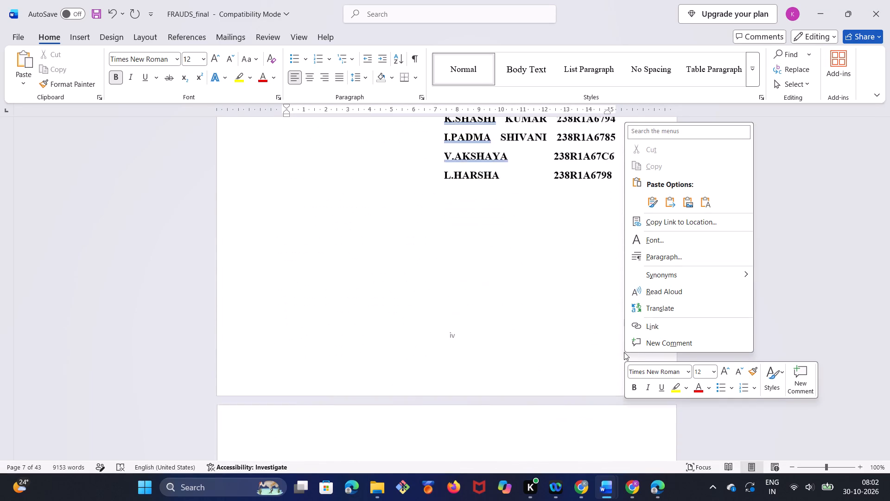
{"action": "scroll", "coordinate": [624, 352], "scroll_direction": "down", "scroll_amount": 6}
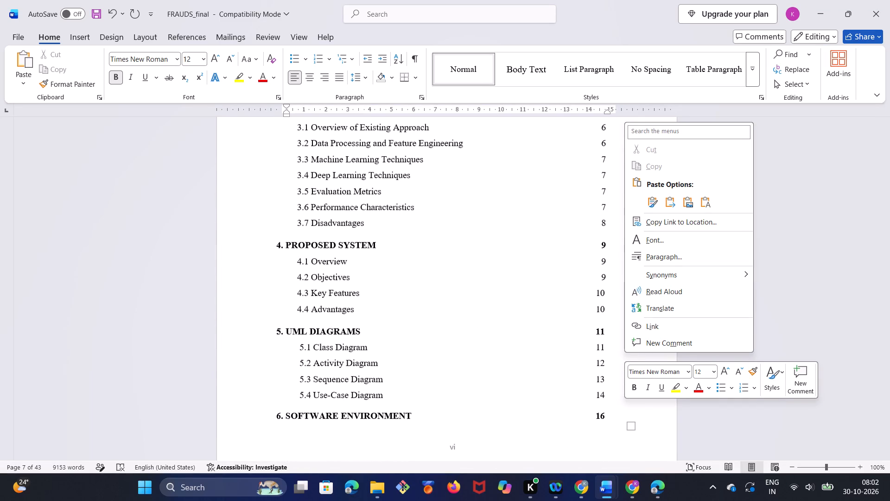
{"action": "scroll", "coordinate": [532, 340], "scroll_direction": "down", "scroll_amount": 2}
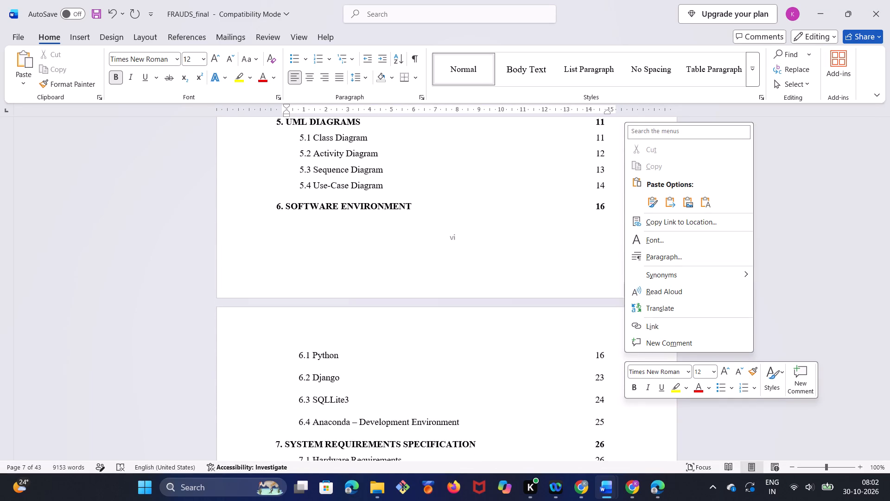
{"action": "scroll", "coordinate": [532, 340], "scroll_direction": "down", "scroll_amount": 2}
{"action": "scroll", "coordinate": [532, 340], "scroll_direction": "up", "scroll_amount": 2}
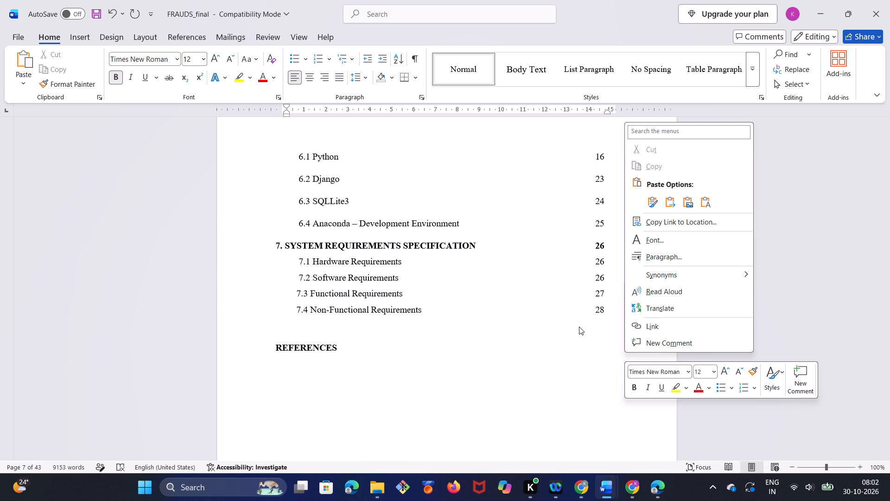
{"action": "left_click", "coordinate": [579, 327]}
{"action": "scroll", "coordinate": [577, 319], "scroll_direction": "up", "scroll_amount": 5}
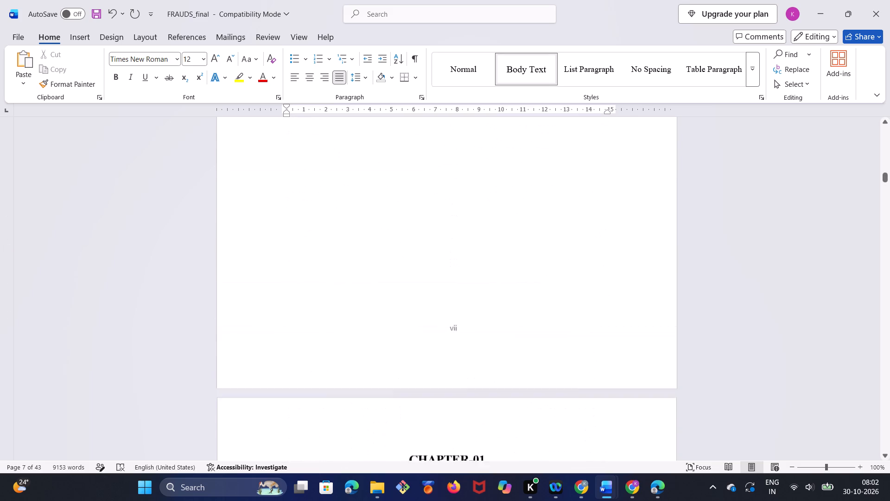
{"action": "scroll", "coordinate": [577, 319], "scroll_direction": "up", "scroll_amount": 1}
{"action": "scroll", "coordinate": [577, 319], "scroll_direction": "down", "scroll_amount": 1}
{"action": "scroll", "coordinate": [577, 319], "scroll_direction": "left", "scroll_amount": 1}
{"action": "scroll", "coordinate": [577, 319], "scroll_direction": "down", "scroll_amount": 1}
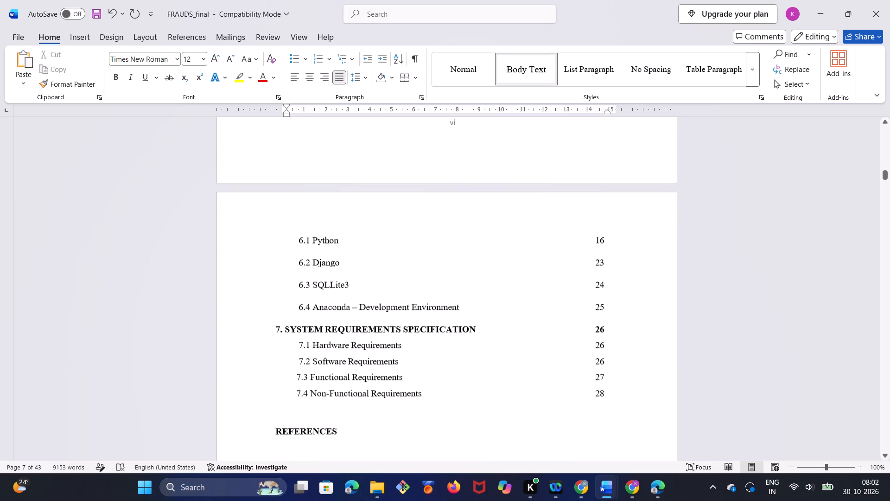
{"action": "scroll", "coordinate": [577, 319], "scroll_direction": "down", "scroll_amount": 1}
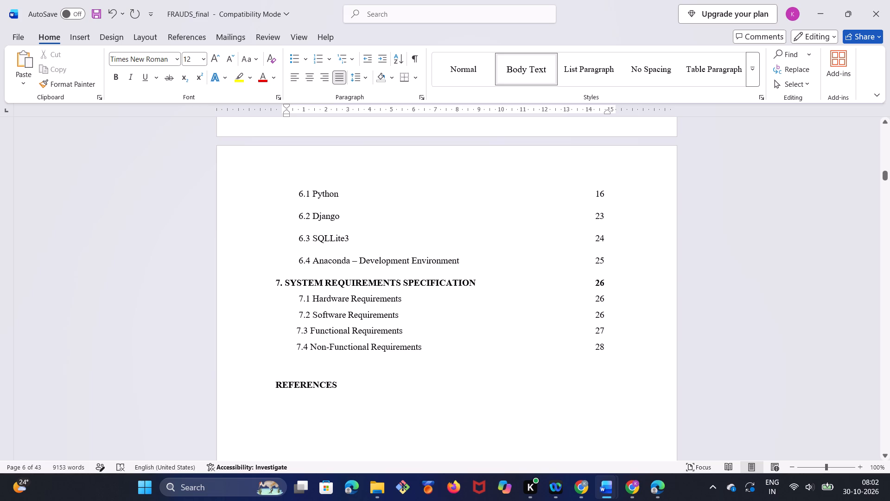
Set the contents page numbers to 34 for 7.4 Non-Functional Requirements and 33 for 7.3 Functional Requirements.
{"action": "left_click", "coordinate": [606, 347]}
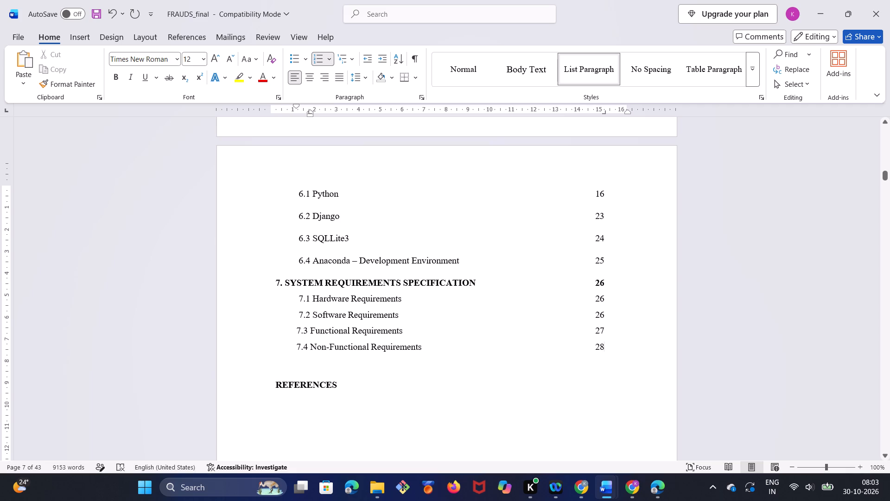
{"action": "key", "text": "BackSpace"}
{"action": "key", "text": "BackSpace"}
{"action": "type", "text": "34"}
{"action": "left_click", "coordinate": [604, 331]}
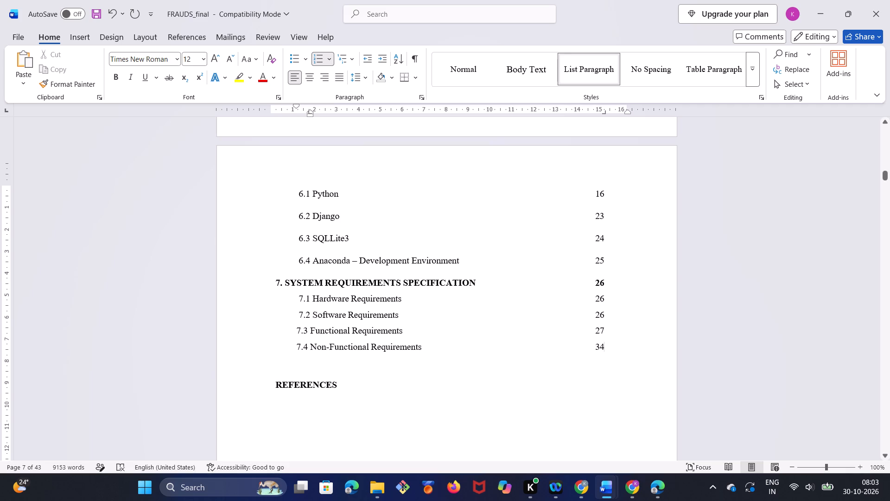
{"action": "key", "text": "BackSpace"}
{"action": "key", "text": "BackSpace"}
{"action": "type", "text": "33"}
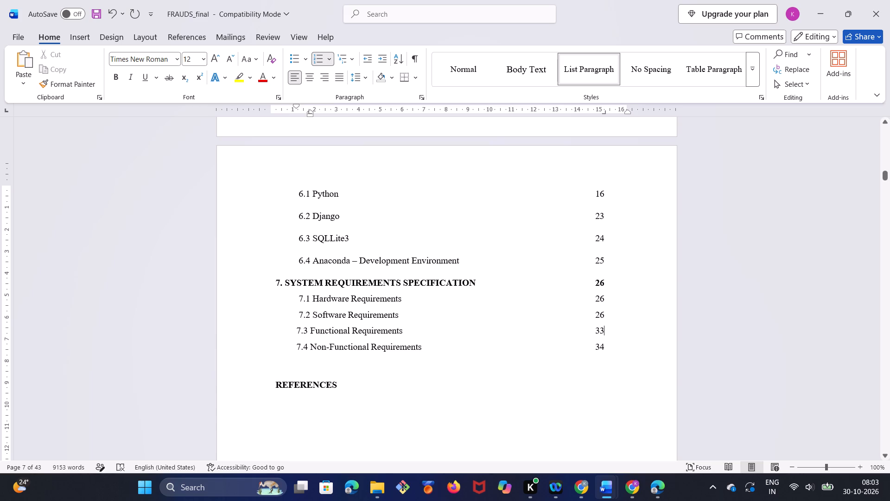
Set the contents page numbers to 32 for 7.2 Software Requirements and 31 for 7.1 Hardware Requirements.
{"action": "left_click", "coordinate": [604, 314]}
{"action": "key", "text": "BackSpace"}
{"action": "key", "text": "BackSpace"}
{"action": "type", "text": "32"}
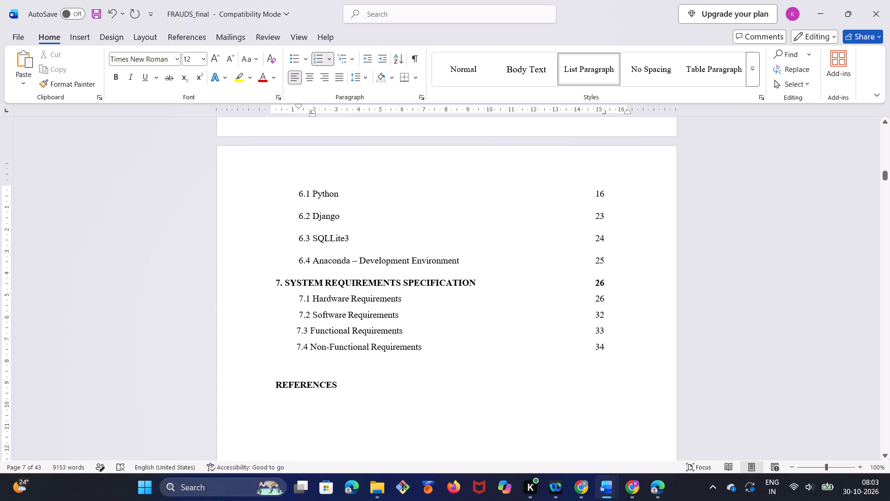
{"action": "left_click", "coordinate": [603, 295]}
{"action": "key", "text": "BackSpace"}
{"action": "key", "text": "BackSpace"}
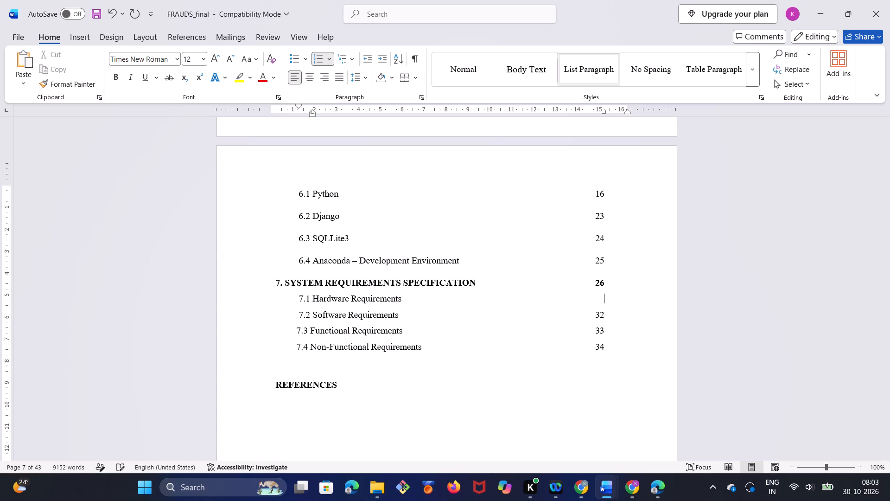
{"action": "type", "text": "31"}
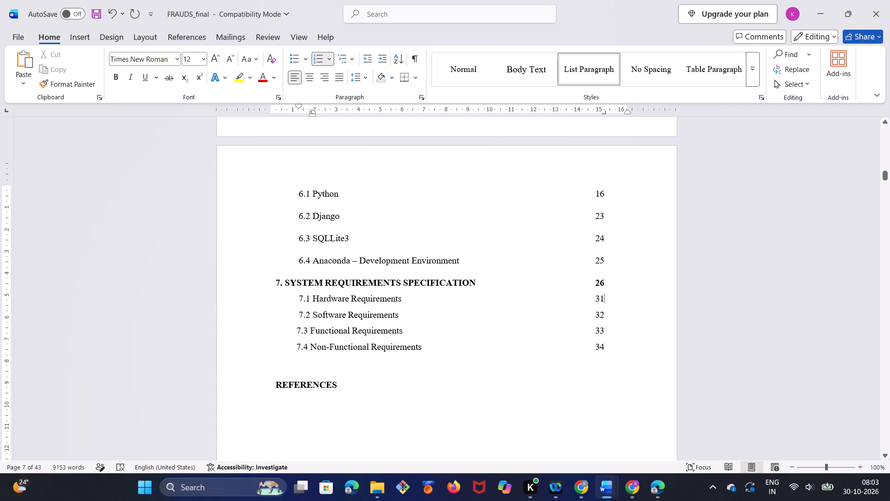
Set the page number of the "7. SYSTEM REQUIREMENTS SPECIFICATION" heading in the contents table to 30.
{"action": "left_click", "coordinate": [604, 283]}
{"action": "key", "text": "BackSpace"}
{"action": "key", "text": "BackSpace"}
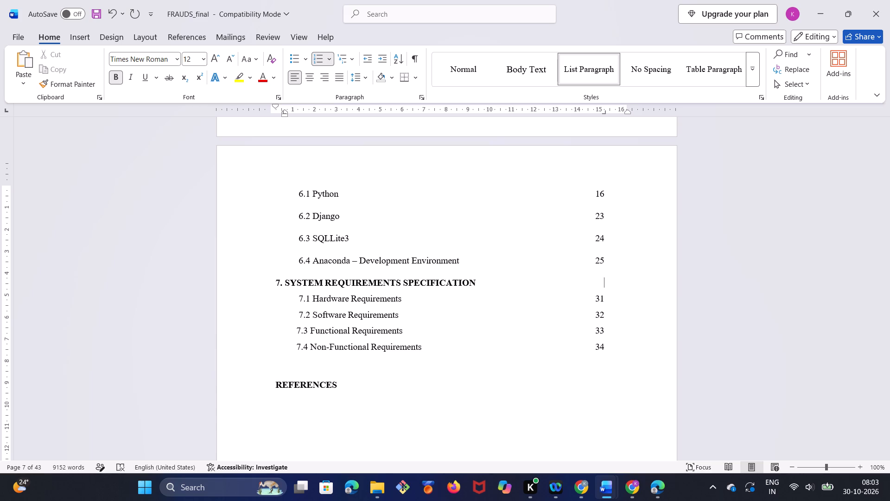
{"action": "type", "text": "30"}
Set the contents page numbers to 10 for 4.2 Objectives and 11 for 4.3 Key Features.
{"action": "scroll", "coordinate": [602, 276], "scroll_direction": "up", "scroll_amount": 1}
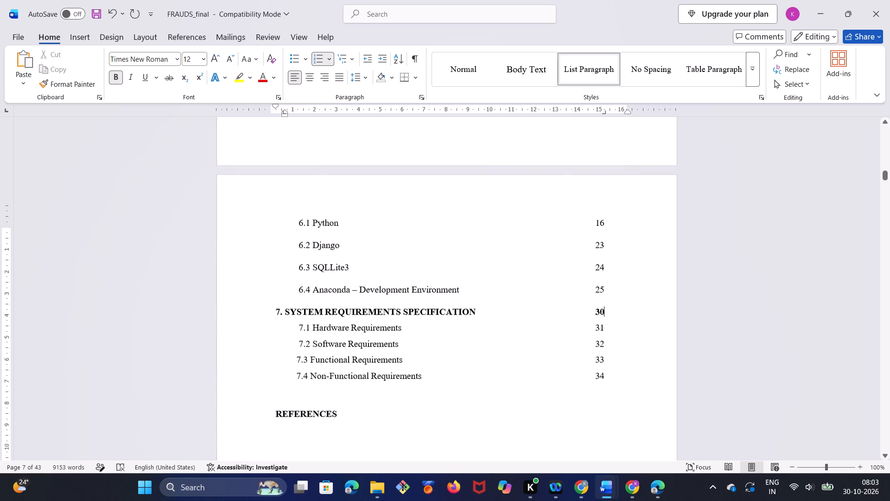
{"action": "scroll", "coordinate": [602, 276], "scroll_direction": "up", "scroll_amount": 3}
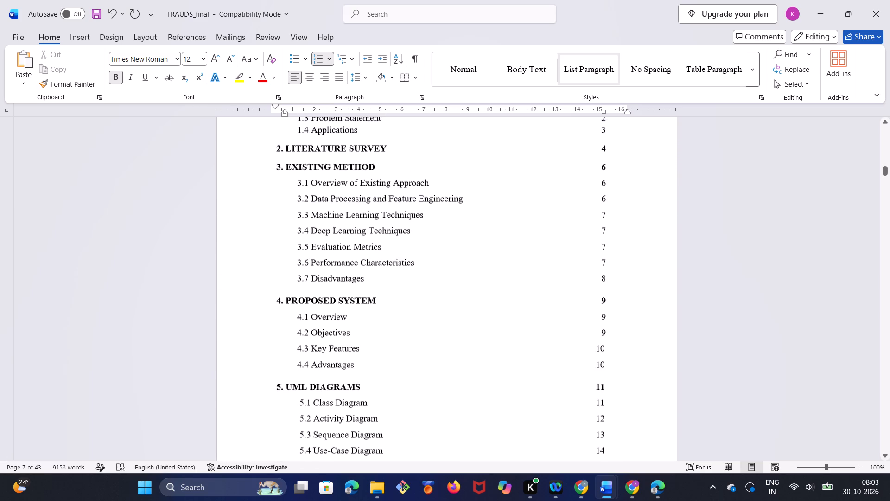
{"action": "scroll", "coordinate": [602, 276], "scroll_direction": "up", "scroll_amount": 1}
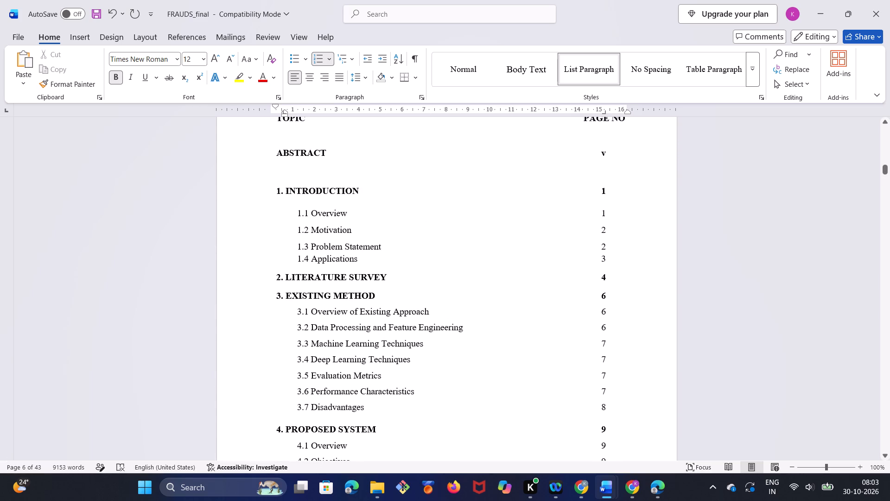
{"action": "scroll", "coordinate": [548, 260], "scroll_direction": "down", "scroll_amount": 1}
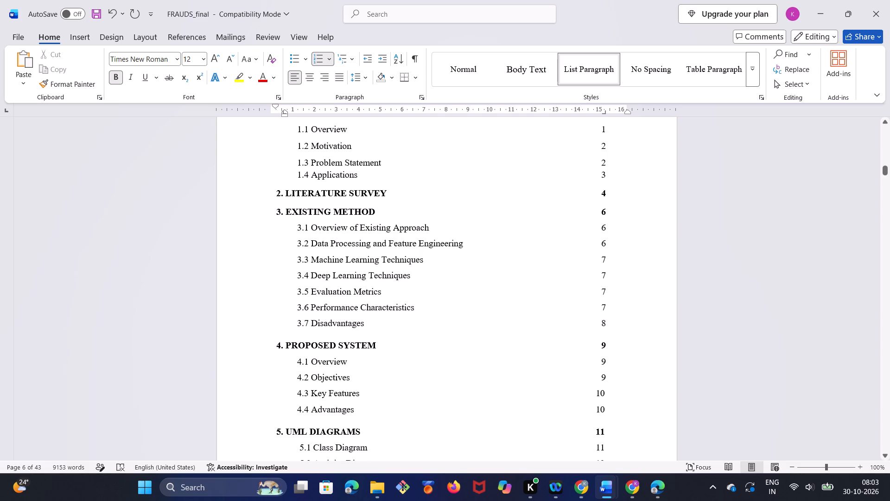
{"action": "scroll", "coordinate": [563, 317], "scroll_direction": "down", "scroll_amount": 1}
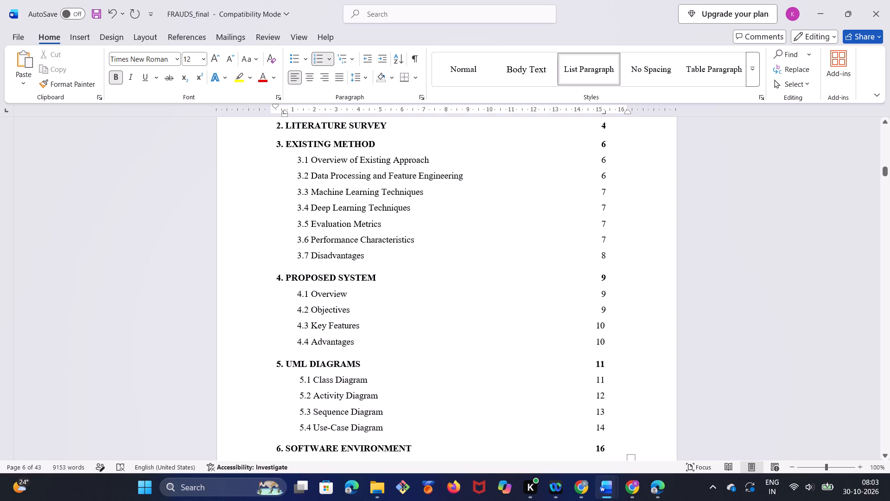
{"action": "scroll", "coordinate": [590, 339], "scroll_direction": "down", "scroll_amount": 1}
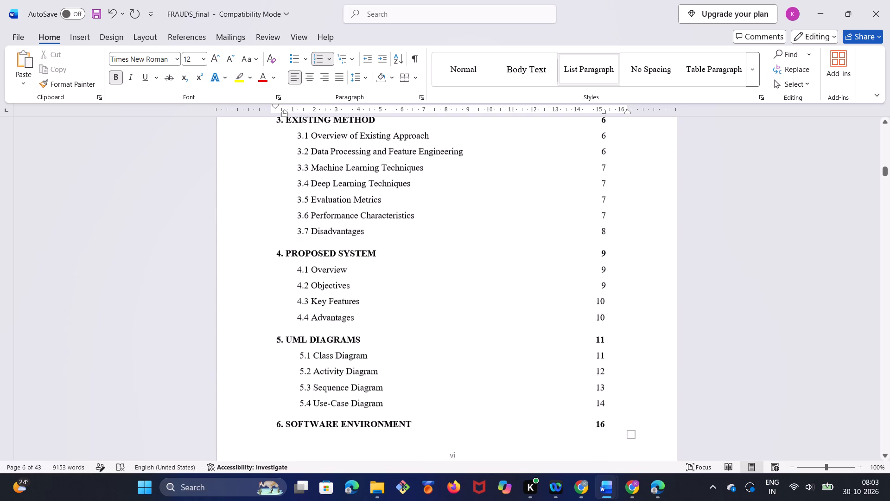
{"action": "scroll", "coordinate": [590, 339], "scroll_direction": "down", "scroll_amount": 1}
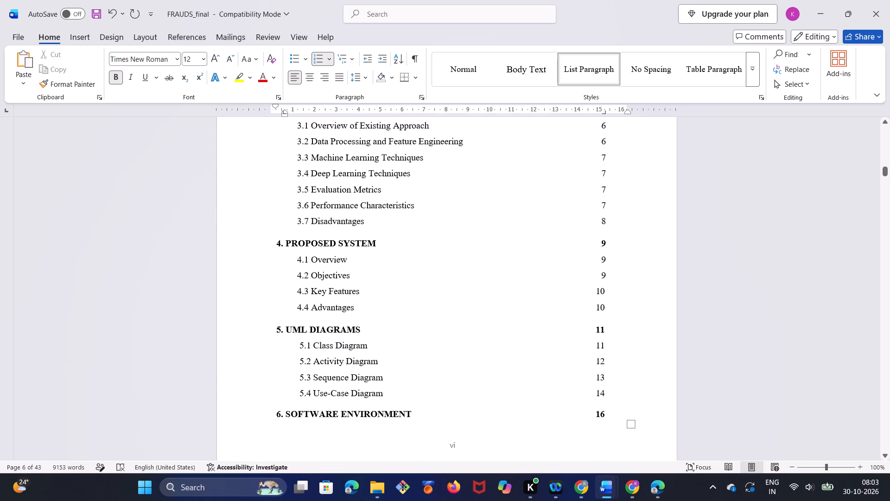
{"action": "left_click", "coordinate": [604, 348]}
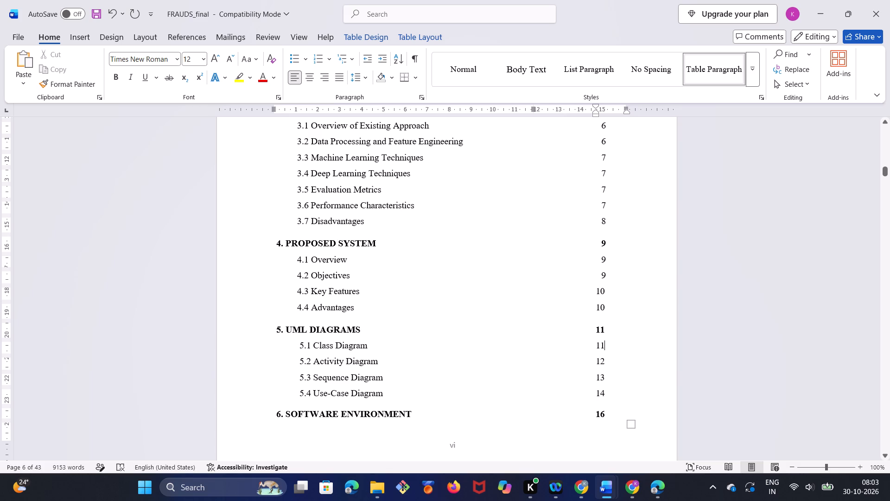
{"action": "left_click", "coordinate": [609, 275]}
{"action": "key", "text": "BackSpace"}
{"action": "type", "text": "10"}
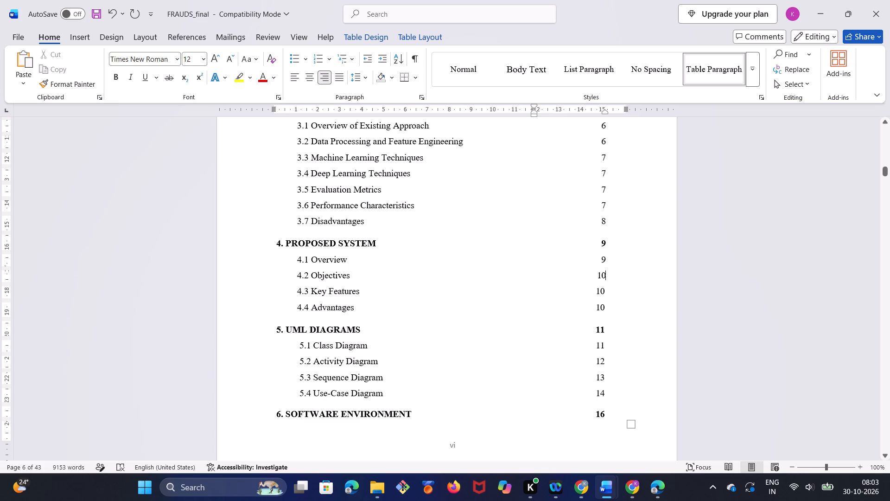
{"action": "left_click", "coordinate": [605, 289]}
{"action": "key", "text": "BackSpace"}
{"action": "key", "text": "1"}
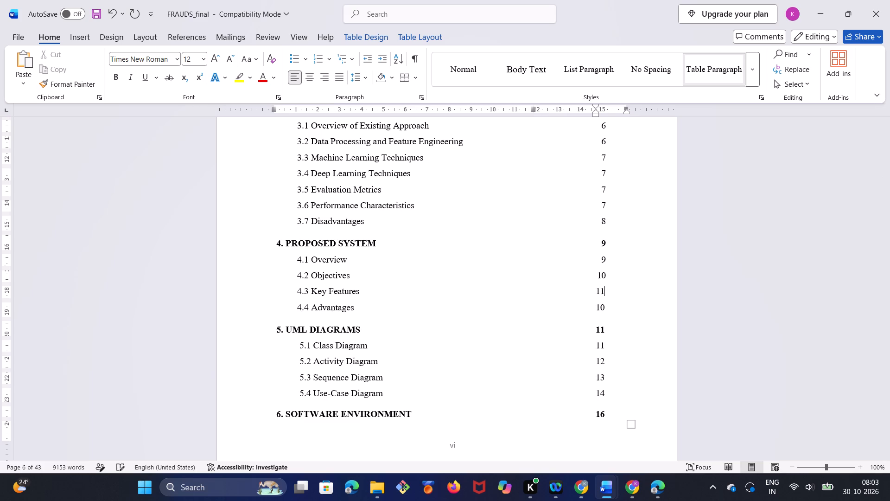
Set the page number of the 4.4 Advantages entry in the contents table to 12.
{"action": "left_click", "coordinate": [609, 308]}
{"action": "key", "text": "BackSpace"}
{"action": "type", "text": "12"}
{"action": "key", "text": "BackSpace"}
{"action": "key", "text": "BackSpace"}
{"action": "key", "text": "2"}
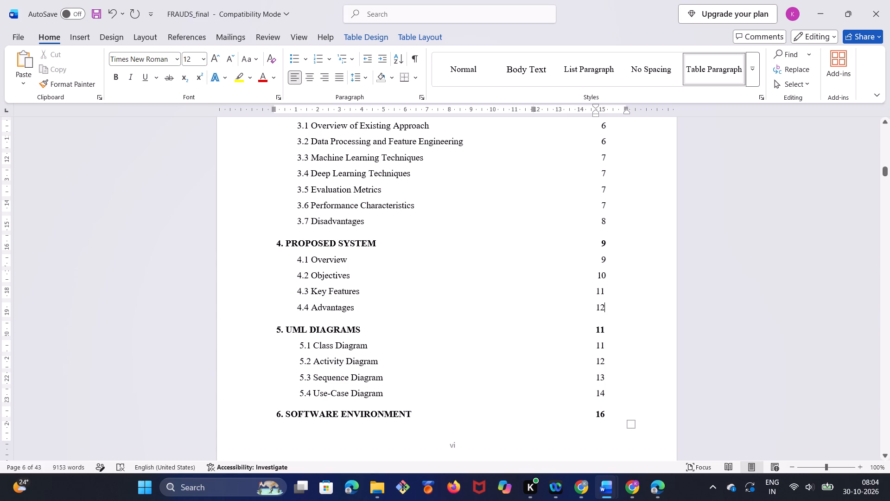
Set the contents page numbers to 13 for the "5. UML DIAGRAMS" heading and 14 for 5.1 Class Diagram.
{"action": "left_click", "coordinate": [605, 329]}
{"action": "key", "text": "BackSpace"}
{"action": "key", "text": "3"}
{"action": "left_click", "coordinate": [604, 346]}
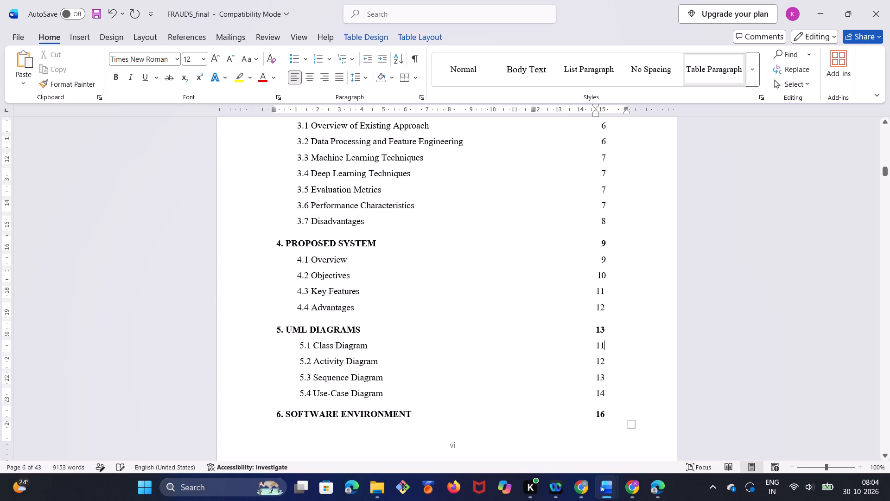
{"action": "key", "text": "BackSpace"}
{"action": "key", "text": "4"}
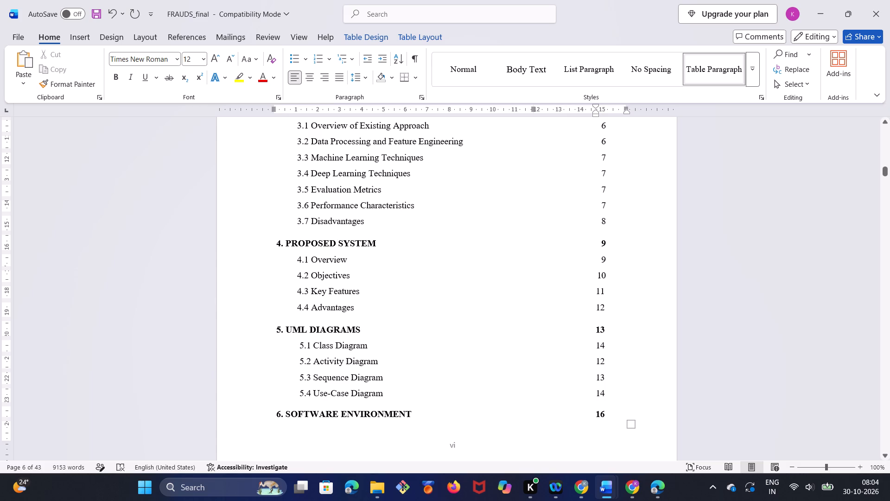
Set the contents page numbers to 15 for 5.2 Activity Diagram and 16 for 5.3 Sequence Diagram.
{"action": "left_click", "coordinate": [603, 361]}
{"action": "key", "text": "BackSpace"}
{"action": "key", "text": "5"}
{"action": "left_click", "coordinate": [606, 379]}
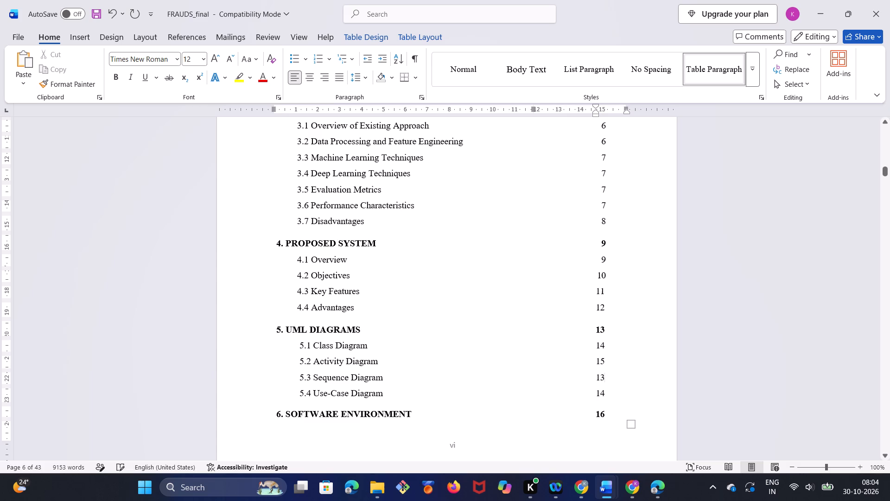
{"action": "key", "text": "BackSpace"}
{"action": "key", "text": "6"}
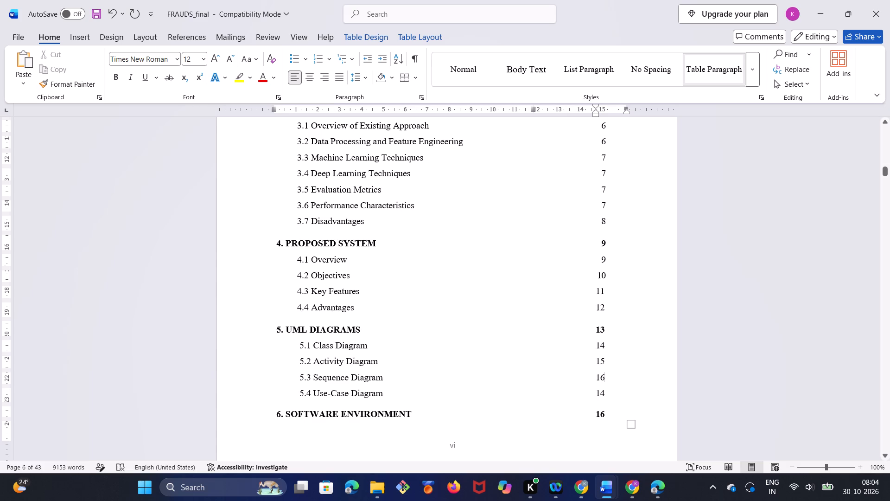
Set the contents page numbers to 17 for 5.4 Use-Case Diagram and 18 for the "6. SOFTWARE ENVIRONMENT" heading.
{"action": "left_click", "coordinate": [606, 397]}
{"action": "key", "text": "BackSpace"}
{"action": "key", "text": "7"}
{"action": "scroll", "coordinate": [606, 397], "scroll_direction": "down", "scroll_amount": 1}
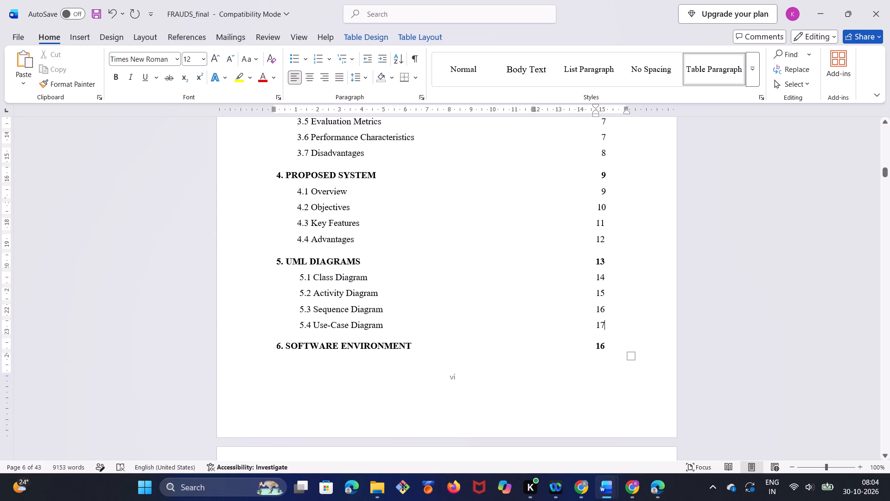
{"action": "left_click", "coordinate": [607, 351]}
{"action": "left_click", "coordinate": [607, 347]}
{"action": "key", "text": "BackSpace"}
{"action": "key", "text": "8"}
Set the contents page numbers to 19 for 6.1 Python and 25 for 6.2 Django.
{"action": "scroll", "coordinate": [607, 347], "scroll_direction": "down", "scroll_amount": 1}
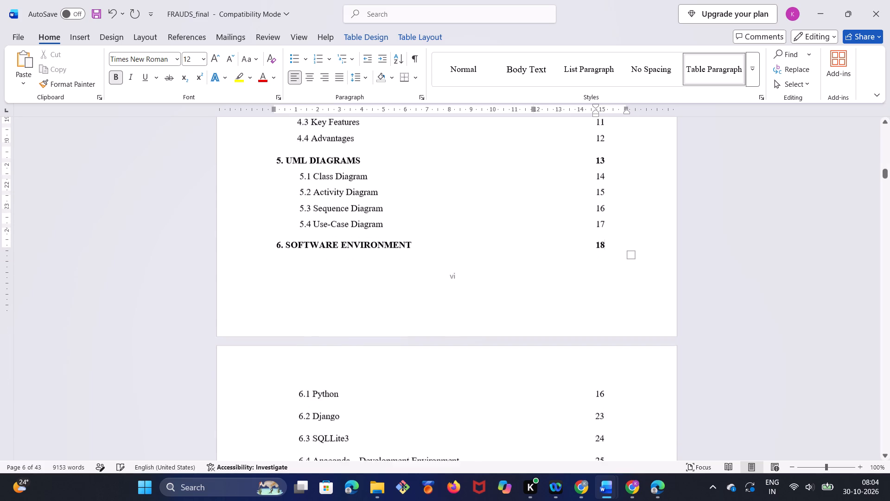
{"action": "left_click", "coordinate": [607, 370]}
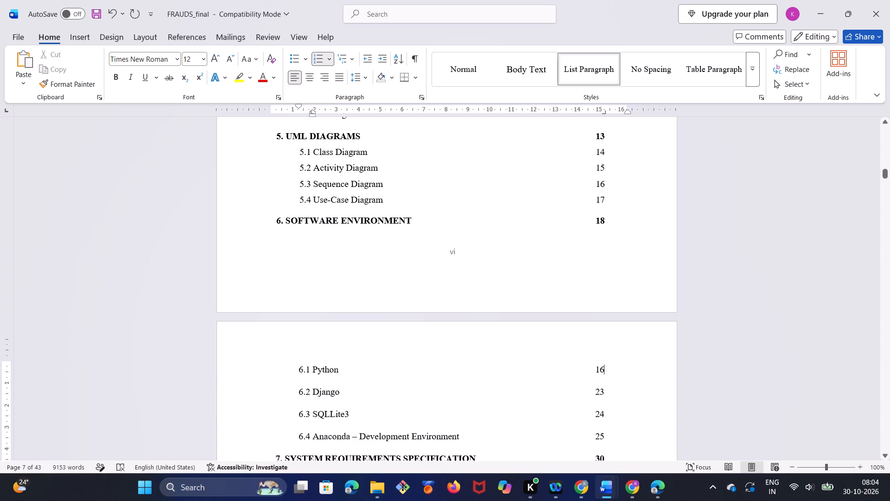
{"action": "key", "text": "BackSpace"}
{"action": "key", "text": "9"}
{"action": "scroll", "coordinate": [607, 370], "scroll_direction": "down", "scroll_amount": 1}
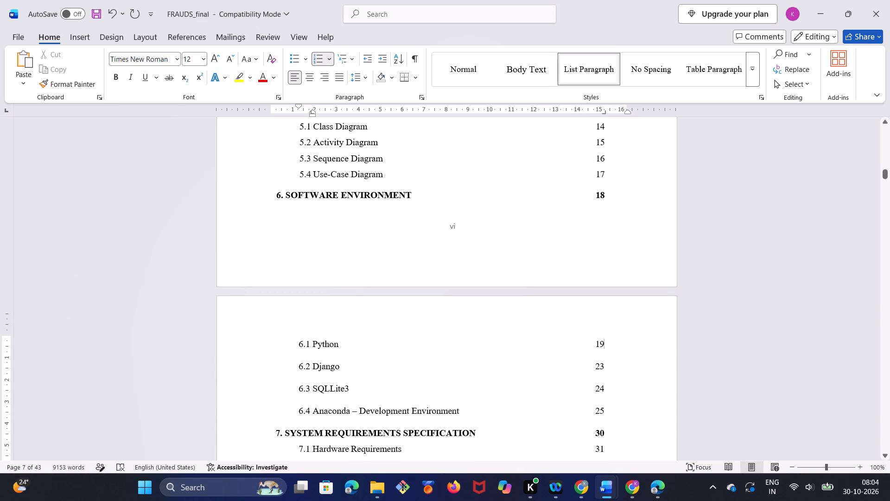
{"action": "scroll", "coordinate": [608, 380], "scroll_direction": "down", "scroll_amount": 1}
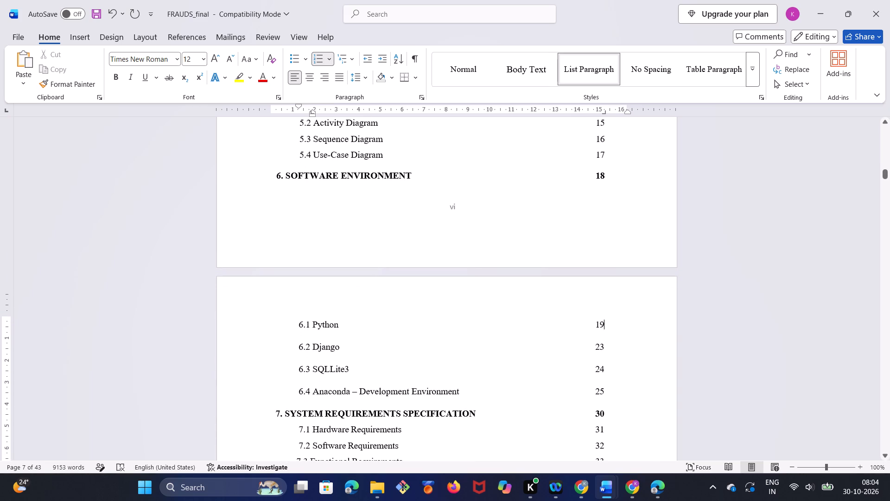
{"action": "left_click", "coordinate": [605, 351]}
{"action": "key", "text": "BackSpace"}
{"action": "key", "text": "5"}
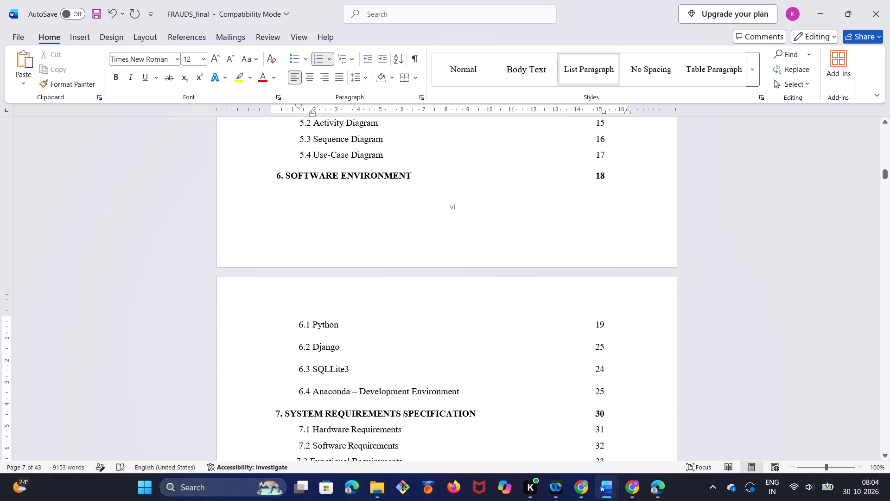
Set the contents page numbers to 27 for 6.3 SQLLite3 and 29 for 6.4 Anaconda – Development Environment.
{"action": "left_click", "coordinate": [606, 370]}
{"action": "key", "text": "BackSpace"}
{"action": "key", "text": "7"}
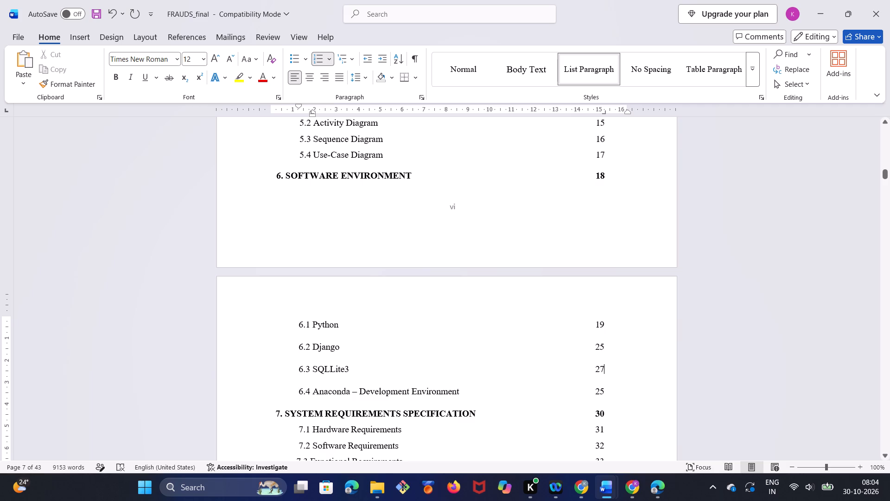
{"action": "left_click", "coordinate": [604, 392]}
{"action": "key", "text": "BackSpace"}
{"action": "key", "text": "9"}
{"action": "scroll", "coordinate": [604, 392], "scroll_direction": "down", "scroll_amount": 1}
{"action": "scroll", "coordinate": [604, 392], "scroll_direction": "up", "scroll_amount": 2}
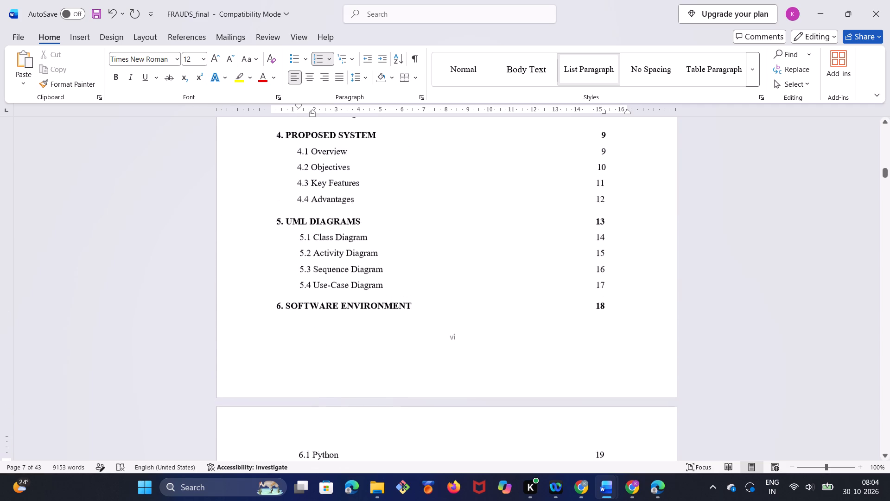
Review the contents table's entries and page numbers, and skim the chapters that follow it.
{"action": "scroll", "coordinate": [604, 392], "scroll_direction": "up", "scroll_amount": 2}
{"action": "scroll", "coordinate": [604, 392], "scroll_direction": "down", "scroll_amount": 1}
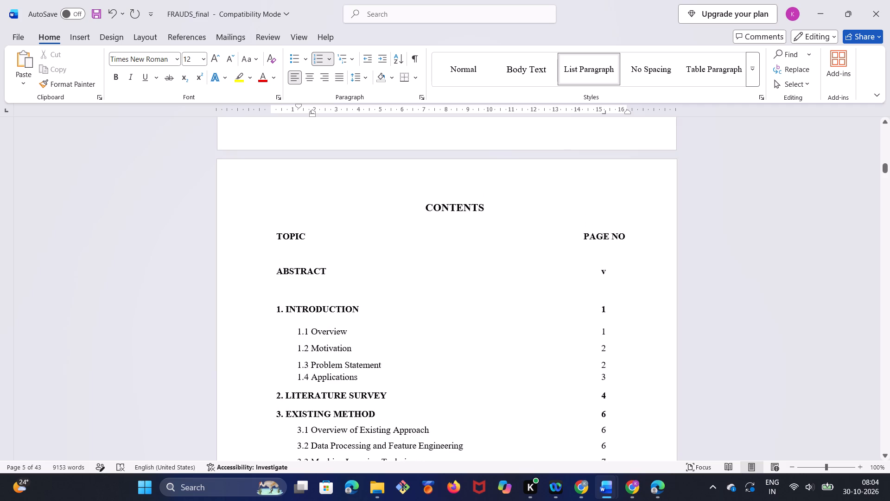
{"action": "scroll", "coordinate": [604, 392], "scroll_direction": "down", "scroll_amount": 5}
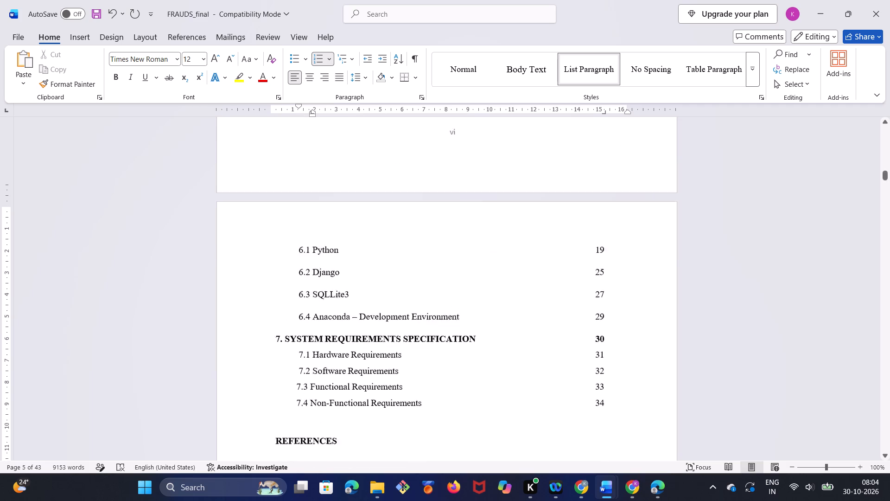
{"action": "scroll", "coordinate": [604, 392], "scroll_direction": "down", "scroll_amount": 1}
{"action": "scroll", "coordinate": [604, 392], "scroll_direction": "left", "scroll_amount": 1}
{"action": "scroll", "coordinate": [604, 392], "scroll_direction": "down", "scroll_amount": 5}
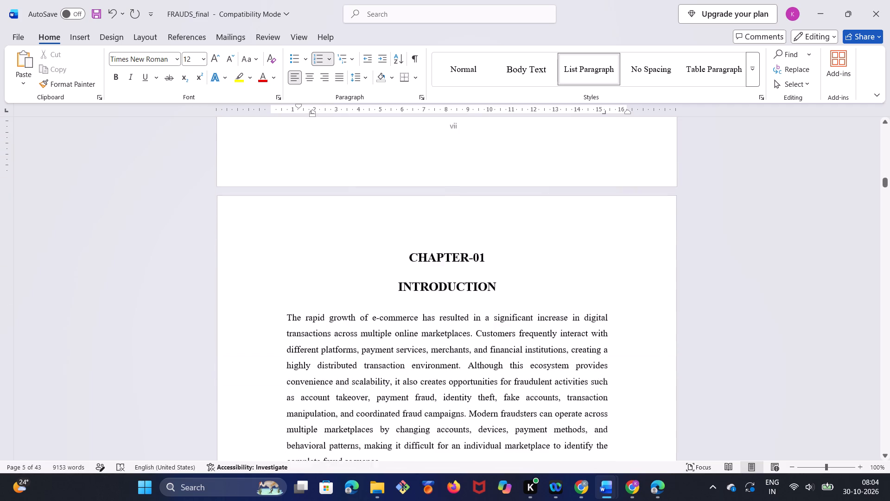
{"action": "scroll", "coordinate": [604, 392], "scroll_direction": "down", "scroll_amount": 1}
{"action": "scroll", "coordinate": [604, 392], "scroll_direction": "down", "scroll_amount": 20}
{"action": "scroll", "coordinate": [604, 392], "scroll_direction": "down", "scroll_amount": 5}
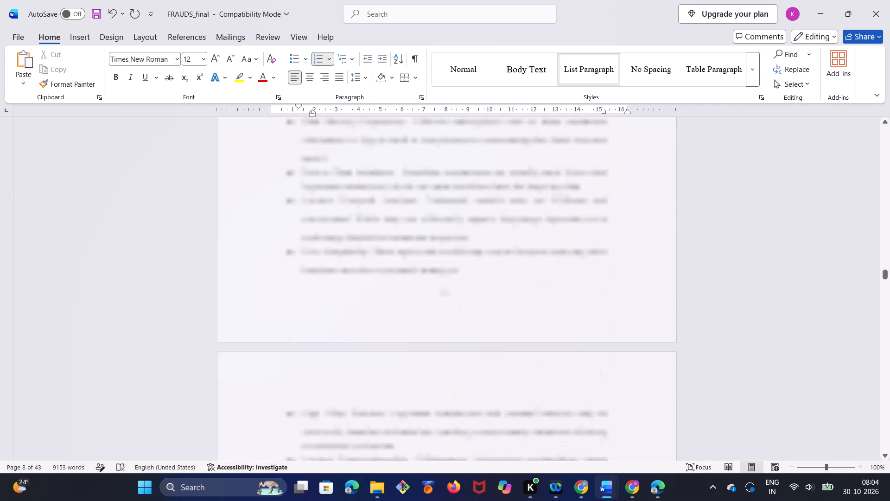
{"action": "scroll", "coordinate": [604, 392], "scroll_direction": "down", "scroll_amount": 9}
{"action": "scroll", "coordinate": [604, 392], "scroll_direction": "up", "scroll_amount": 7}
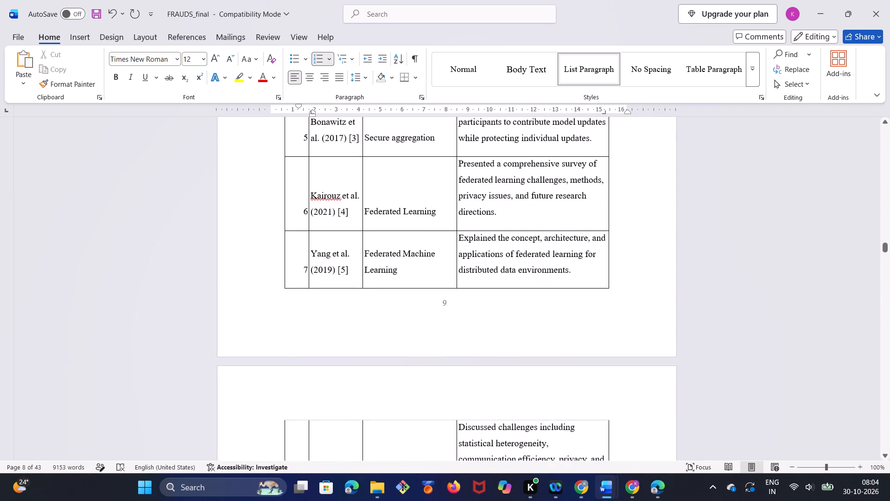
Save the changes to the report document.
{"action": "key", "text": "ctrl+s"}
{"action": "key", "text": "ctrl+s"}
{"action": "key", "text": "ctrl+s"}
{"action": "key", "text": "ctrl+s"}
{"action": "key", "text": "ctrl+s"}
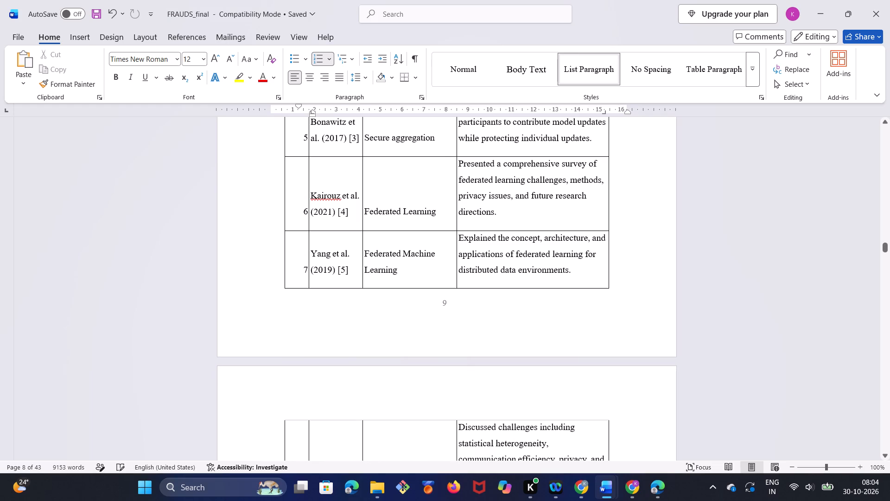
{"action": "key", "text": "ctrl+s"}
{"action": "key", "text": "ctrl+s"}
{"action": "key", "text": "ctrl+s"}
{"action": "key", "text": "ctrl+s"}
{"action": "key", "text": "ctrl+s"}
Save a PDF copy of the report in Downloads as "FRAUDS_final - 07", using standard optimization.
{"action": "left_click", "coordinate": [23, 39]}
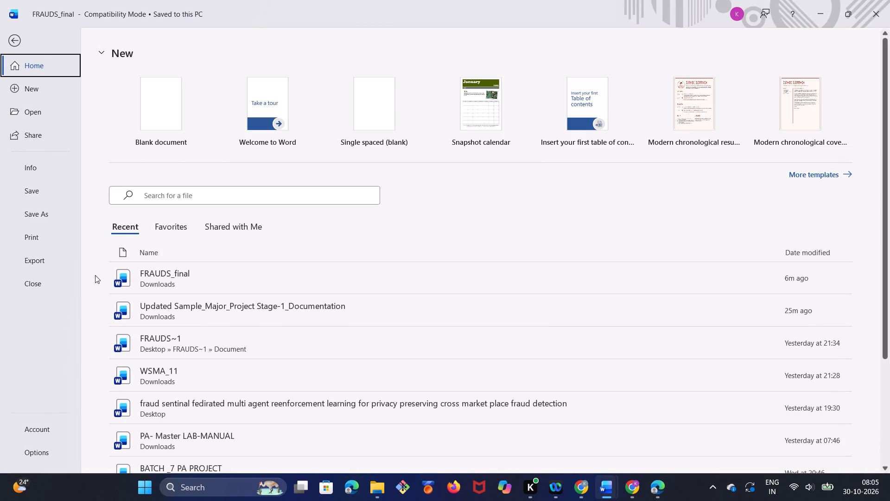
{"action": "left_click", "coordinate": [35, 218]}
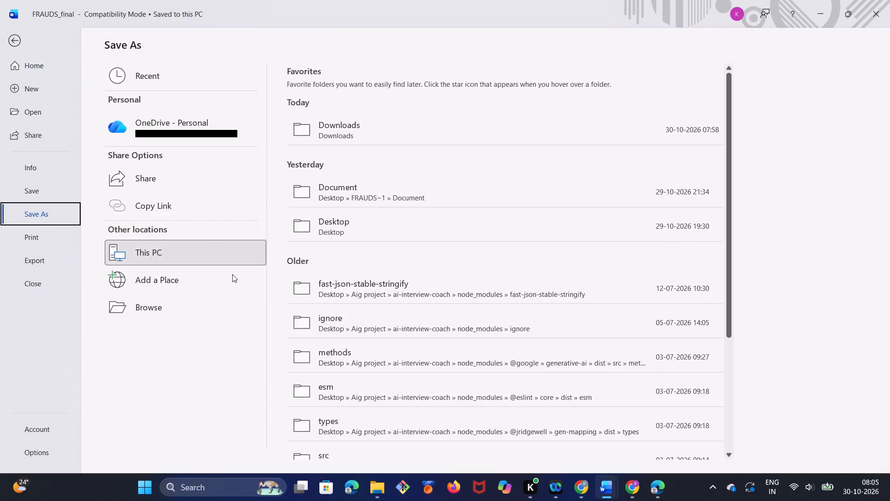
{"action": "left_click", "coordinate": [164, 302]}
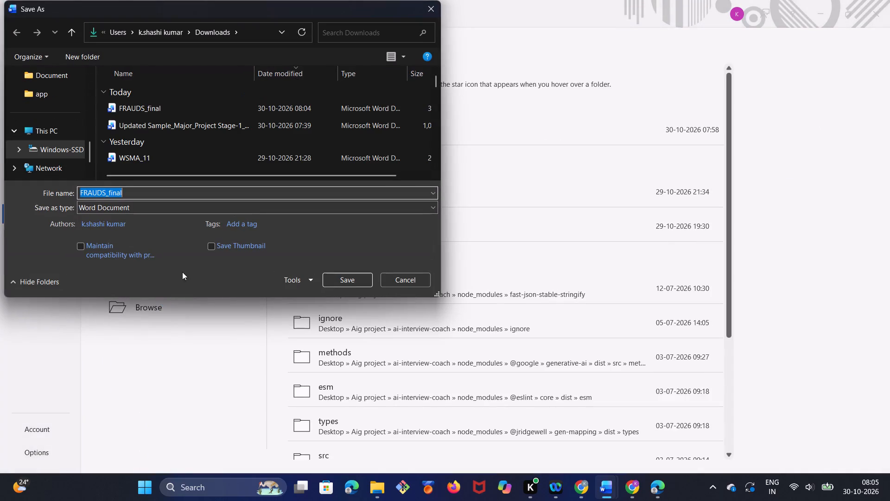
{"action": "left_click", "coordinate": [181, 193]}
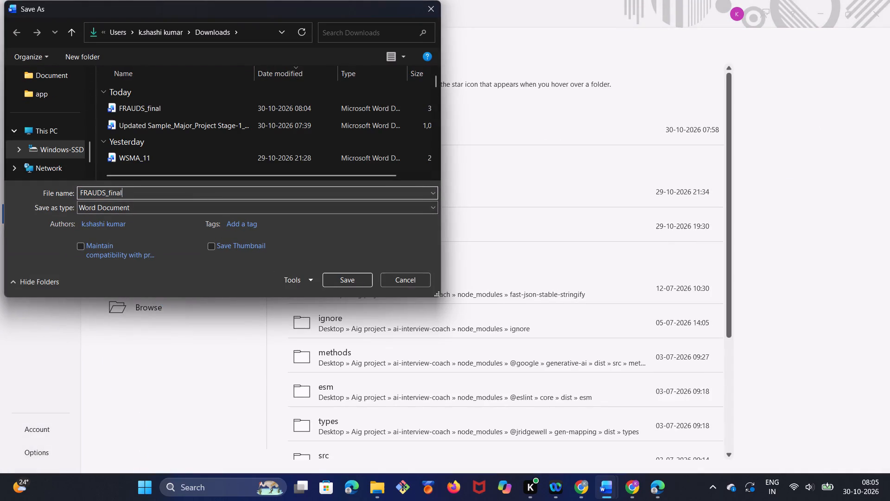
{"action": "key", "text": "space"}
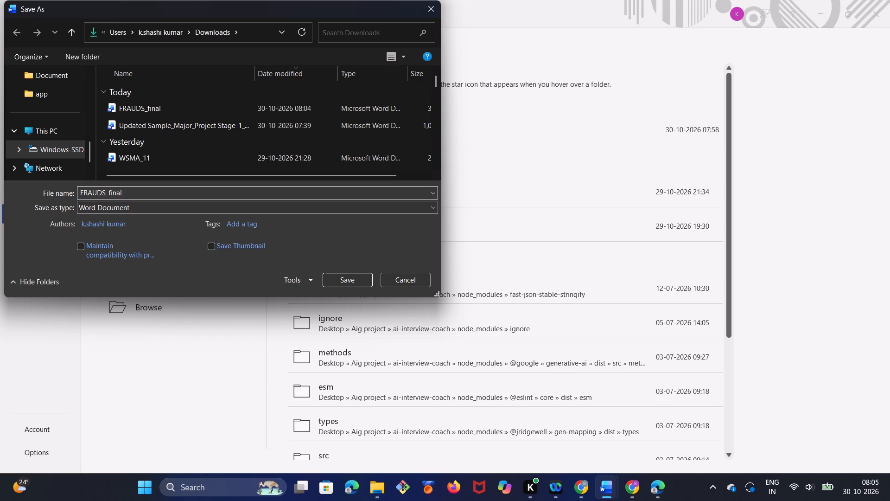
{"action": "type", "text": "- 0"}
{"action": "key", "text": "7"}
{"action": "left_click", "coordinate": [421, 201]}
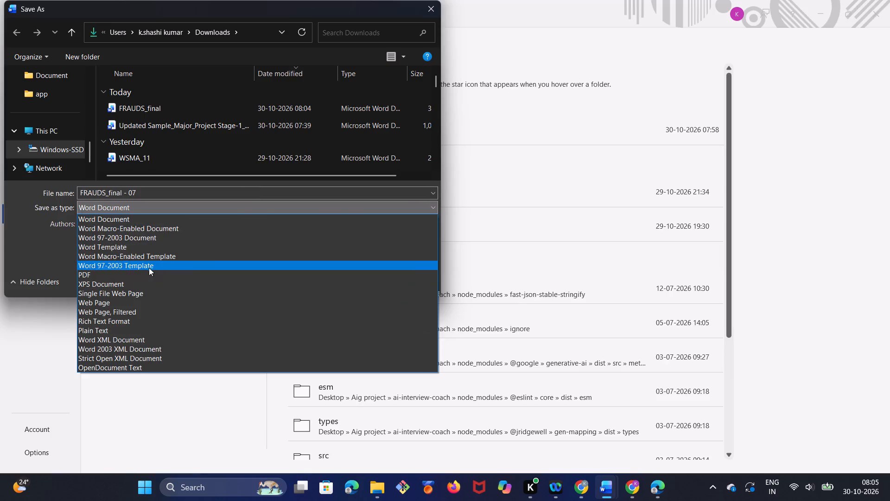
{"action": "left_click", "coordinate": [145, 273]}
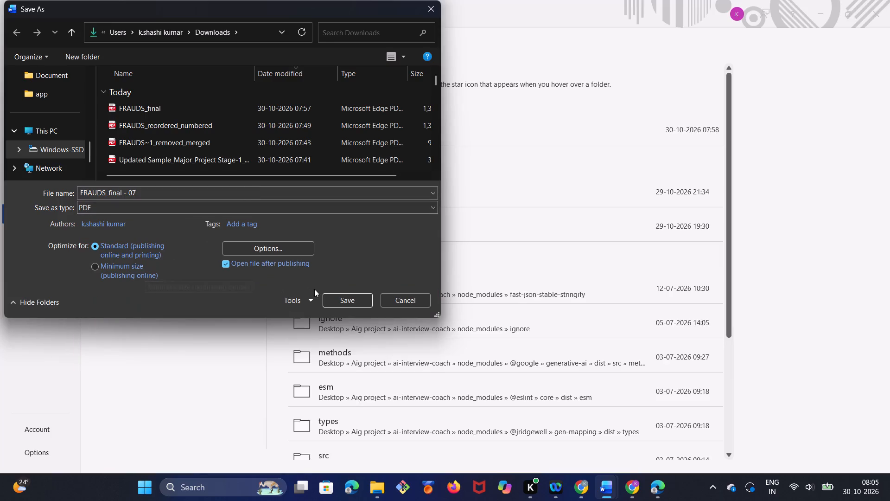
{"action": "left_click", "coordinate": [338, 299]}
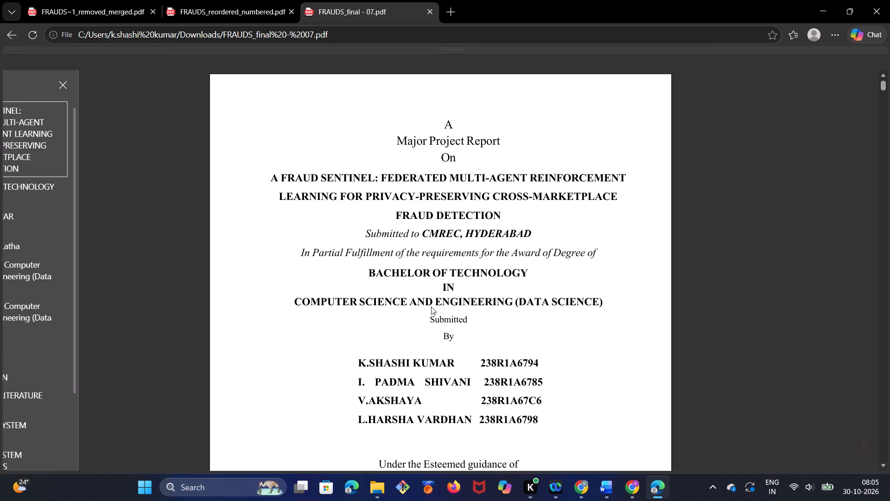
Look through the exported PDF from the title page to the references in Edge, and close the browser window.
{"action": "scroll", "coordinate": [395, 355], "scroll_direction": "down", "scroll_amount": 10}
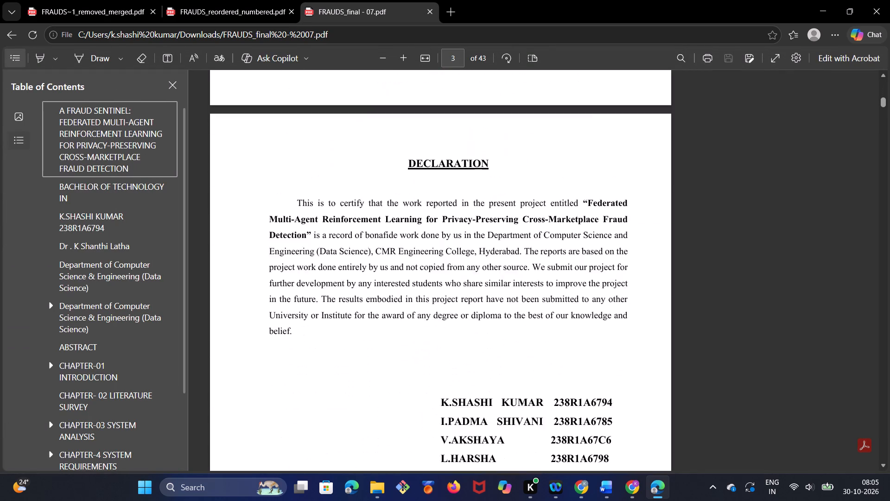
{"action": "scroll", "coordinate": [395, 355], "scroll_direction": "down", "scroll_amount": 18}
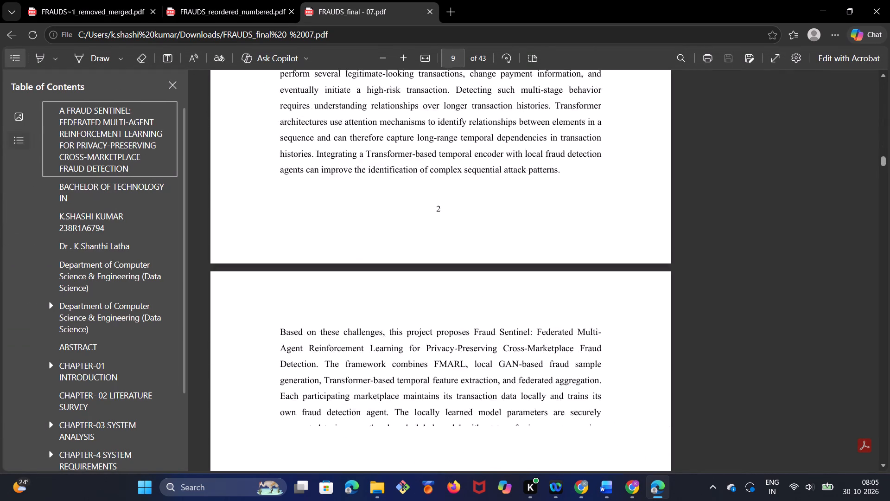
{"action": "scroll", "coordinate": [395, 355], "scroll_direction": "down", "scroll_amount": 12}
{"action": "scroll", "coordinate": [395, 355], "scroll_direction": "down", "scroll_amount": 11}
{"action": "scroll", "coordinate": [395, 355], "scroll_direction": "down", "scroll_amount": 10}
{"action": "scroll", "coordinate": [395, 355], "scroll_direction": "down", "scroll_amount": 11}
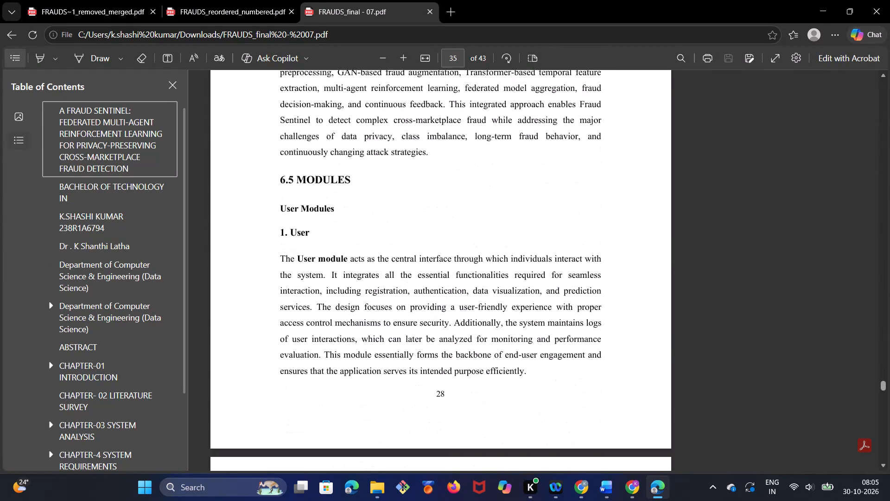
{"action": "scroll", "coordinate": [395, 355], "scroll_direction": "down", "scroll_amount": 20}
{"action": "left_click", "coordinate": [878, 0]}
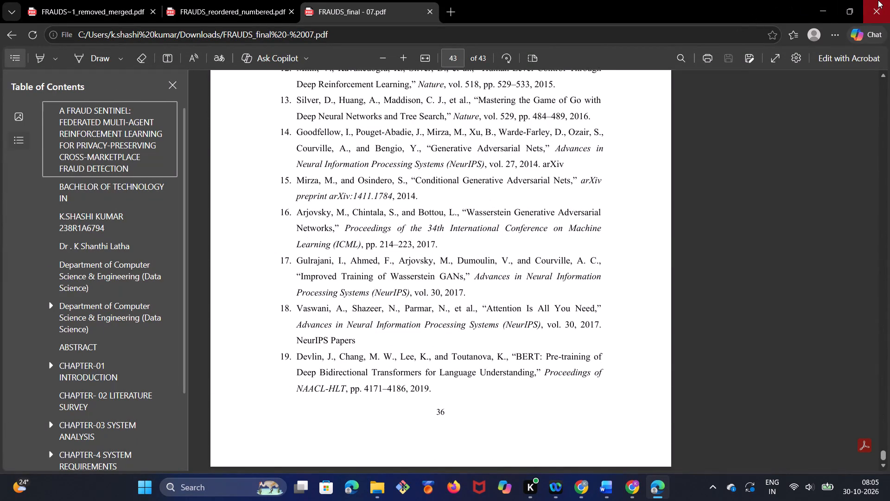
Close the remaining Word document windows and the Chrome window holding the iLovePDF conversion page, getting back to the Downloads folder.
{"action": "left_click", "coordinate": [878, 0]}
{"action": "left_click", "coordinate": [878, 0]}
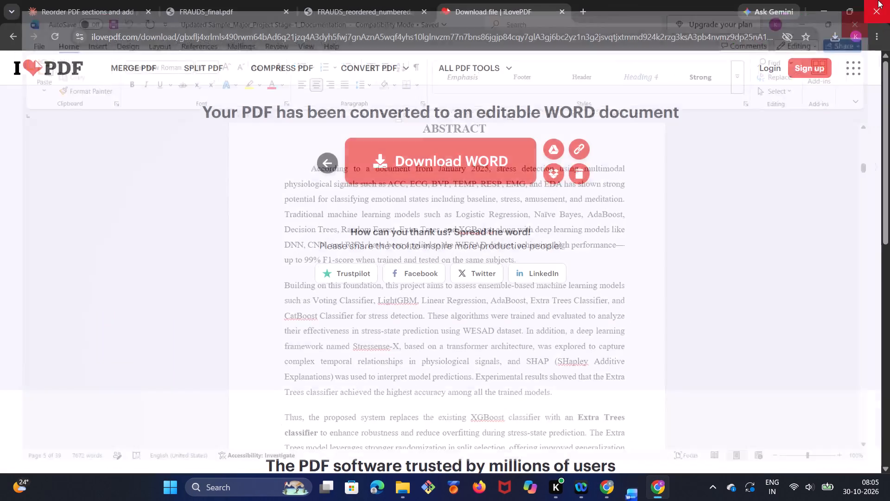
{"action": "left_click", "coordinate": [878, 0]}
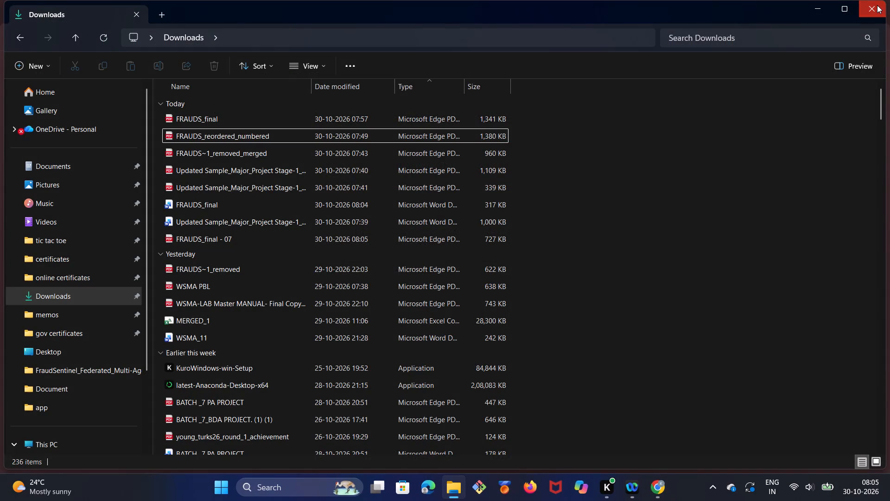
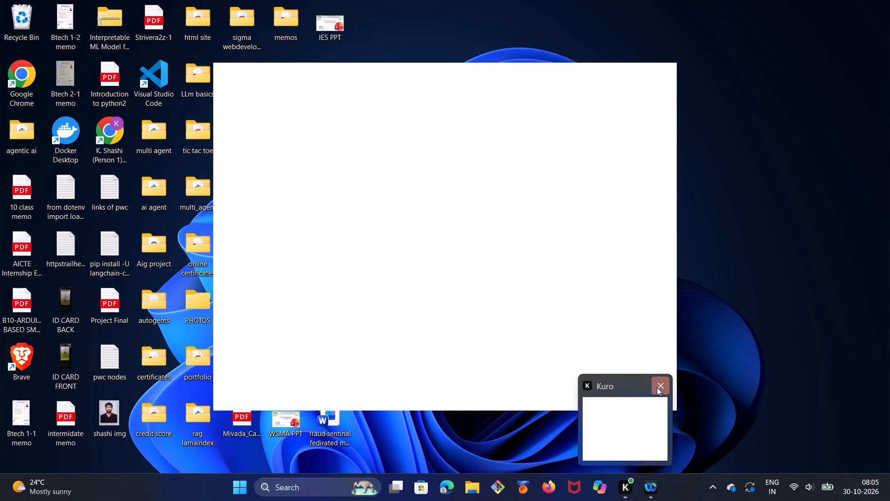
Close the blank Kuro window.
{"action": "left_click", "coordinate": [657, 387]}
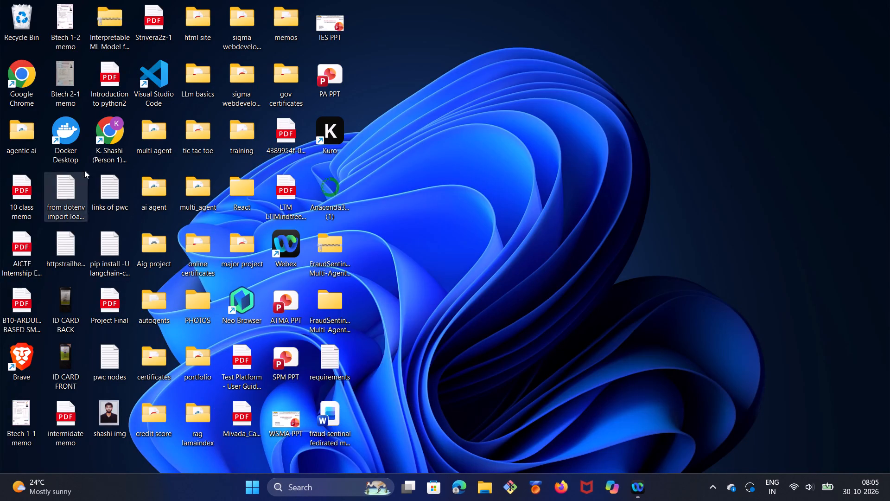
Open Google Chrome with the personal profile that has the grey-blue K avatar, next to the profile named "k".
{"action": "double_click", "coordinate": [33, 74]}
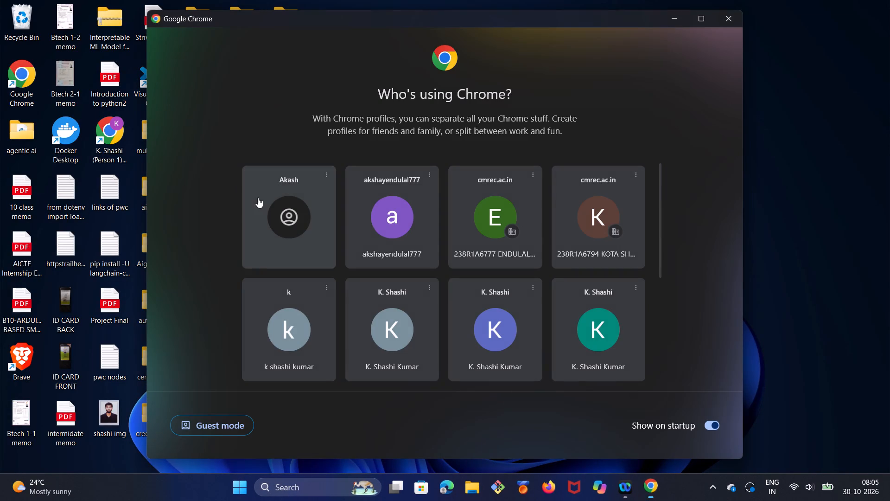
{"action": "left_click", "coordinate": [406, 319]}
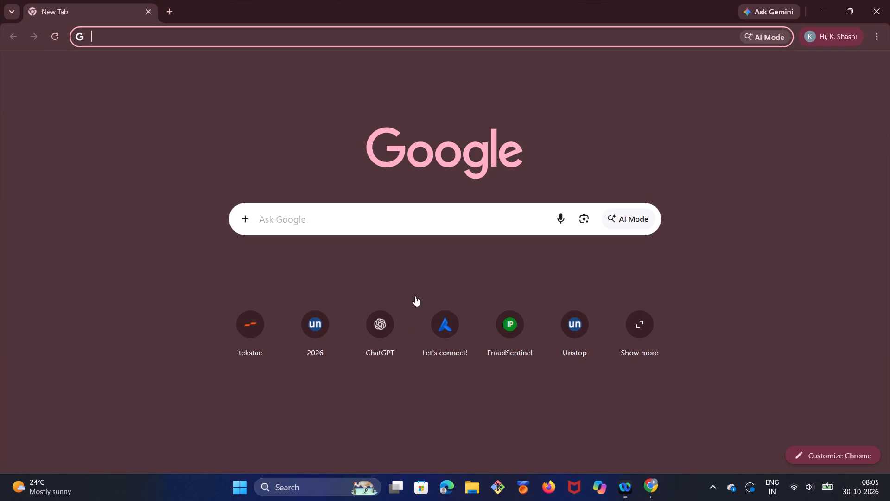
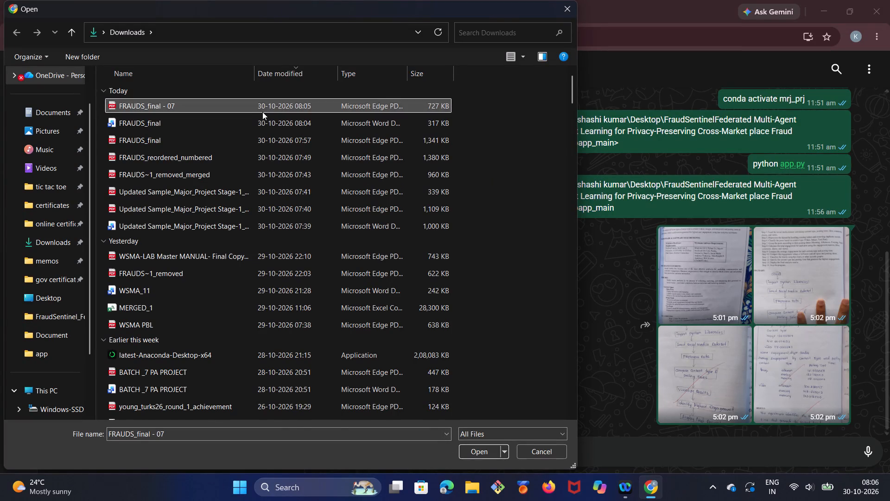
Select both the "FRAUDS_final - 07" PDF and the "FRAUDS_final" Word document in Downloads to attach to the open chat.
{"action": "left_click_drag", "start_coordinate": [232, 109], "coordinate": [230, 121]}
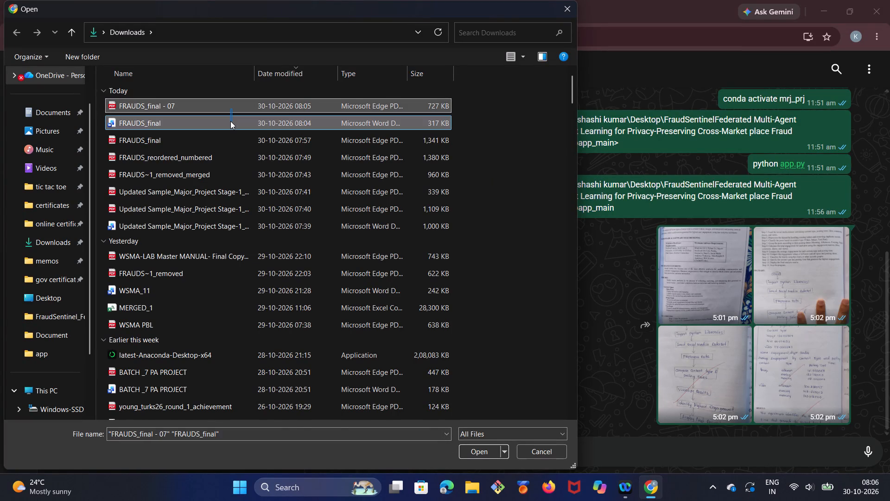